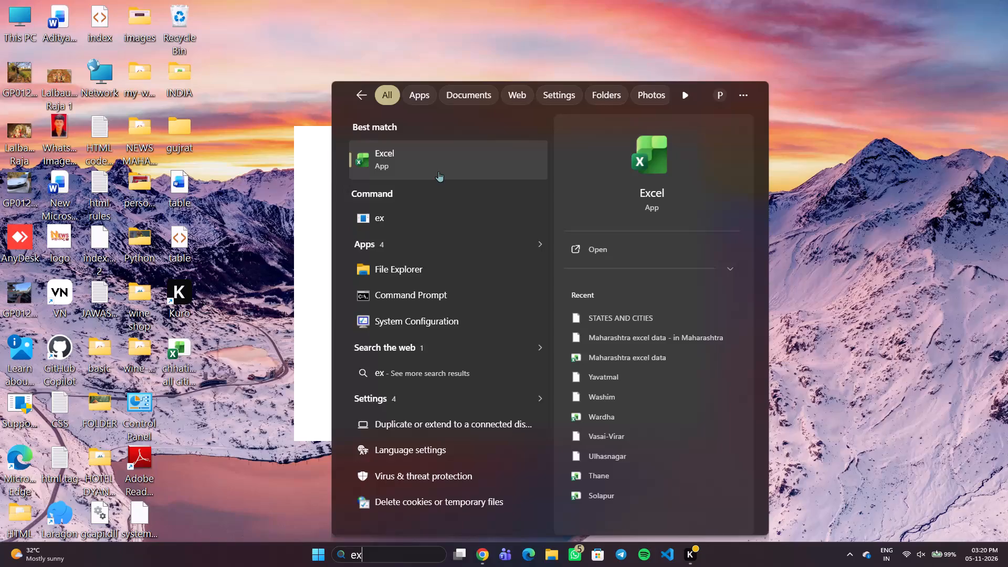
Open Excel and create a blank workbook.
left_click(437, 172)
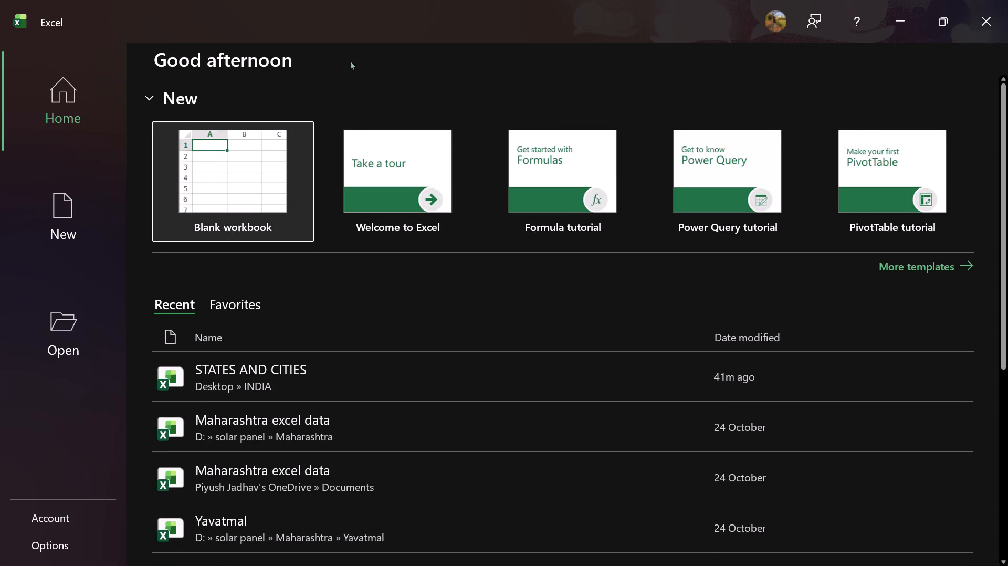
left_click(249, 208)
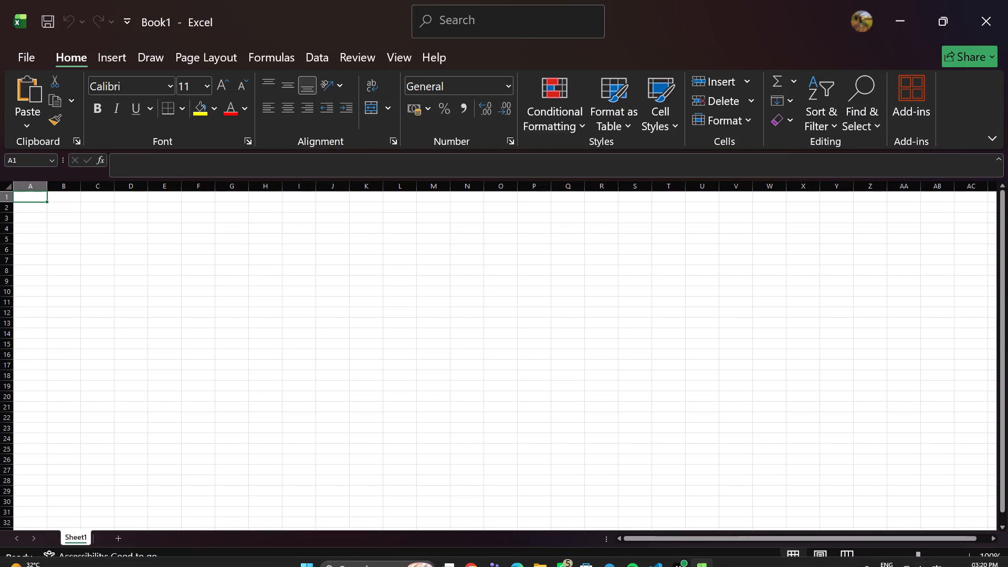
Switch to File Explorer and open the Andhra pradesh folder inside Water purifier on Local Disk (D:).
left_click(534, 554)
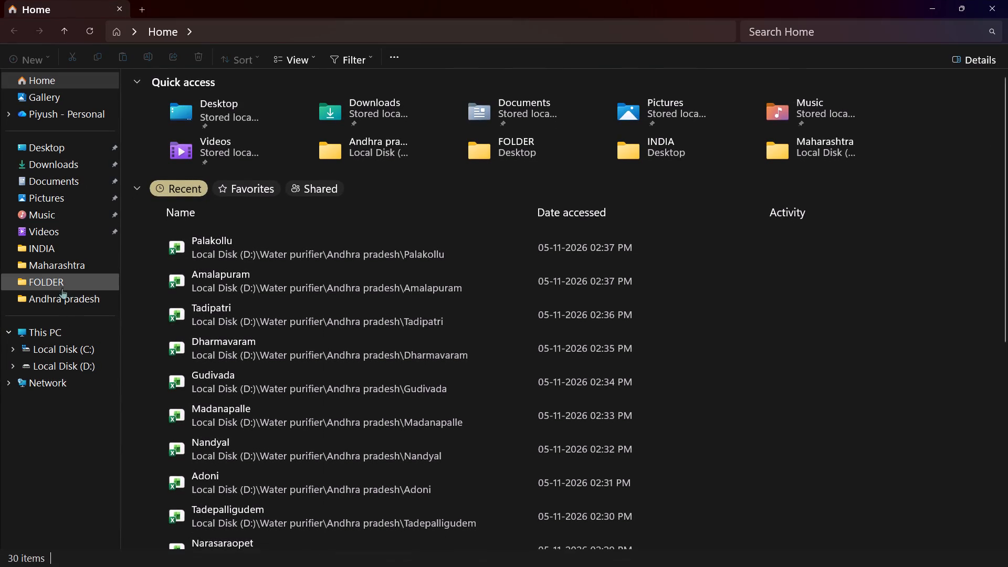
left_click(59, 365)
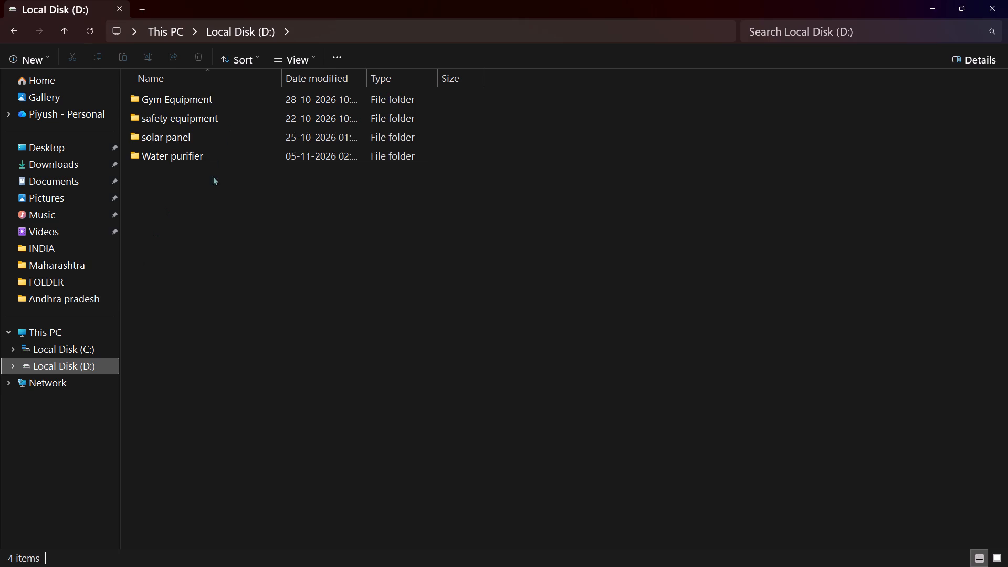
double_click(218, 155)
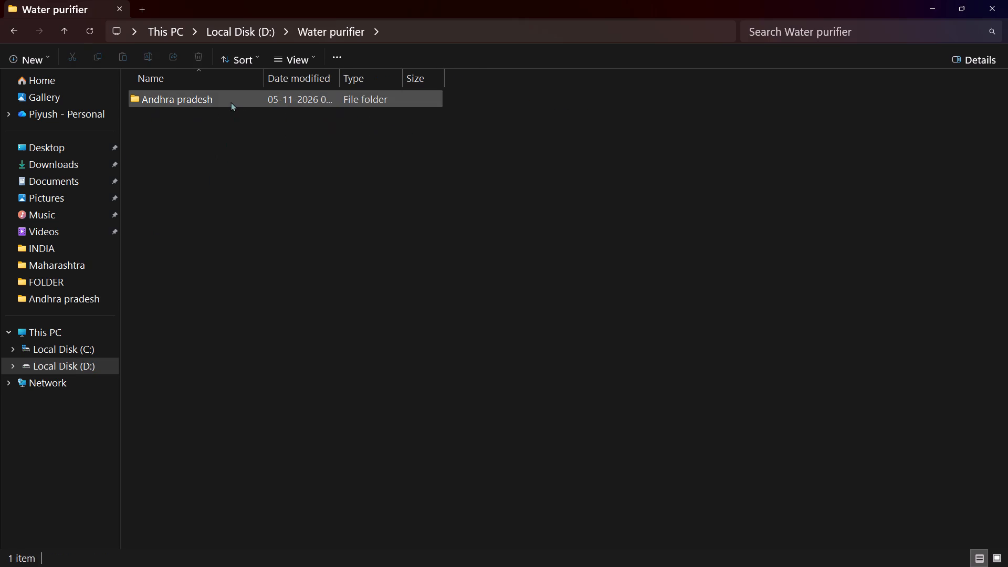
double_click(230, 102)
scroll(254, 297, "down", 5)
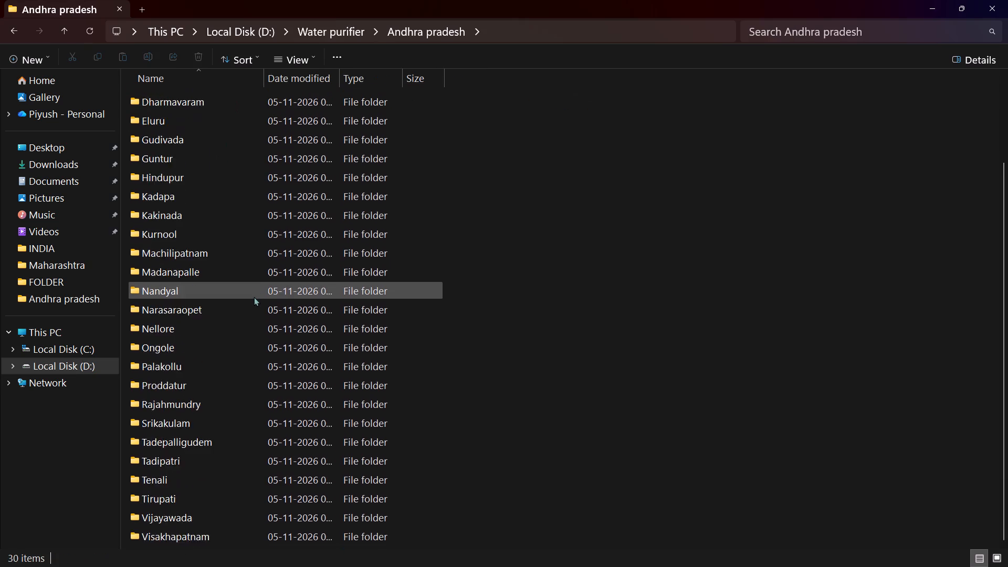
scroll(254, 297, "up", 6)
scroll(229, 208, "up", 4)
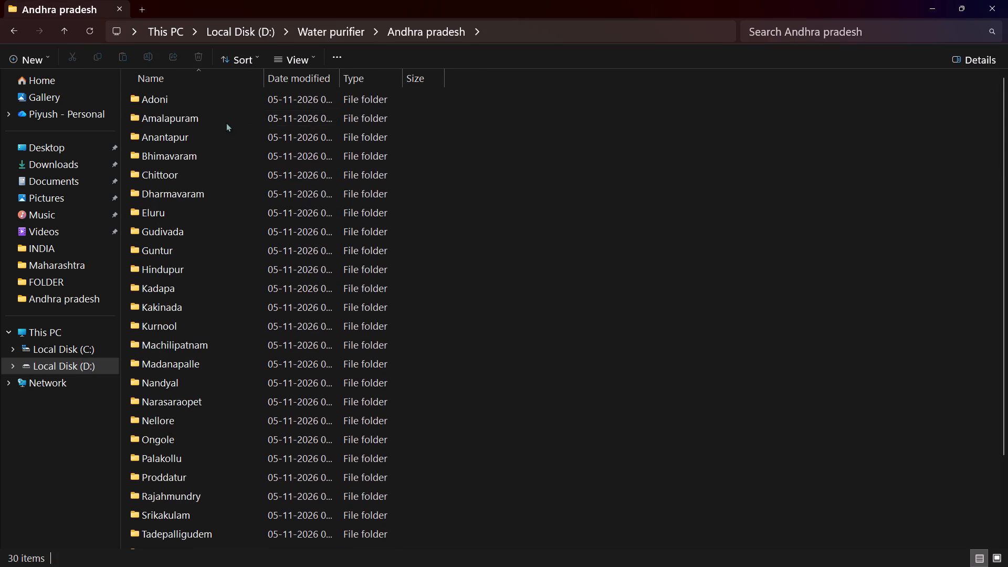
Open the Adoni workbook from its city folder, recover its content and enable editing.
double_click(207, 101)
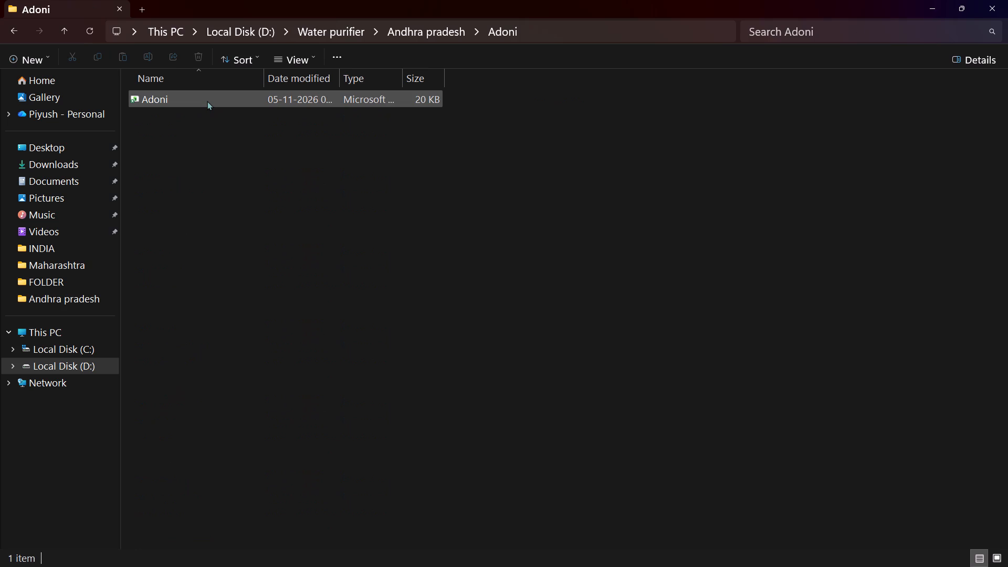
double_click(207, 101)
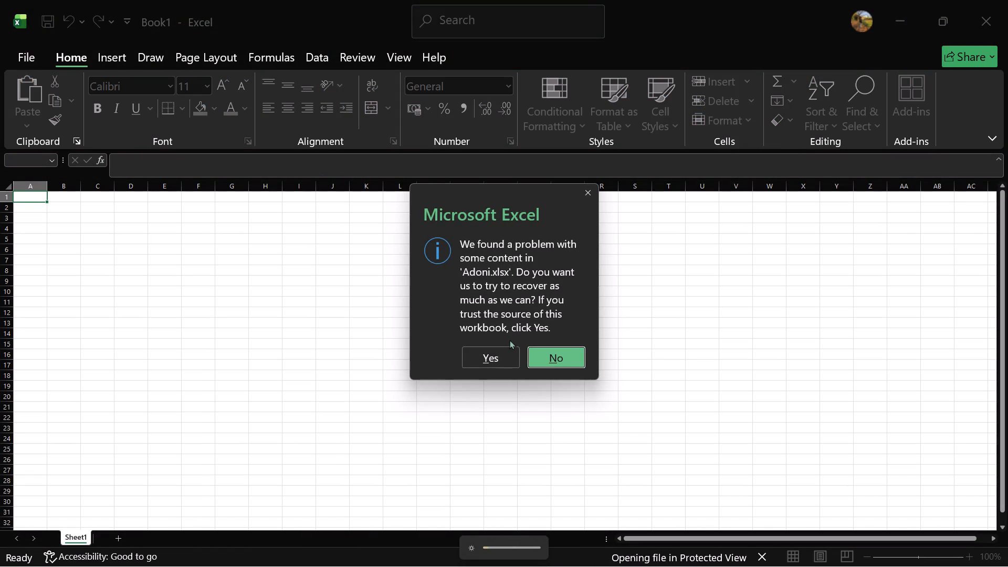
left_click(491, 363)
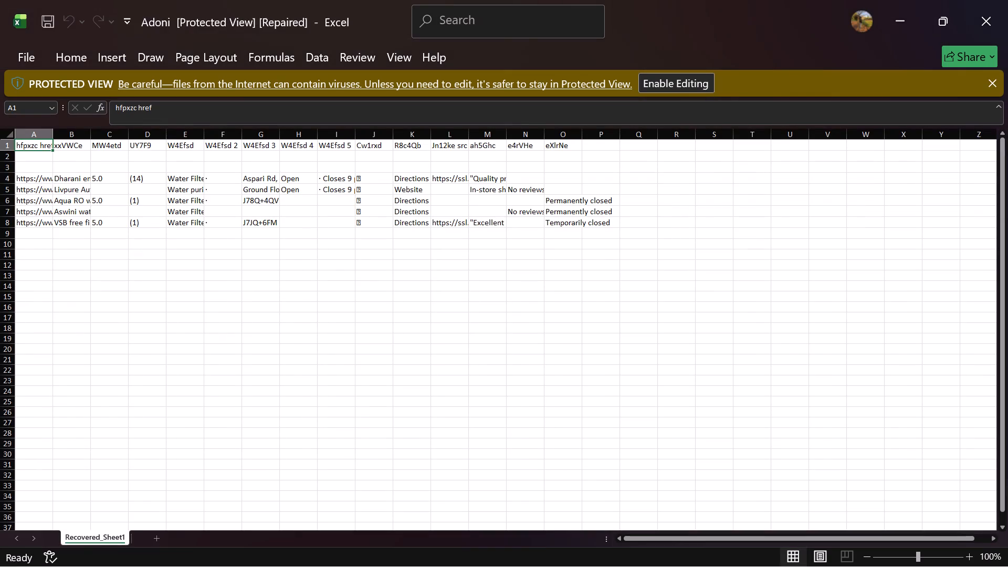
left_click(664, 79)
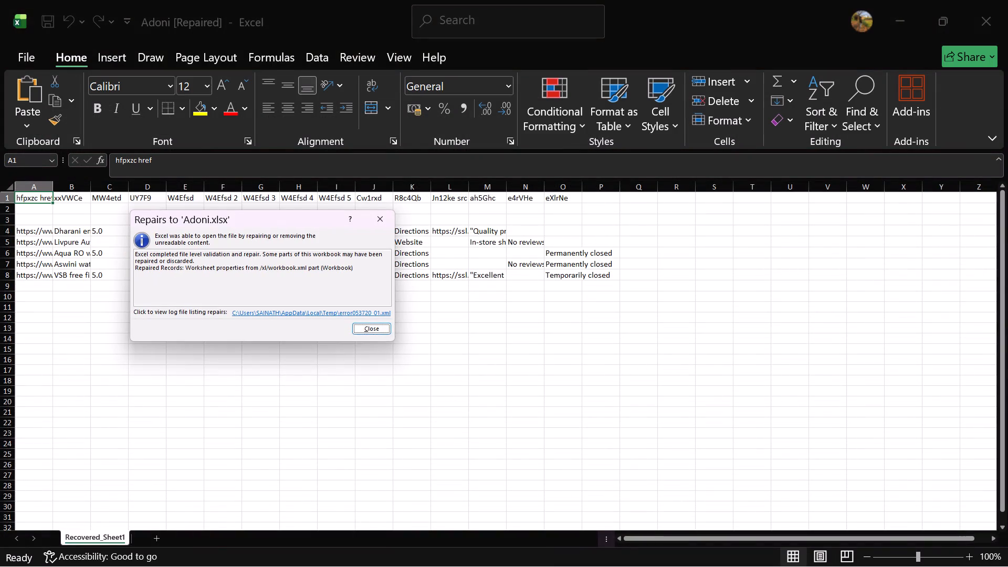
key("Return")
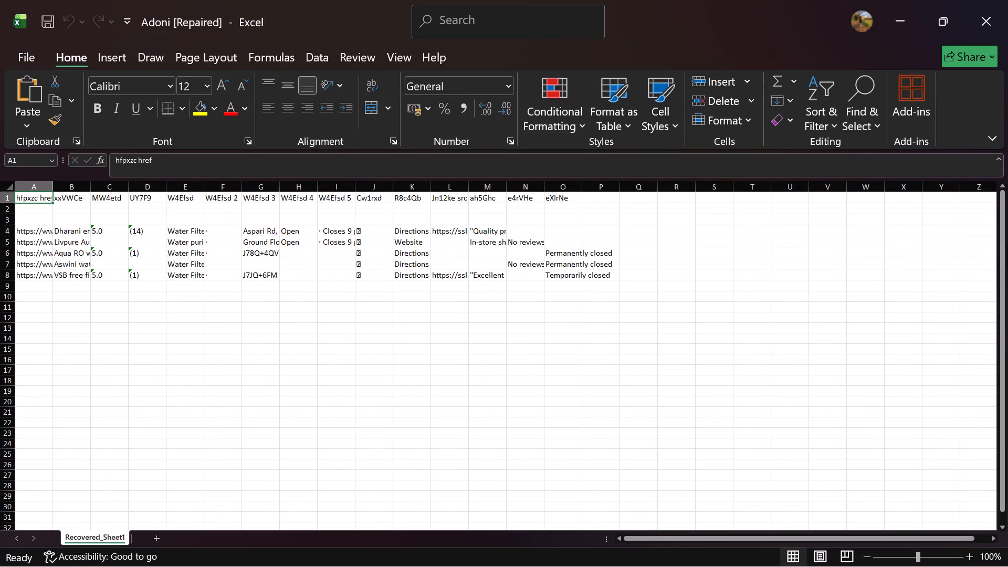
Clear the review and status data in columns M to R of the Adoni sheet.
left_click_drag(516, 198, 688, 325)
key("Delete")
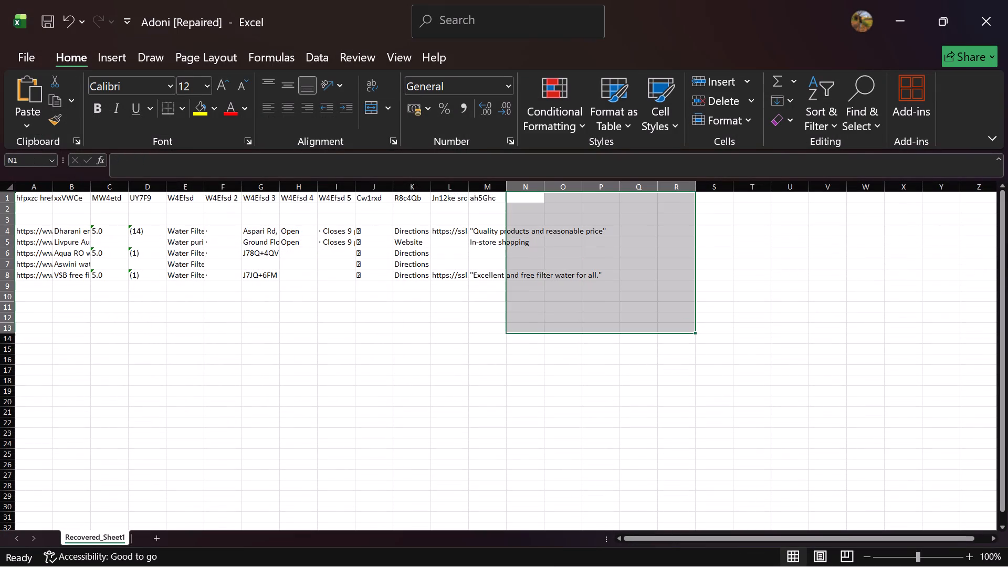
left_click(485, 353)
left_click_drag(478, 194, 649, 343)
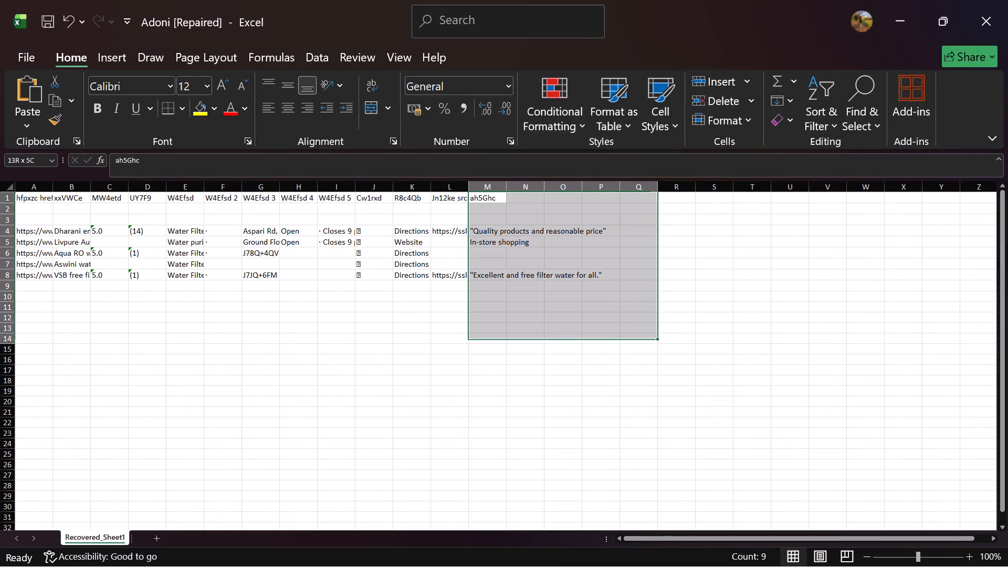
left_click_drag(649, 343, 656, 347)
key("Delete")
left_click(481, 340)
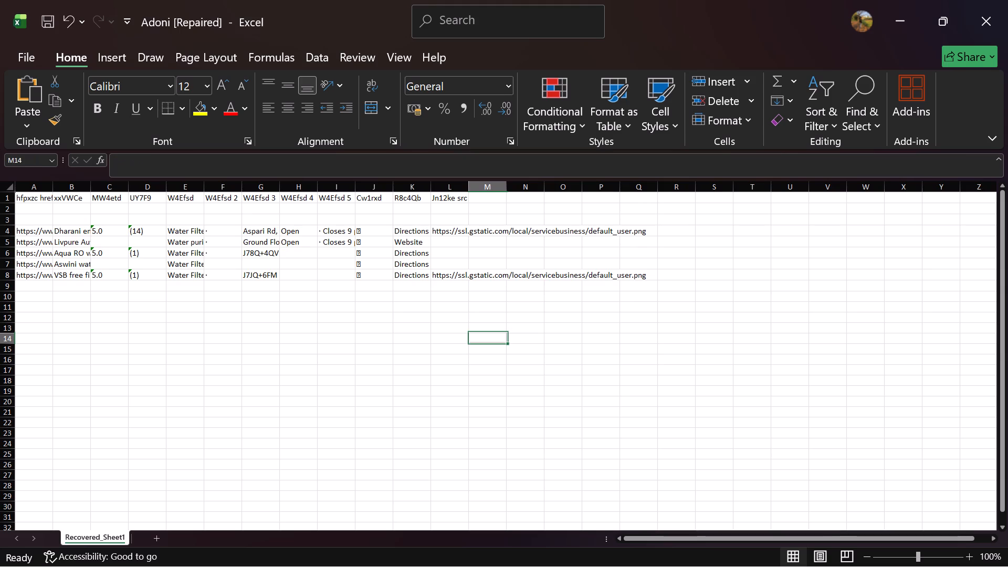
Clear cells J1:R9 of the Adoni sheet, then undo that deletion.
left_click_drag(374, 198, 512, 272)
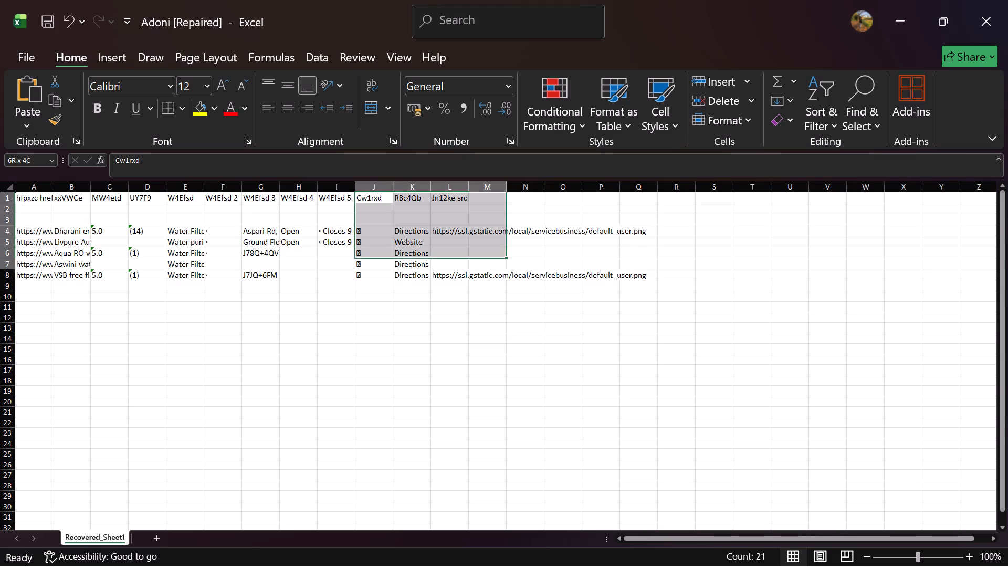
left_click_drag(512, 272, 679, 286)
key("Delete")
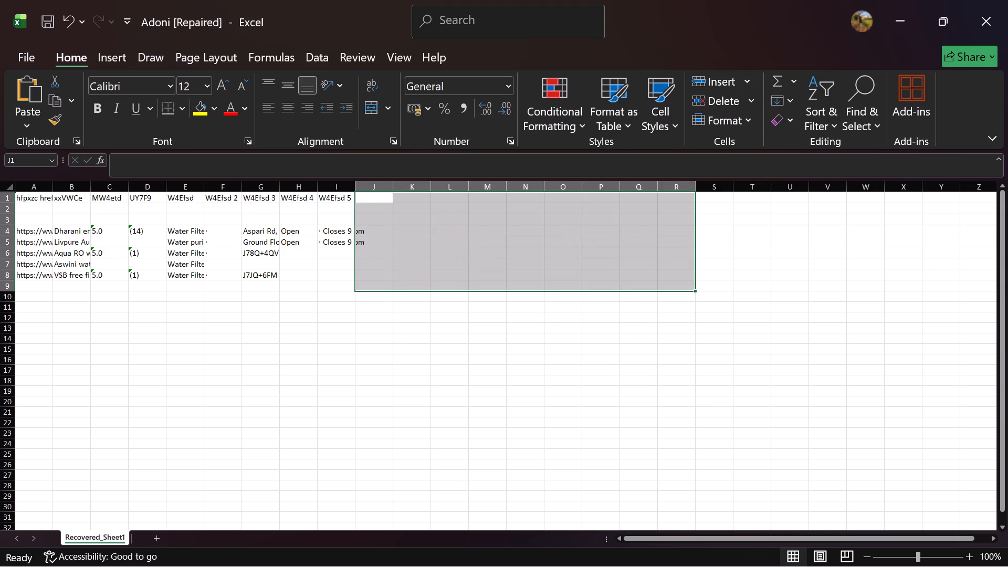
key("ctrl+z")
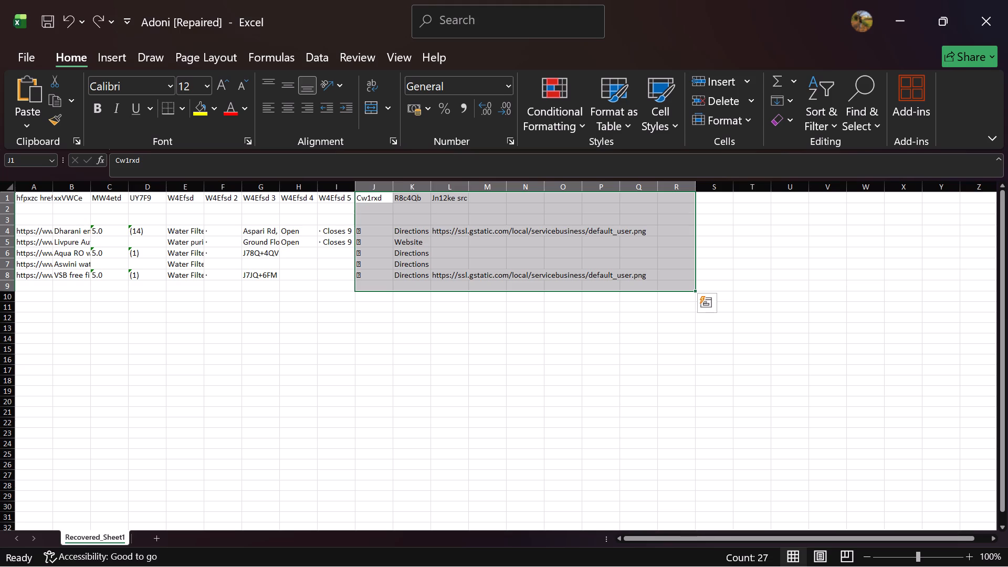
Close the Adoni workbook without saving its changes.
scroll(188, 310, "right", 2)
left_click(1007, 0)
key("Right")
key("Return")
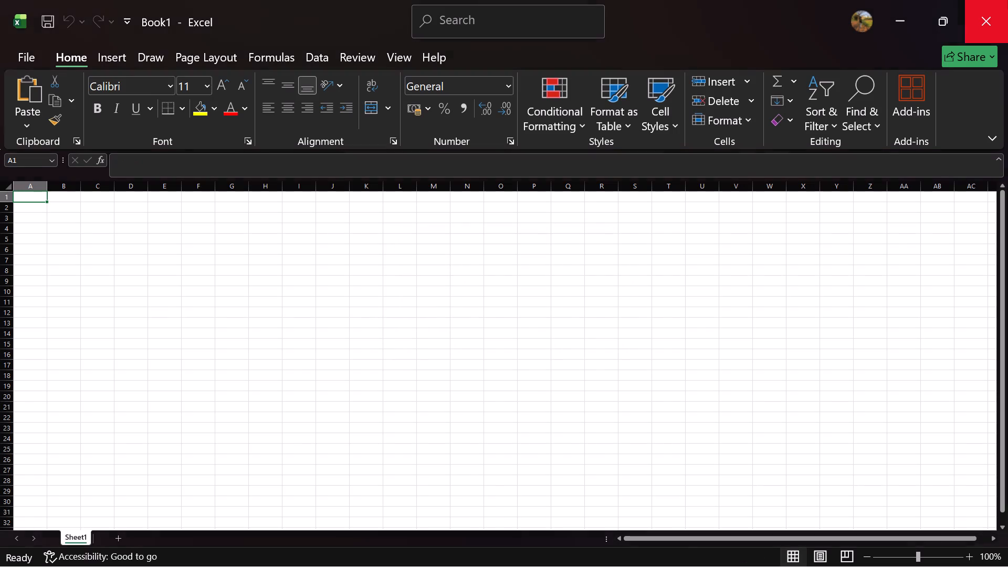
Return to the Andhra pradesh folder in File Explorer and delete the Adoni folder.
key("alt+Tab")
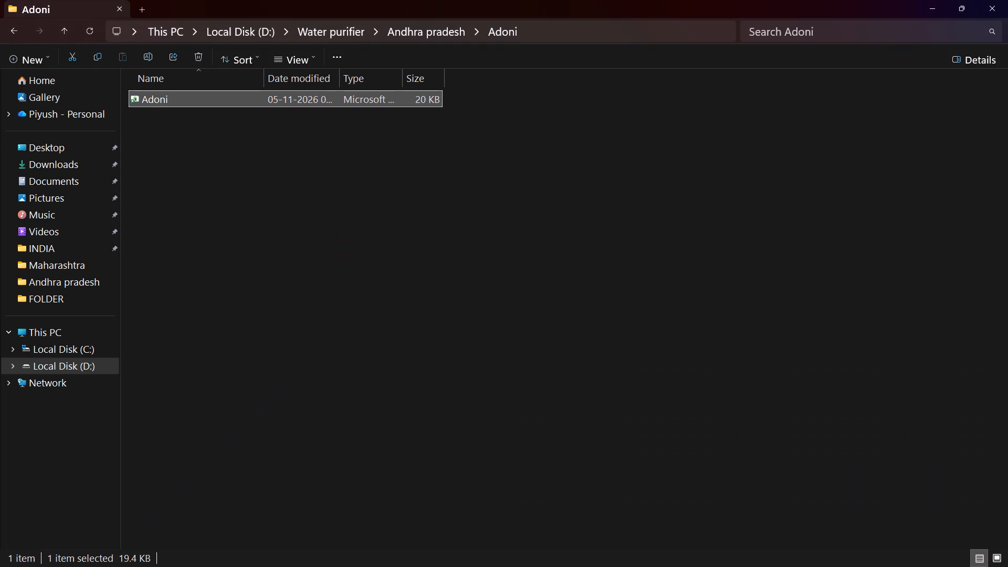
left_click(2, 32)
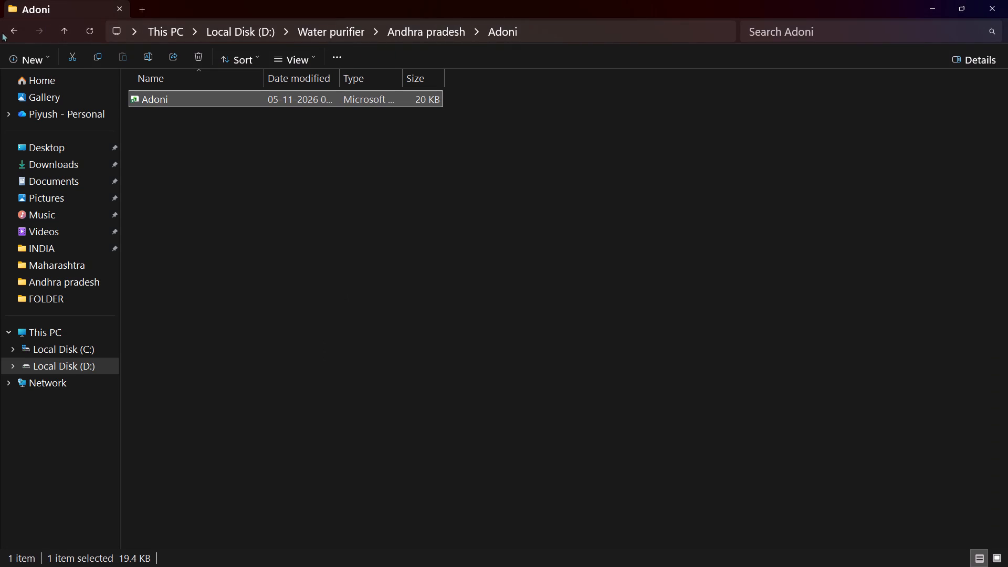
left_click(9, 31)
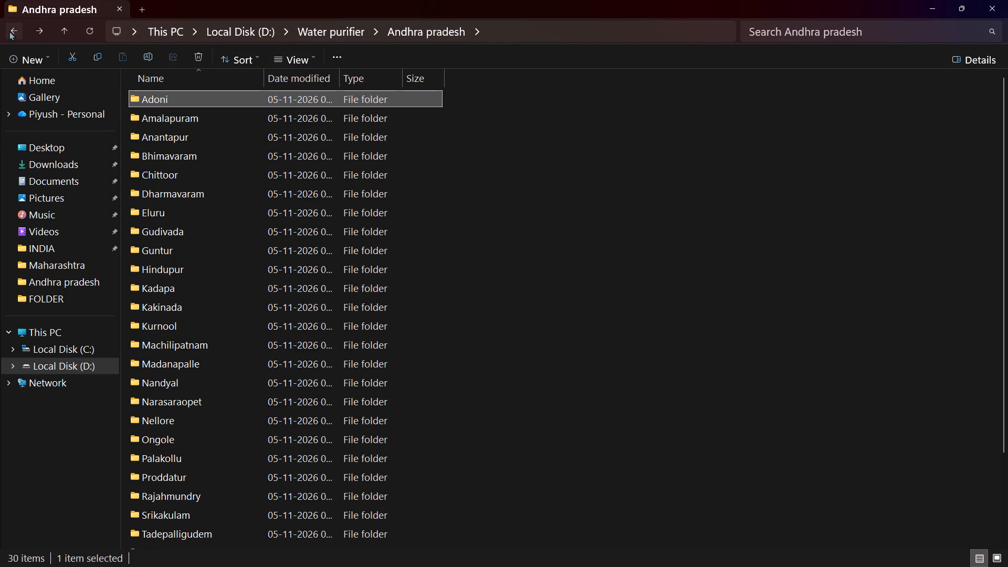
key("Delete")
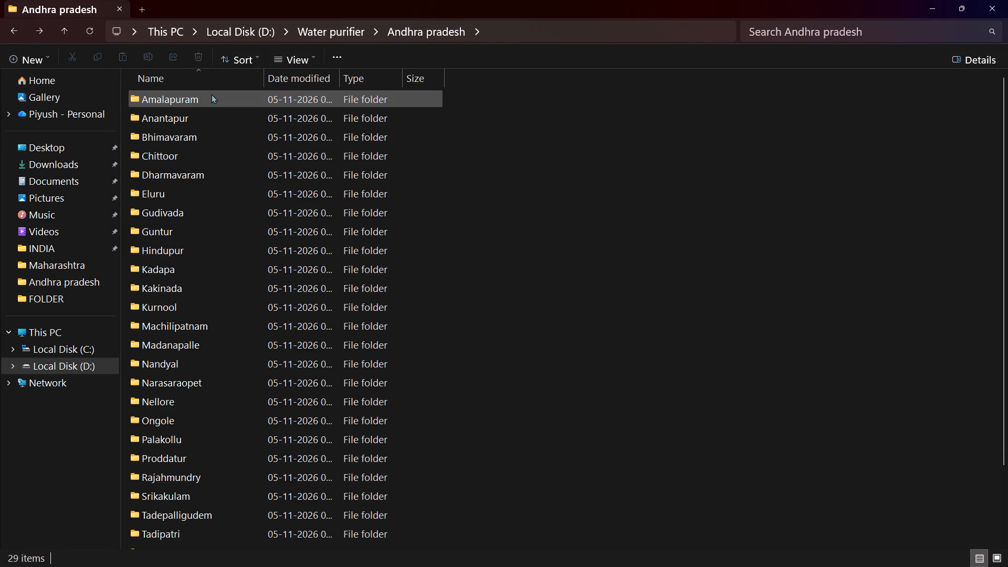
Open the Amalapuram workbook from its city folder, recover its content and enable editing.
double_click(209, 94)
double_click(209, 94)
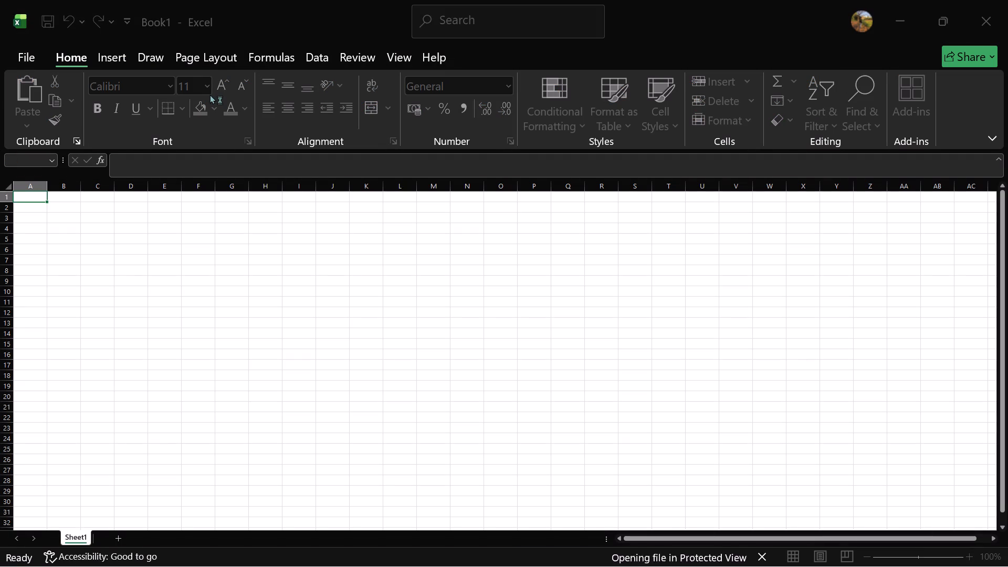
left_click(480, 353)
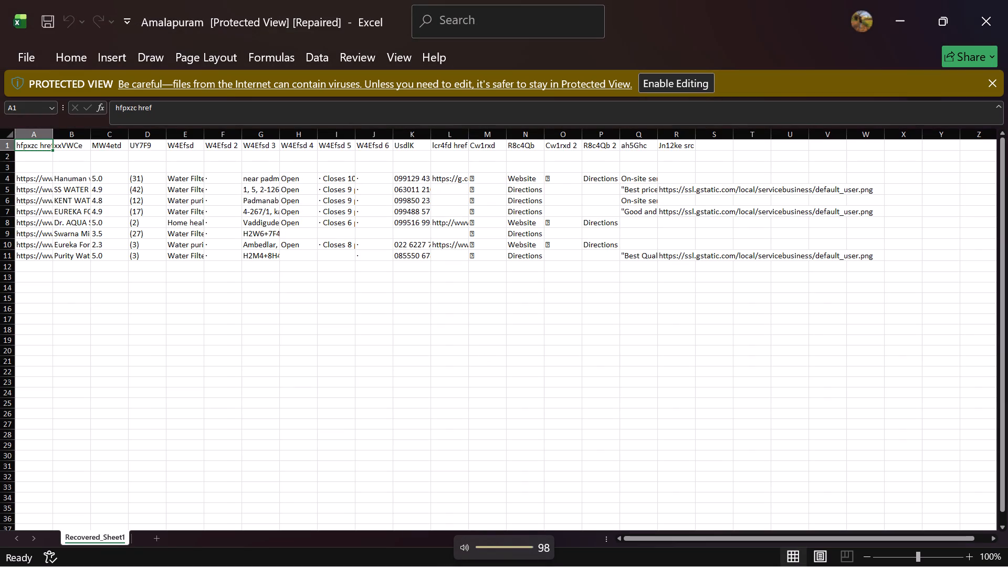
left_click(682, 87)
key("Return")
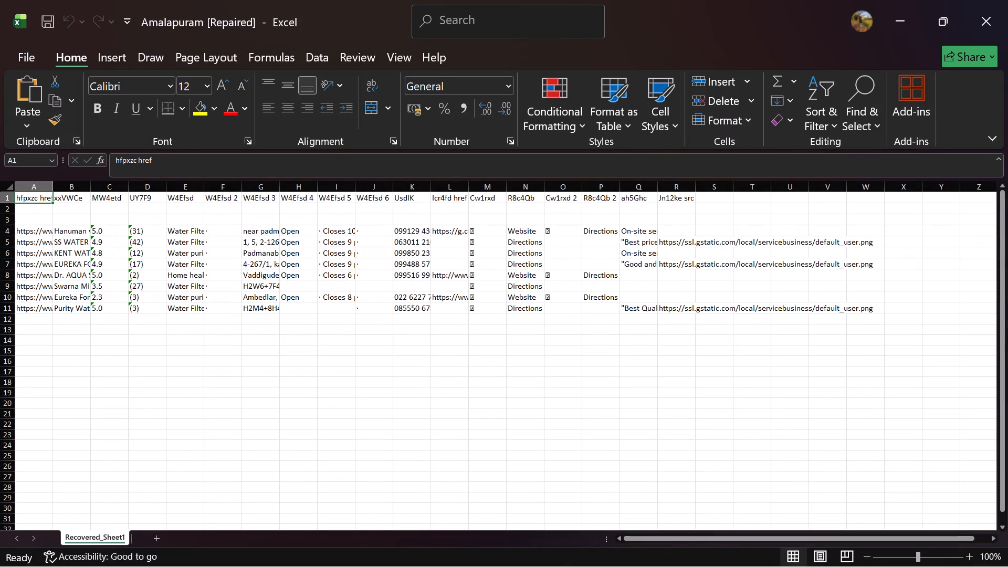
Clear columns M to Z and C to J of the Amalapuram data, keeping the links, business names, phone numbers and websites.
left_click_drag(485, 194, 969, 345)
key("Delete")
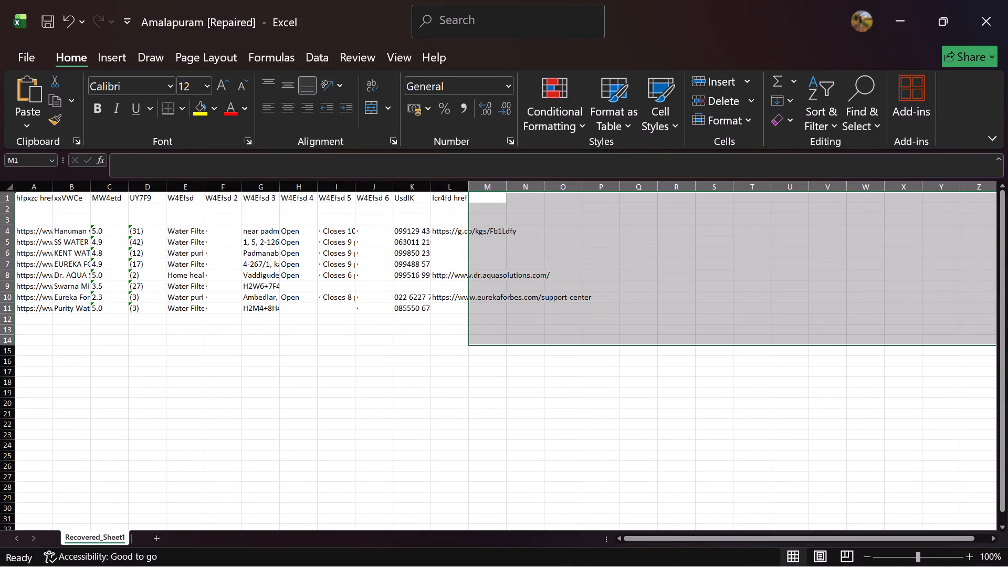
left_click(397, 378)
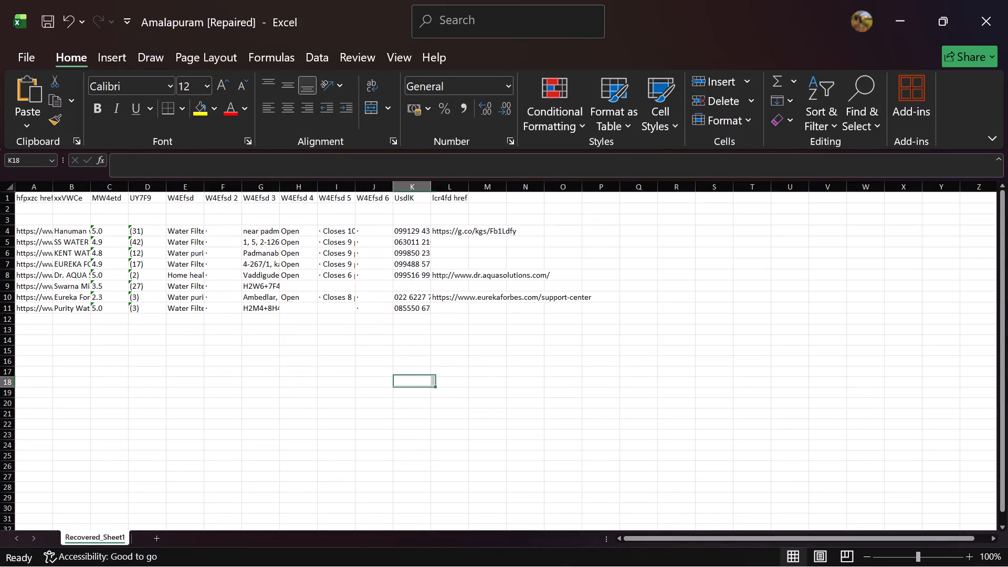
left_click_drag(104, 196, 381, 383)
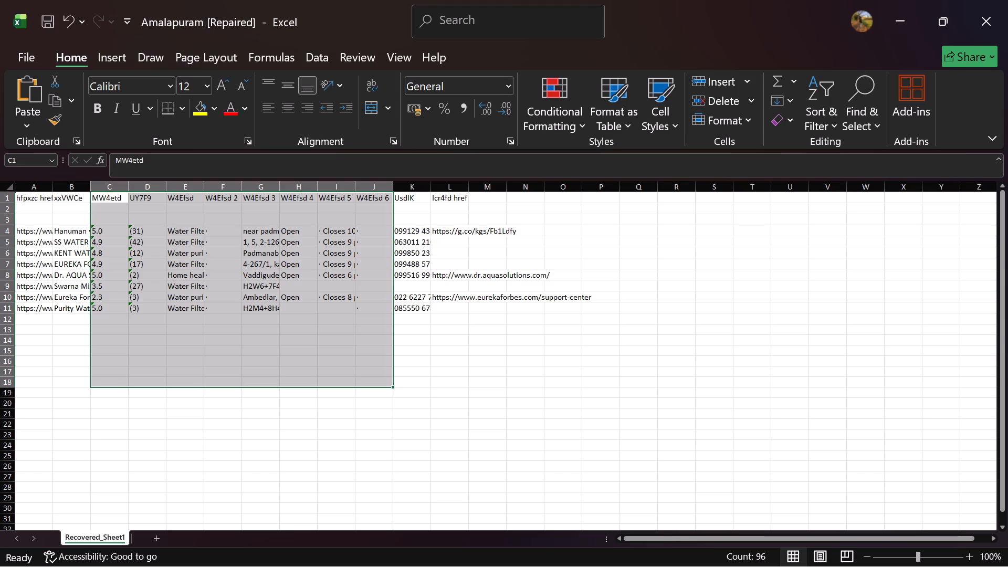
key("Delete")
Copy the Amalapuram business rows in range A3:P11.
left_click_drag(26, 220, 314, 295)
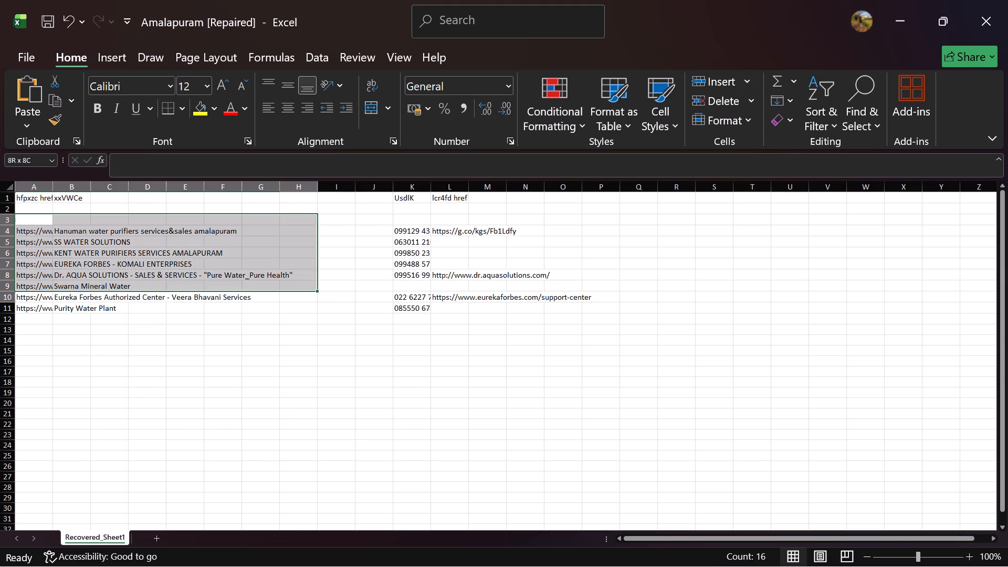
left_click_drag(314, 295, 606, 307)
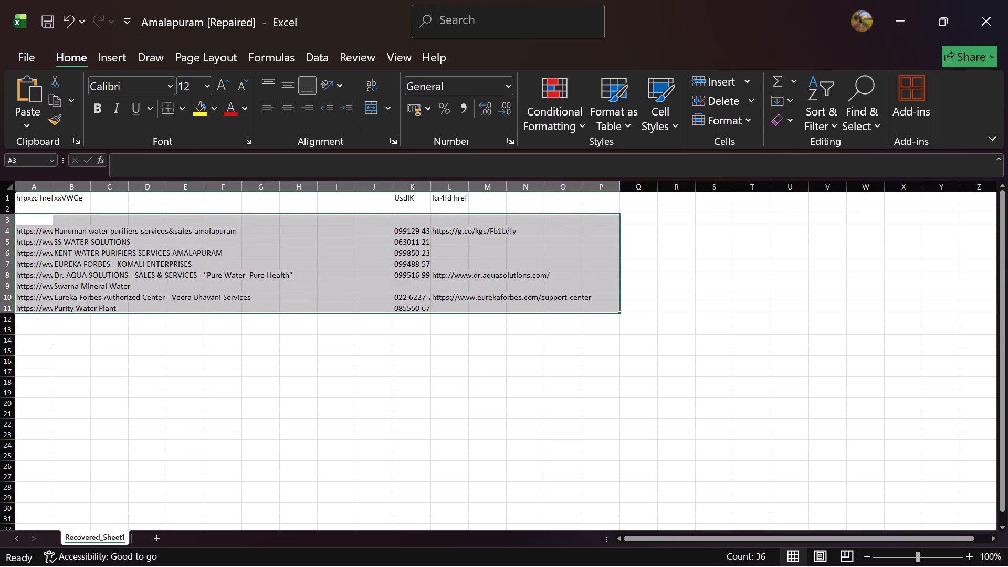
key("ctrl+c")
Close the Amalapuram workbook, saving over the existing Amalapuram file and keeping the copied data on the clipboard.
left_click(1007, 2)
key("Return")
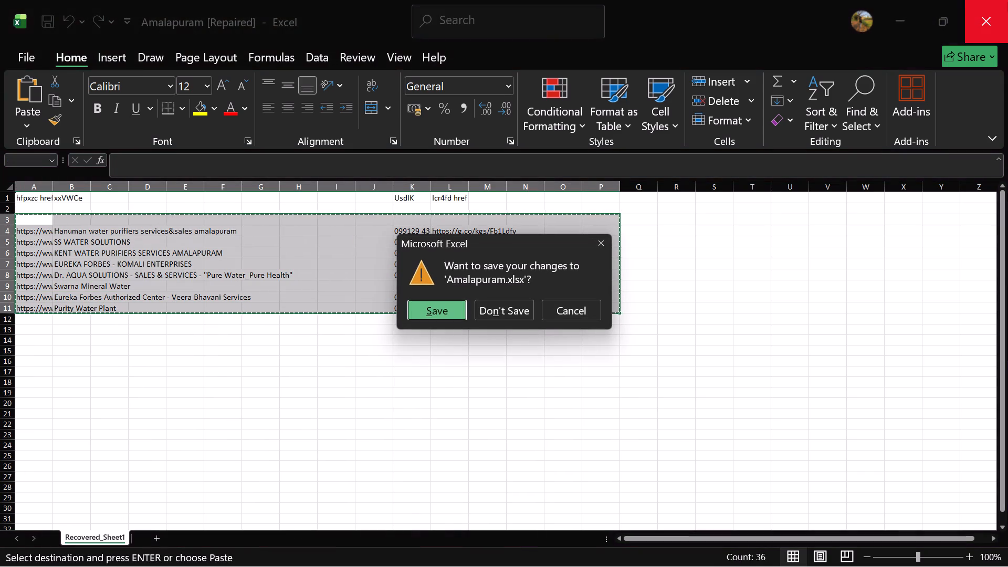
key("Return")
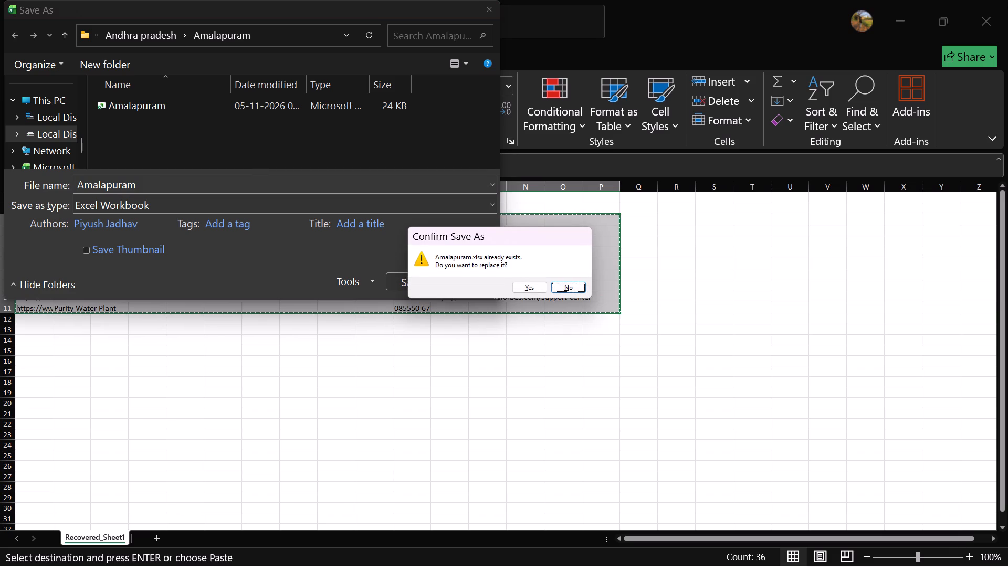
key("Left")
key("Return")
key("Return")
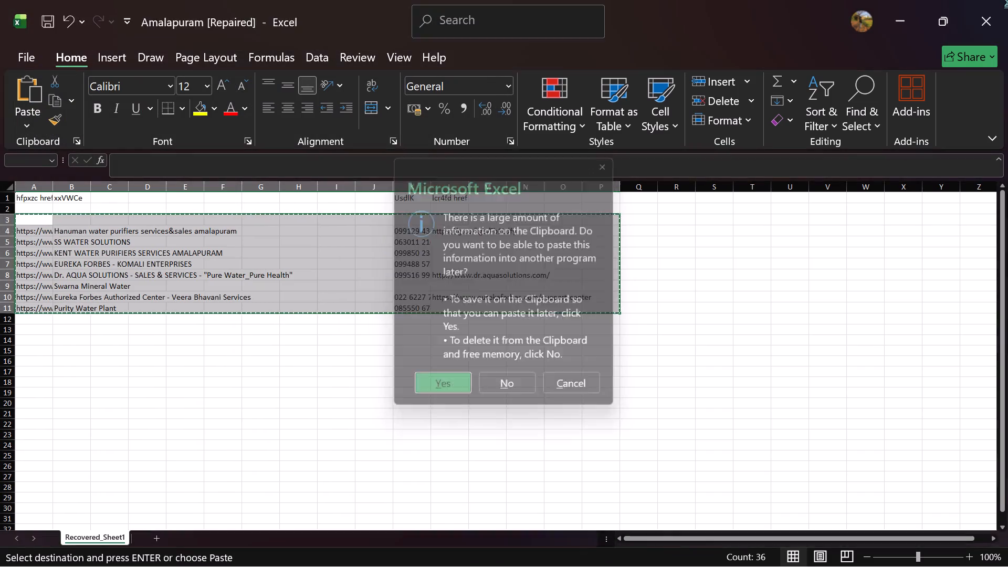
Paste the Amalapuram rows into Book1 starting at cell A1 and move the phone numbers from K2:K9 to I2:I9.
key("ctrl+v")
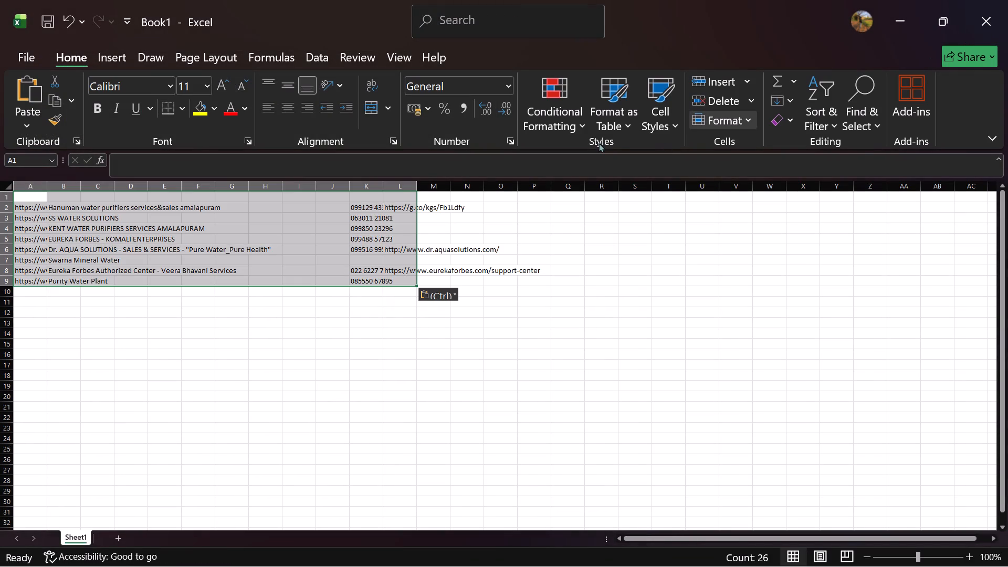
left_click_drag(355, 208, 363, 283)
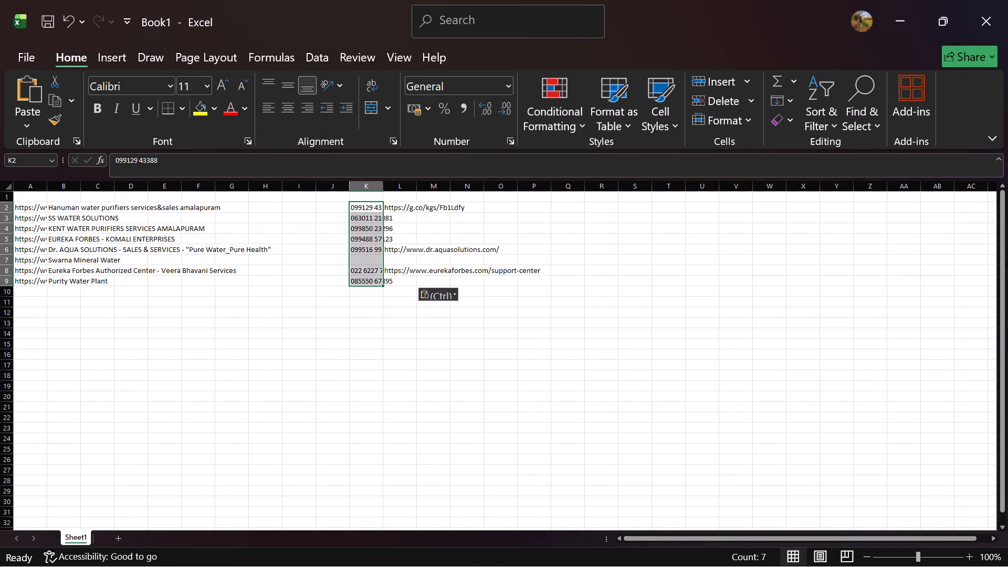
left_click_drag(364, 284, 291, 283)
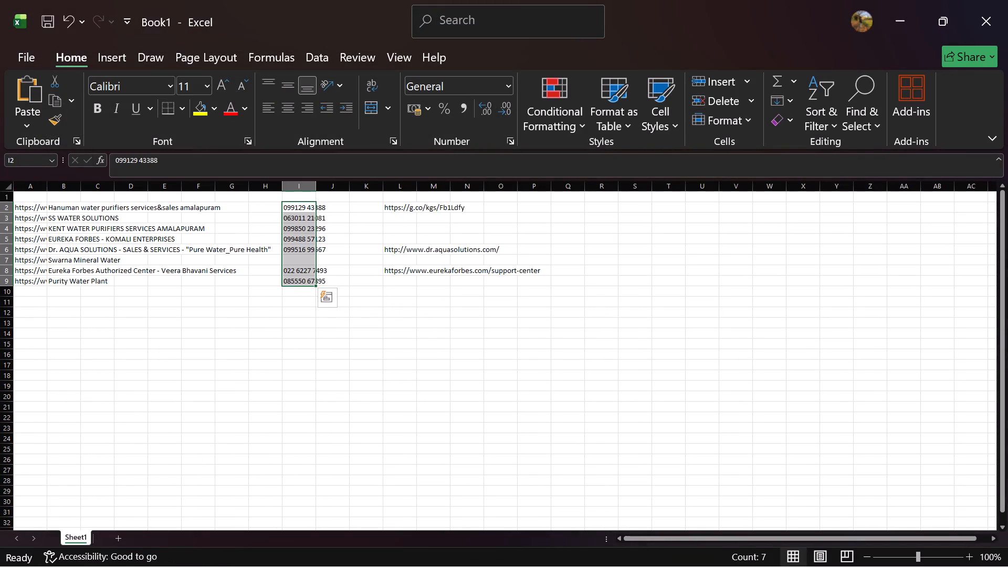
Move the Amalapuram website links from column L to column J, keeping them in rows 2 to 8.
left_click_drag(394, 204, 524, 266)
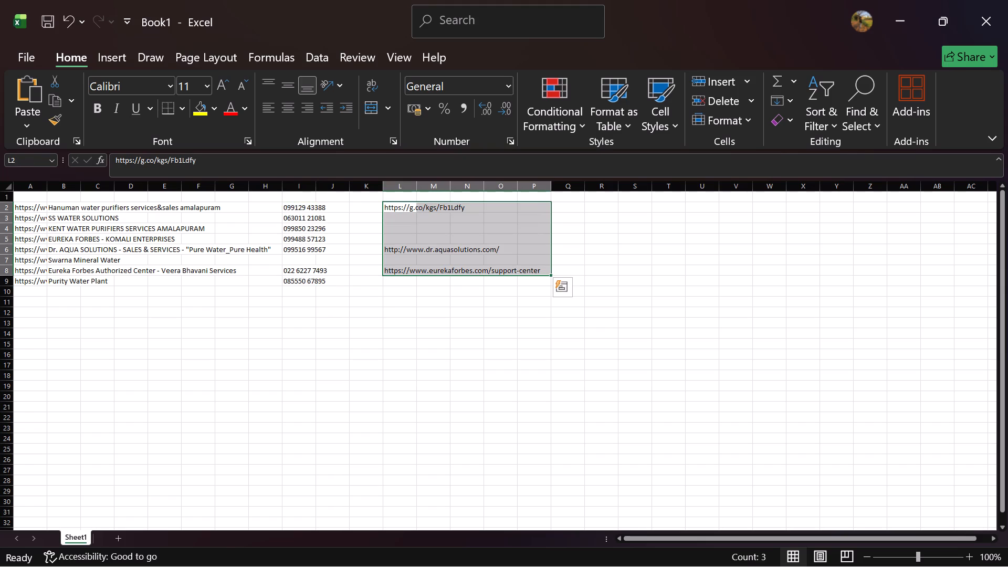
left_click_drag(495, 276, 471, 271)
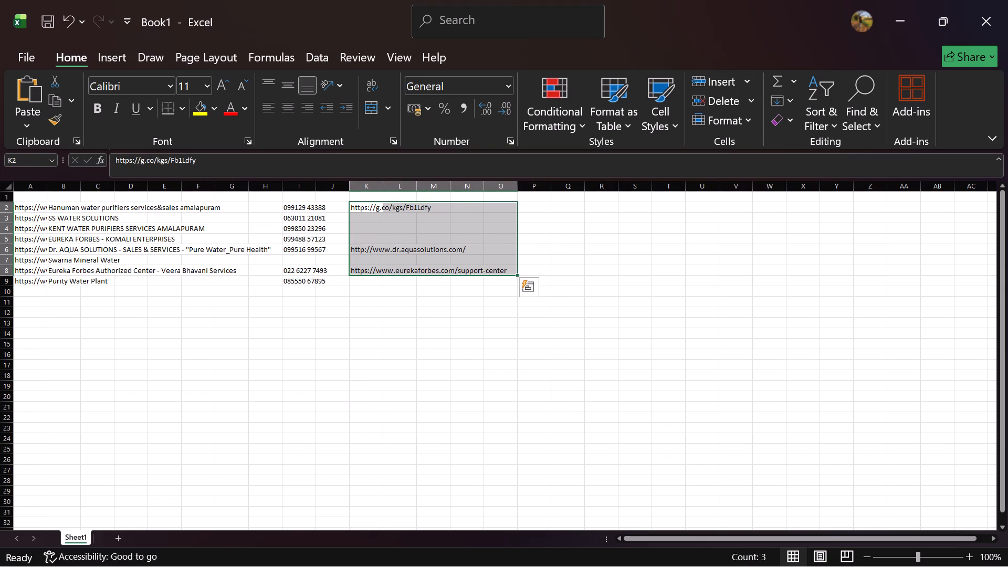
left_click(350, 342)
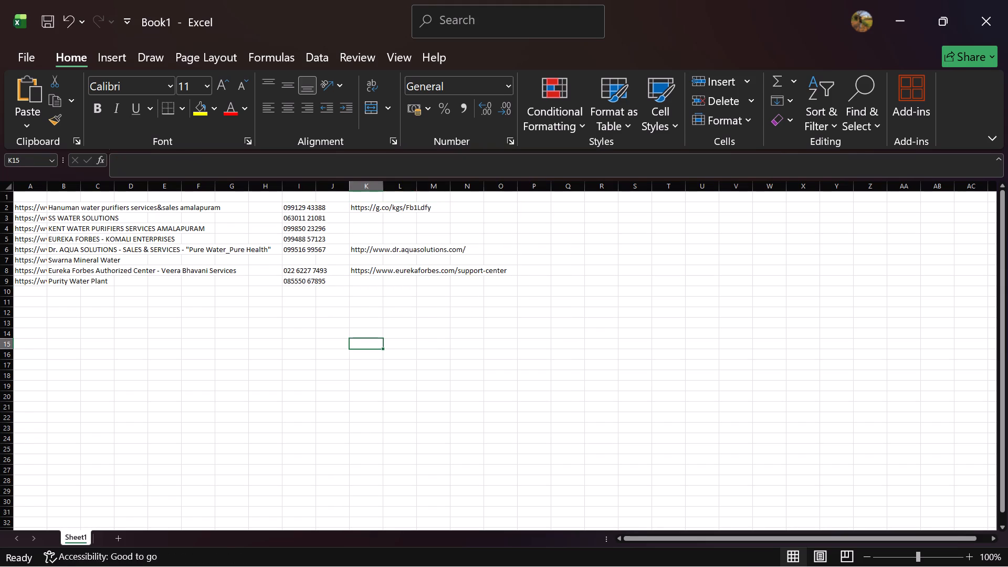
left_click_drag(365, 206, 475, 274)
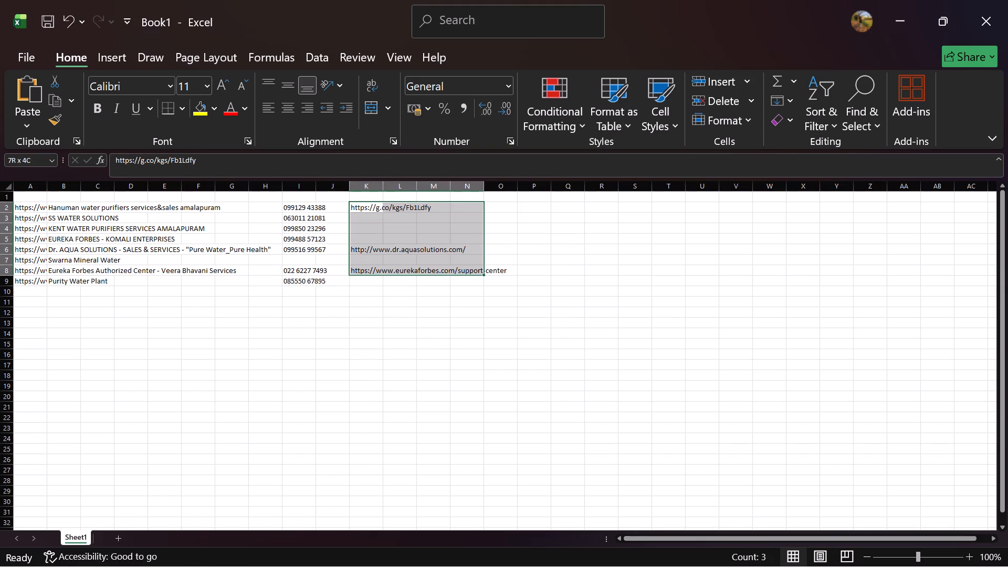
left_click_drag(475, 274, 473, 272)
left_click_drag(467, 275, 438, 273)
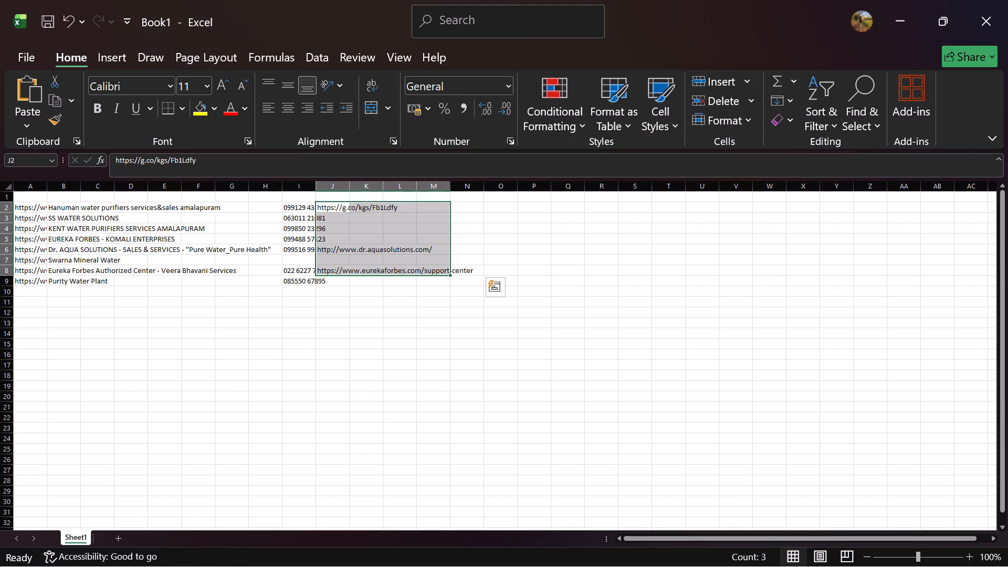
Widen column I so the full phone numbers fit, and select cell A11 as the place for the following city's rows.
left_click_drag(317, 188, 358, 198)
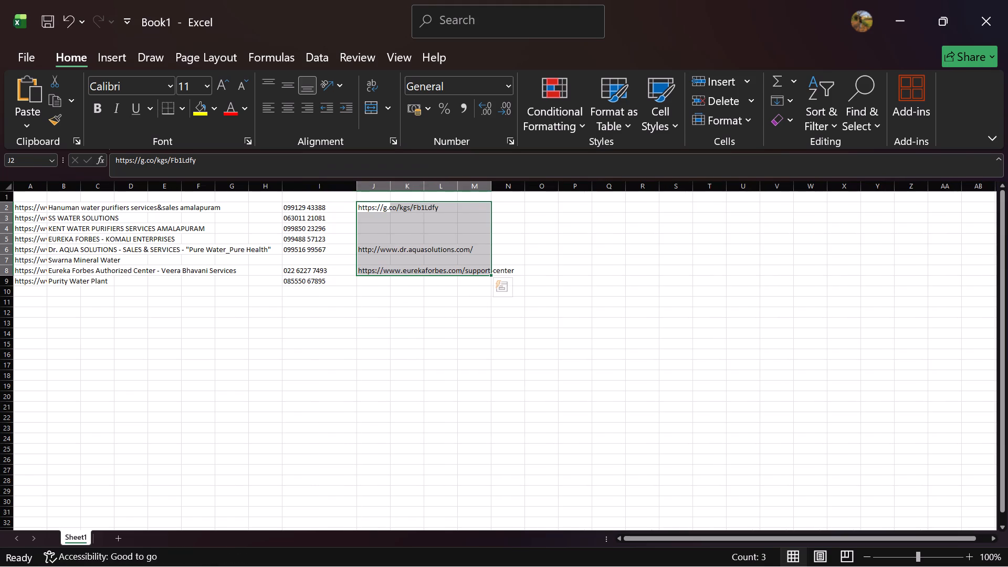
left_click(39, 302)
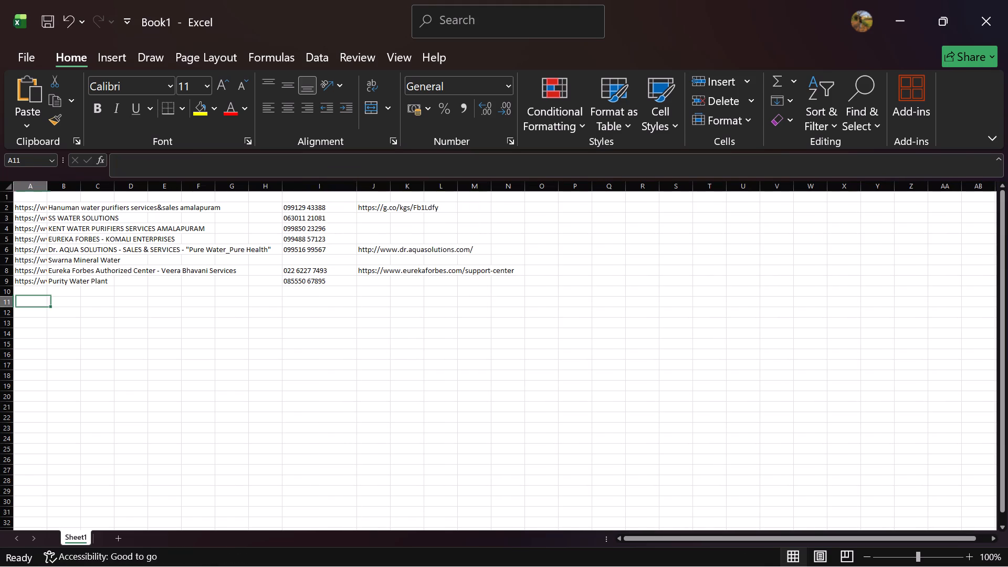
Open the Anantapur workbook from its folder under Andhra pradesh, recover its content and enable editing.
key("alt+Tab")
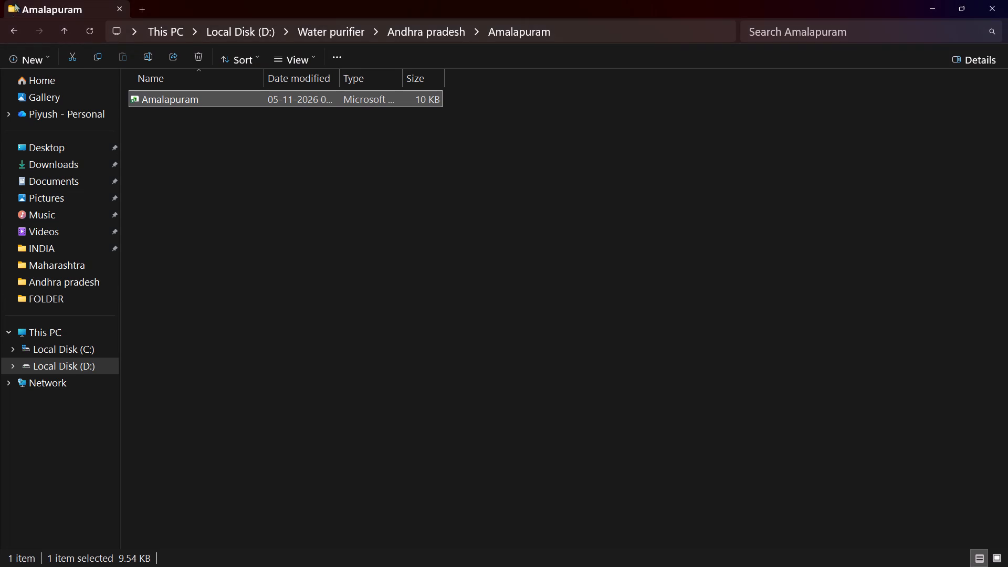
left_click(16, 27)
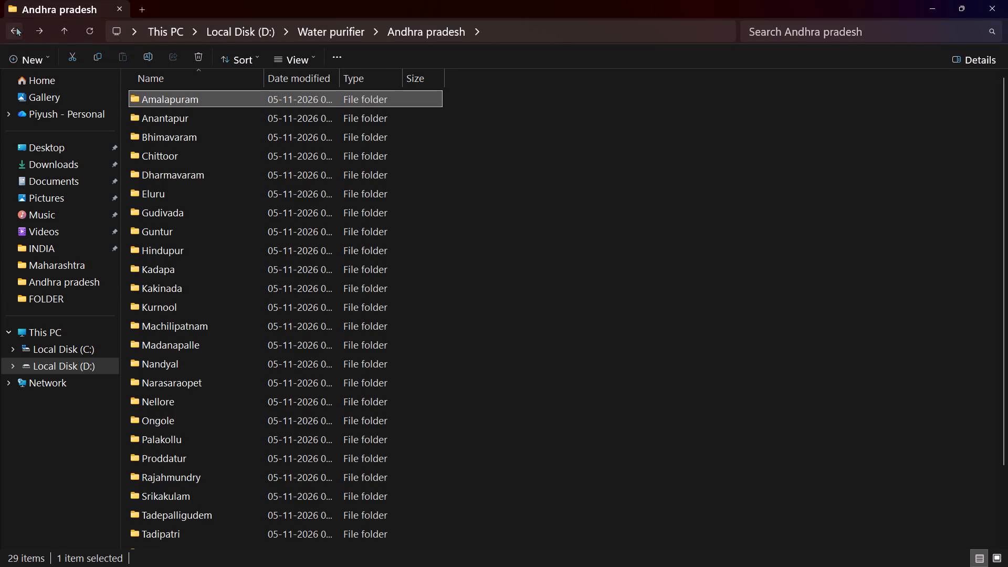
double_click(213, 121)
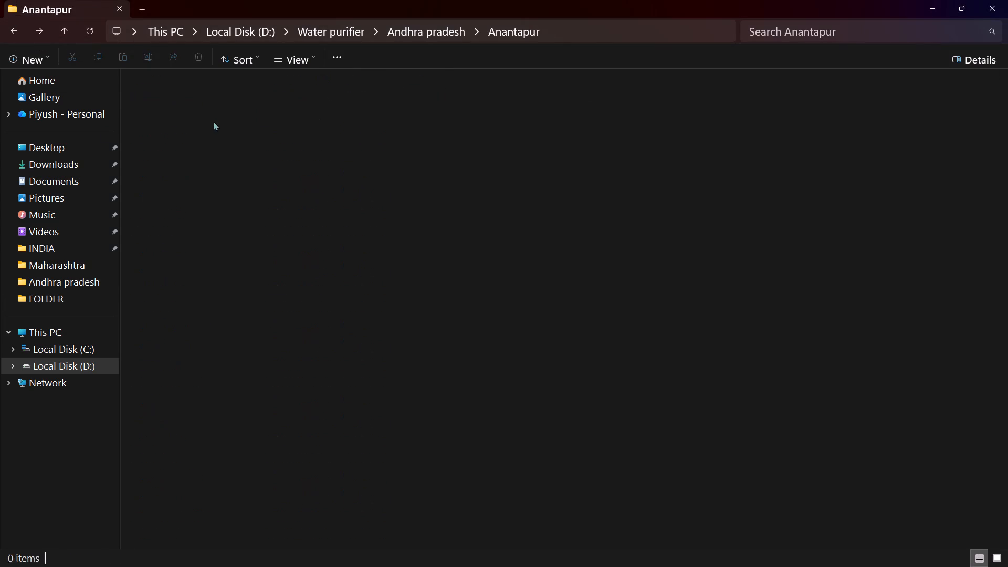
double_click(222, 104)
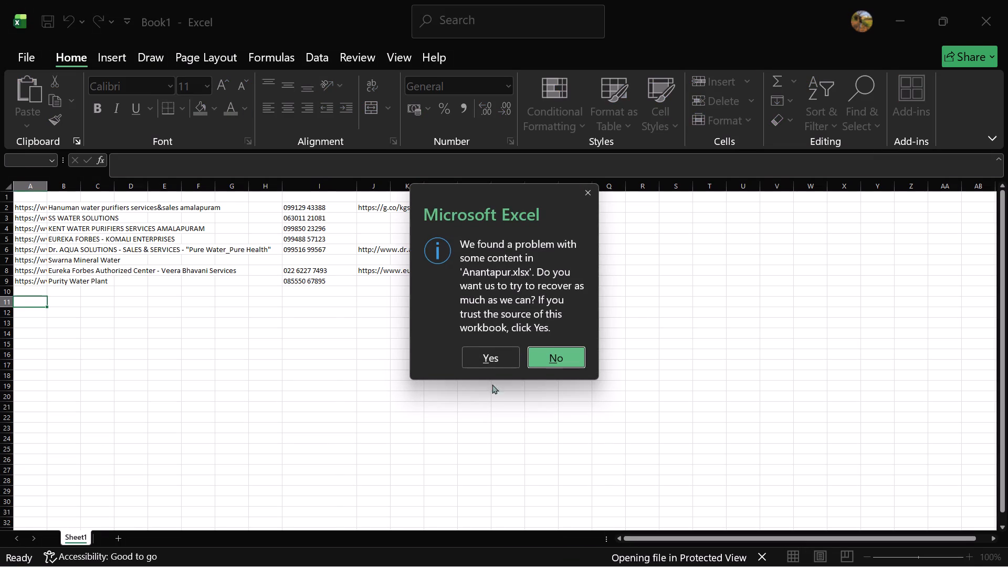
left_click(497, 360)
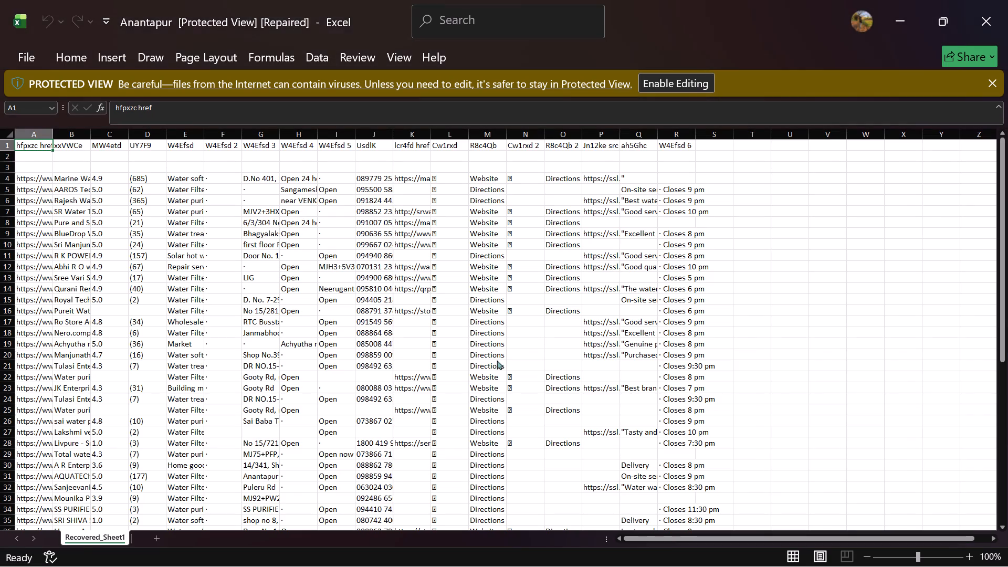
left_click(684, 77)
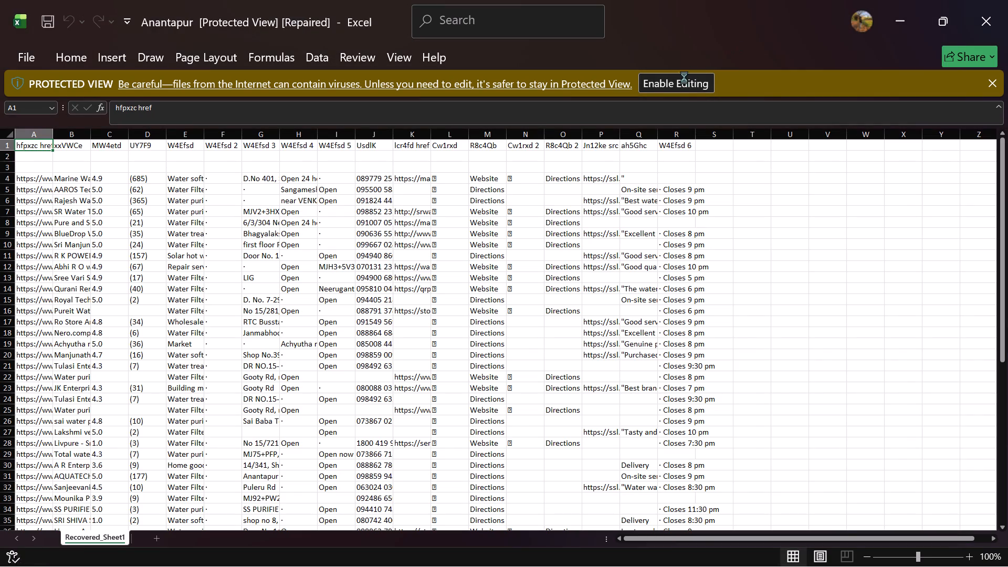
key("Return")
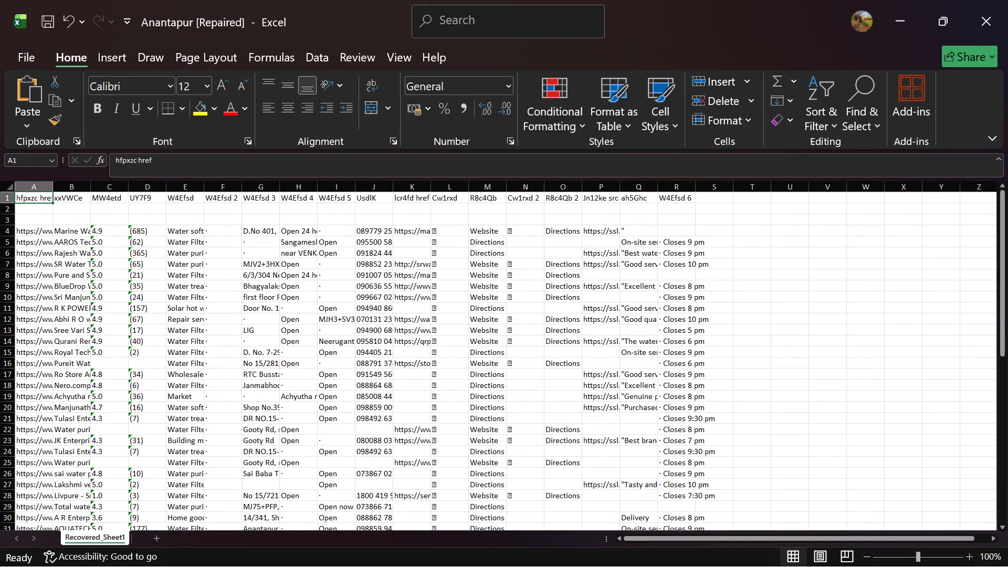
Clear columns L to U and the column C to I entries from row 4 down in the Anantapur data.
left_click_drag(445, 196, 794, 566)
key("Delete")
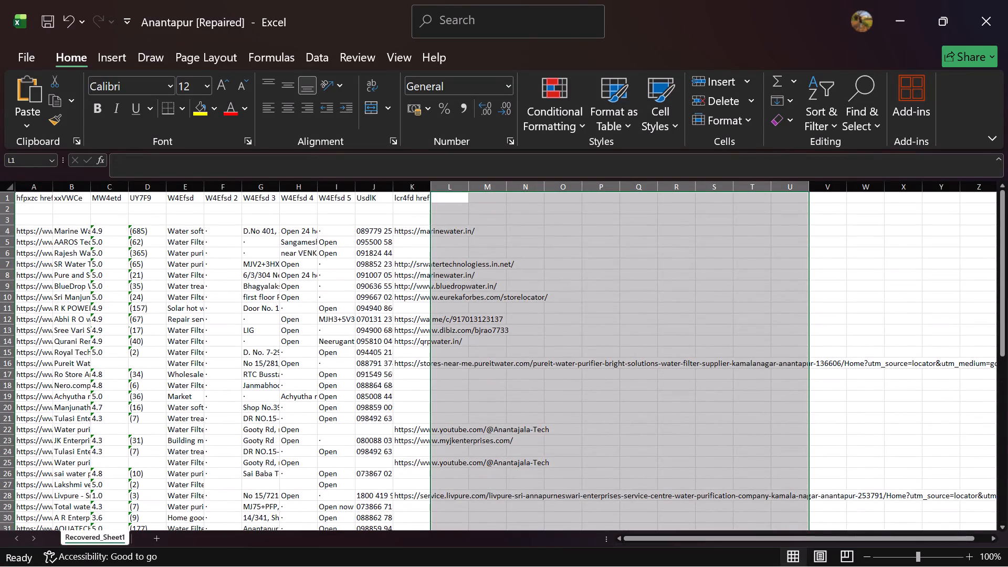
left_click(856, 278)
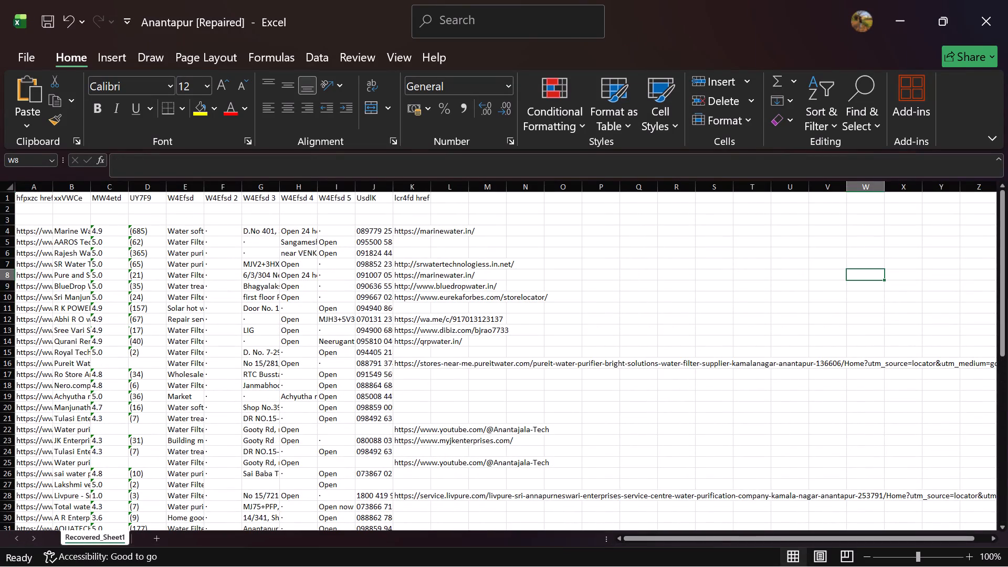
left_click_drag(109, 231, 334, 566)
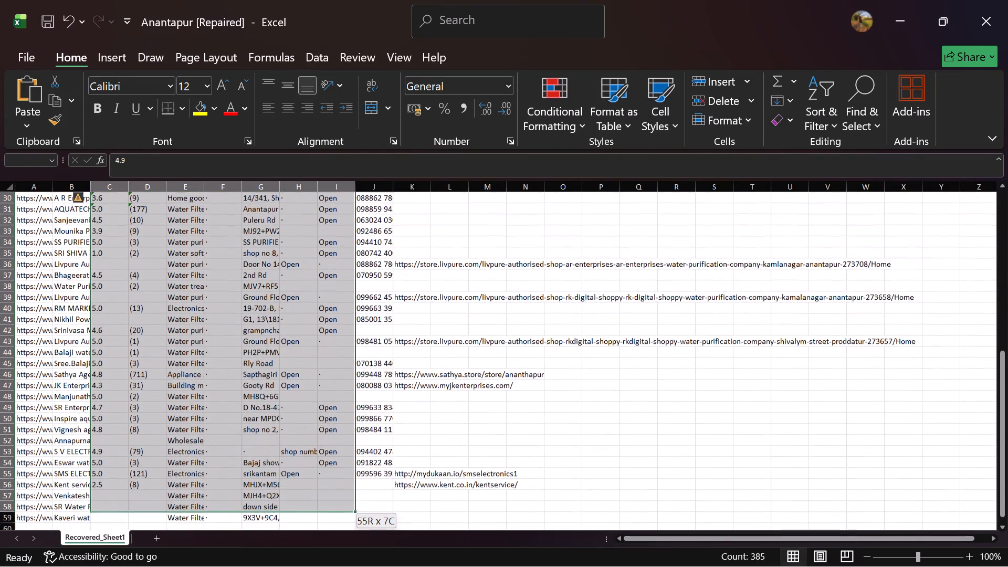
left_click_drag(334, 566, 333, 566)
key("Delete")
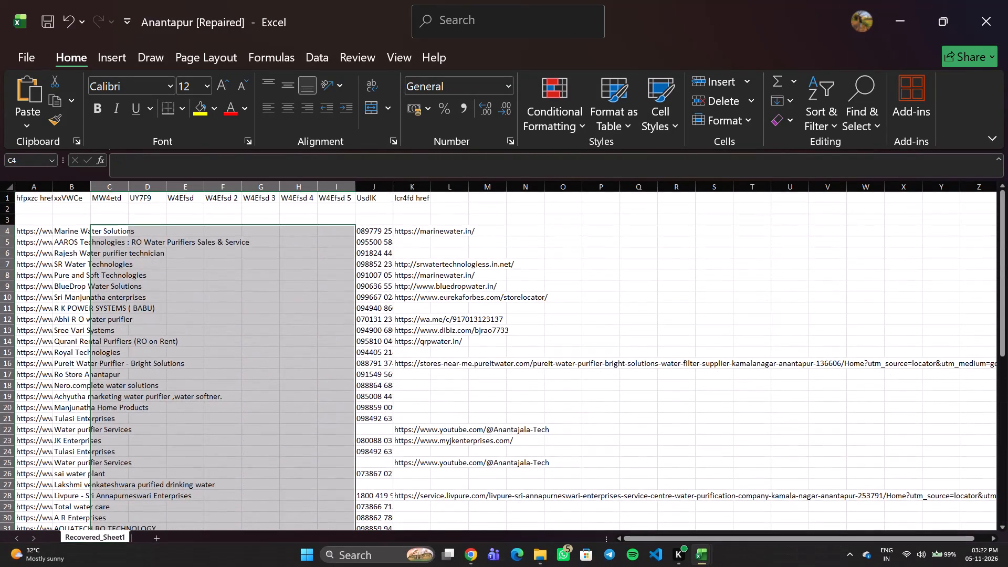
Copy the Anantapur business rows in range A3:R56.
left_click_drag(25, 220, 597, 565)
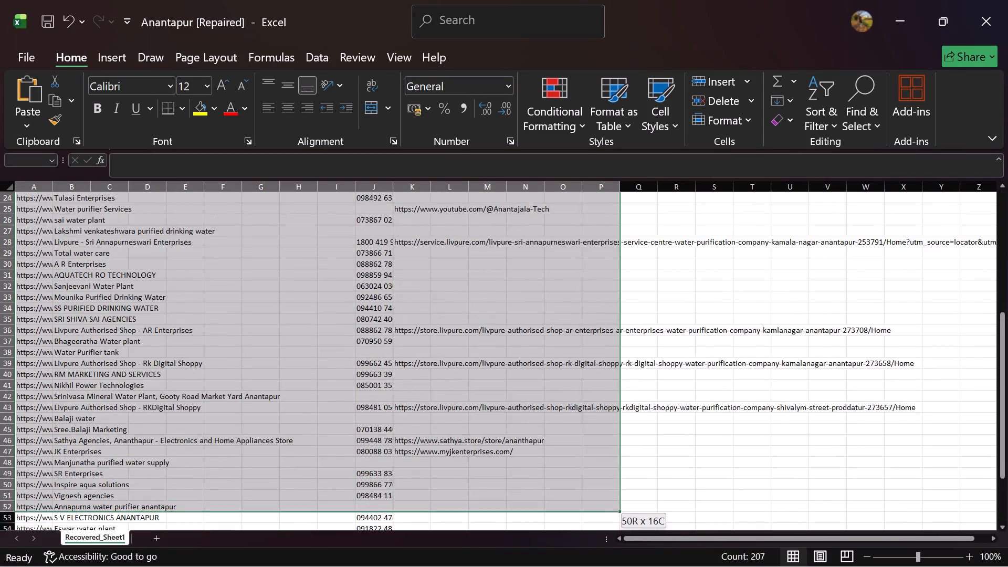
left_click_drag(597, 565, 682, 458)
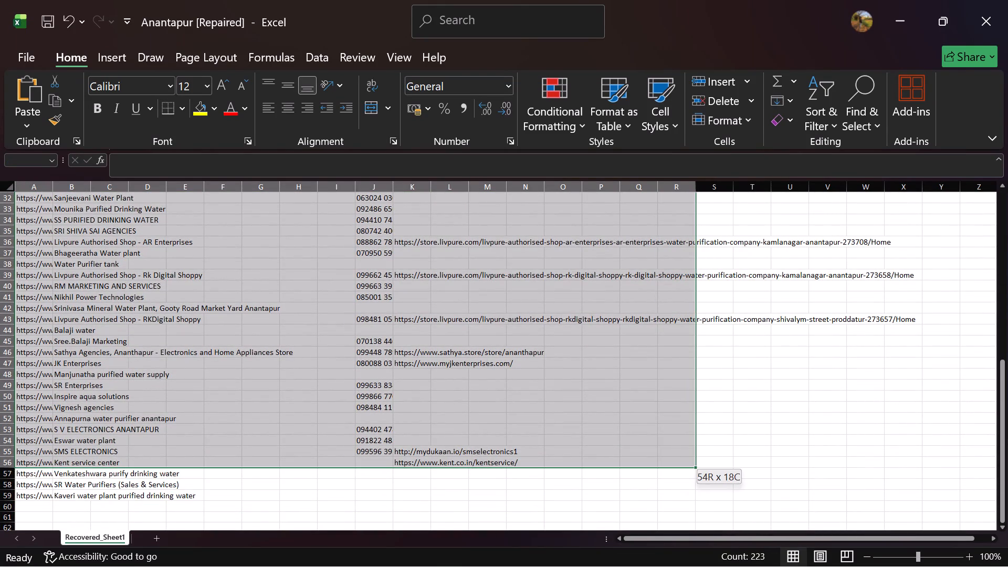
left_click_drag(682, 458, 673, 465)
key("ctrl+c")
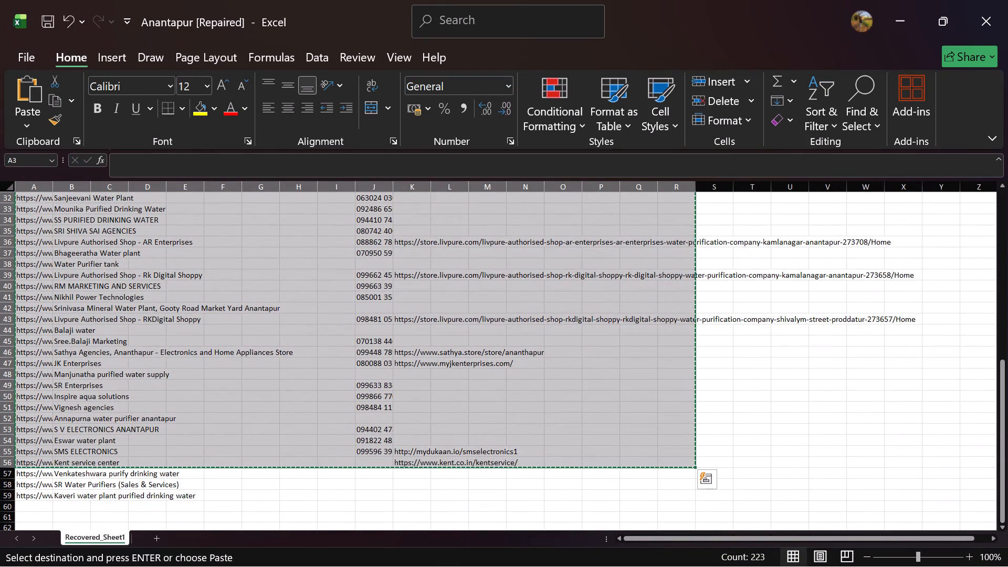
Close the Anantapur workbook, saving over the existing Anantapur file and keeping the copied data on the clipboard.
left_click(1007, 0)
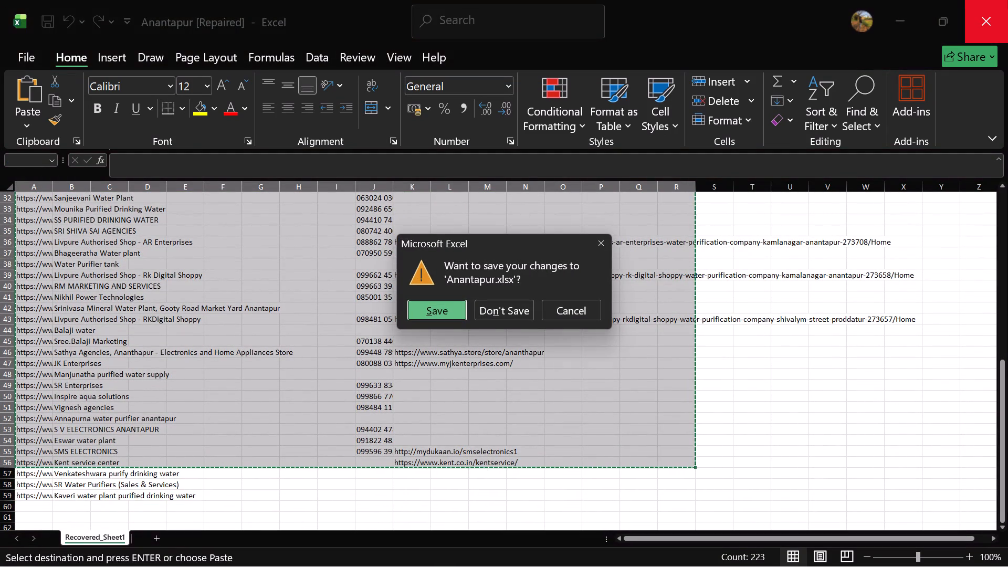
key("Return")
key("Return")
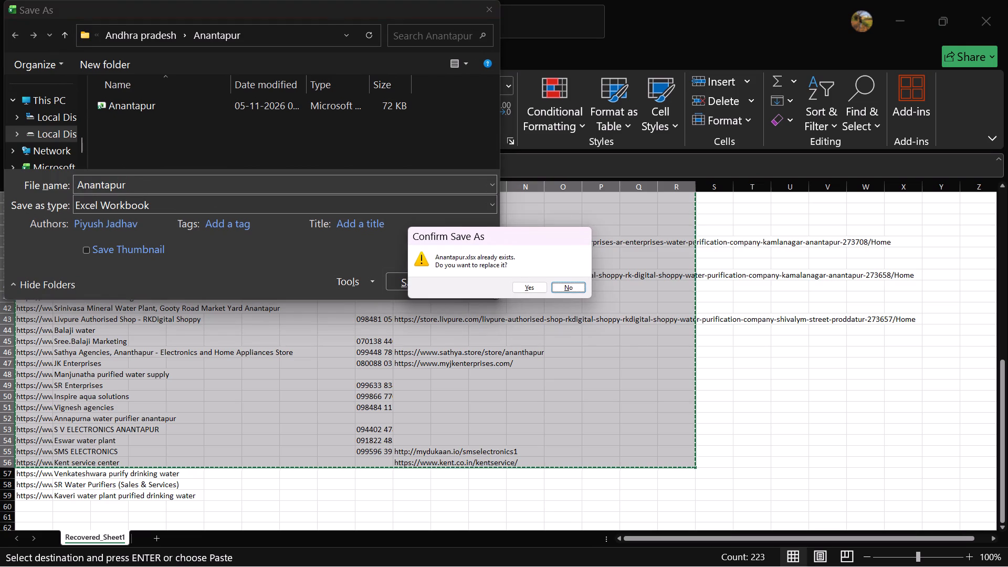
key("Left")
key("Return")
key("Return")
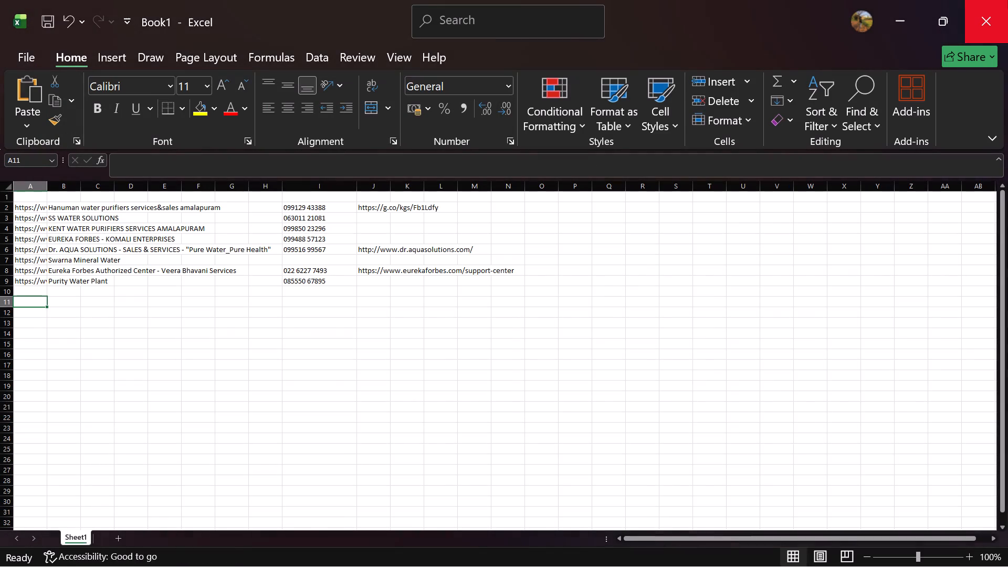
Paste the Anantapur rows into Book1 at cell A11 and move their phone numbers from J12:J65 to column I.
key("ctrl+v")
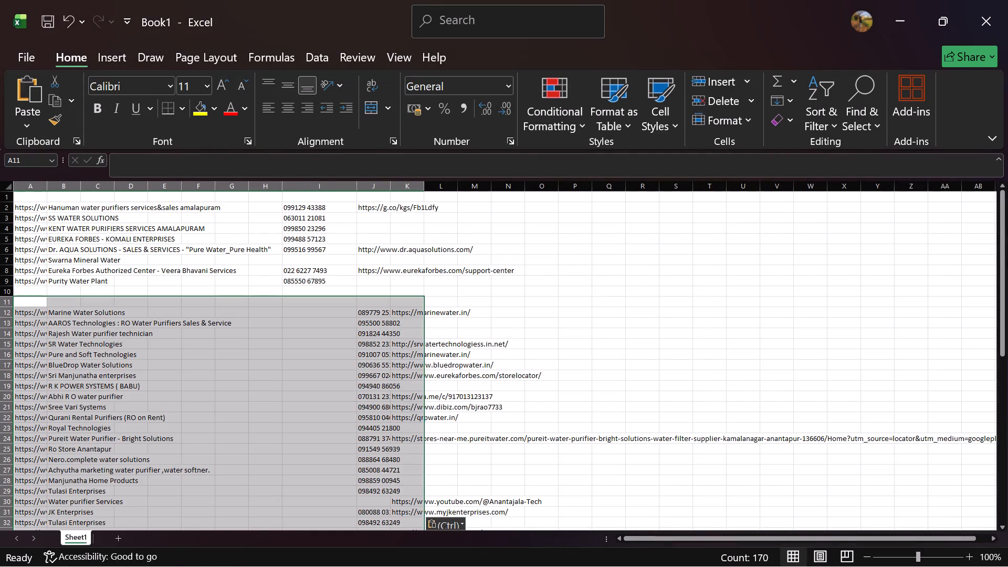
scroll(821, 205, "down", 1)
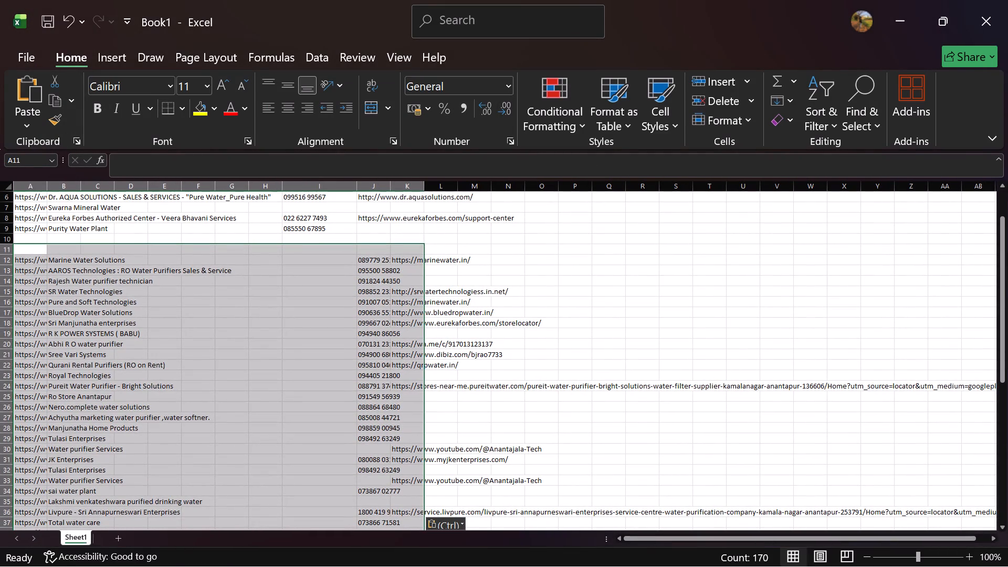
left_click_drag(366, 258, 371, 562)
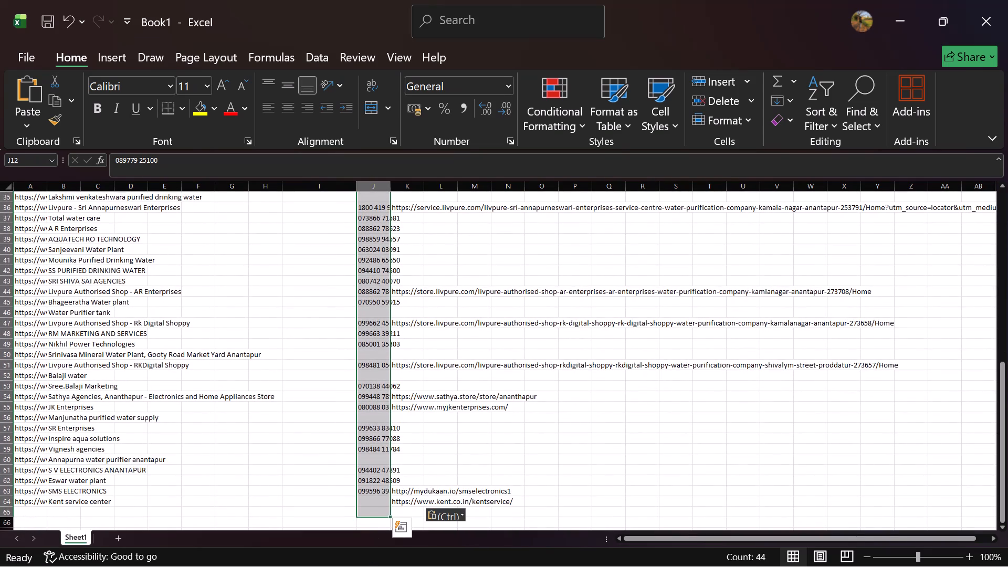
scroll(425, 377, "up", 3)
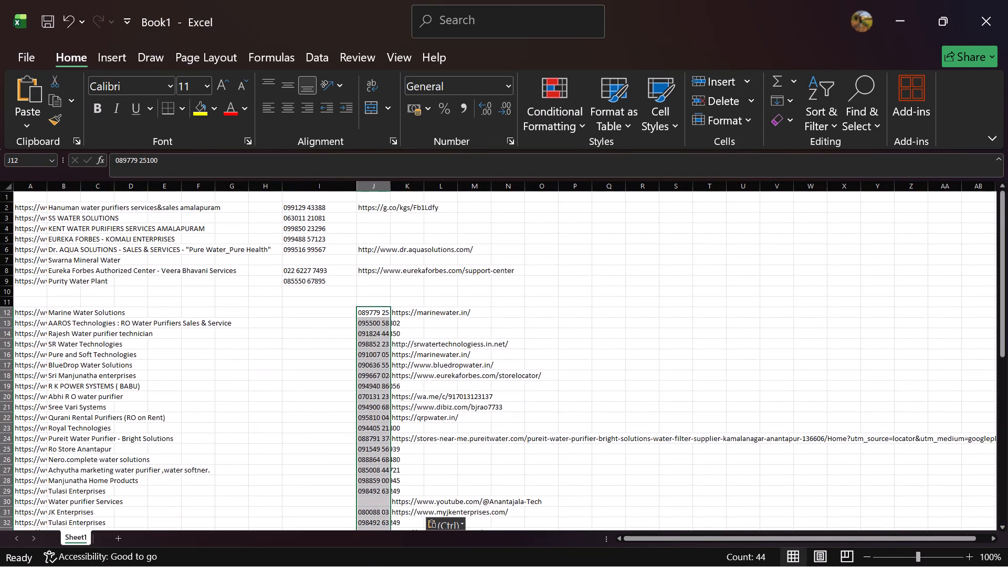
left_click_drag(377, 306, 326, 314)
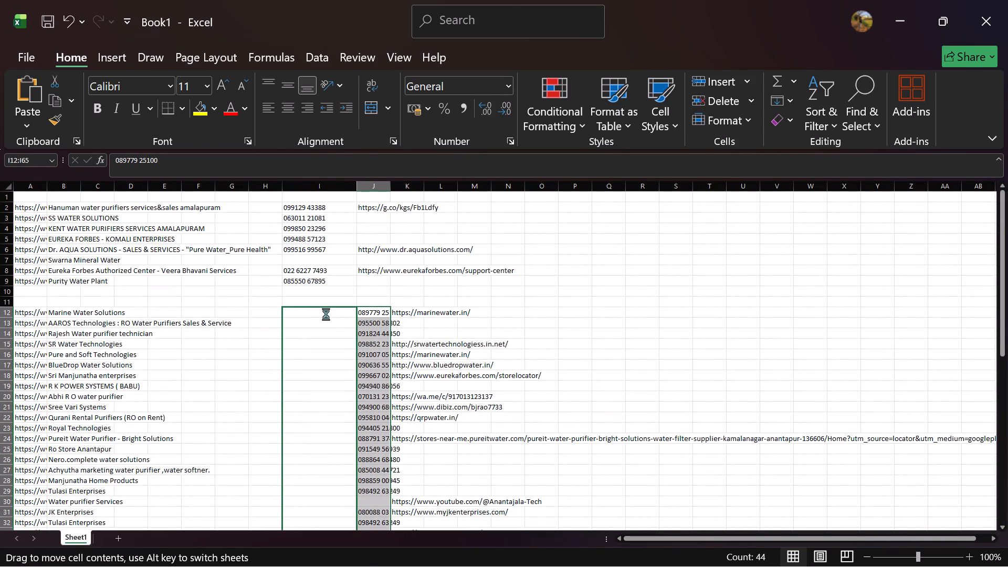
Move the Anantapur website links in Book1 from range K12:R73 one column over so they start in column J.
left_click_drag(401, 311, 640, 566)
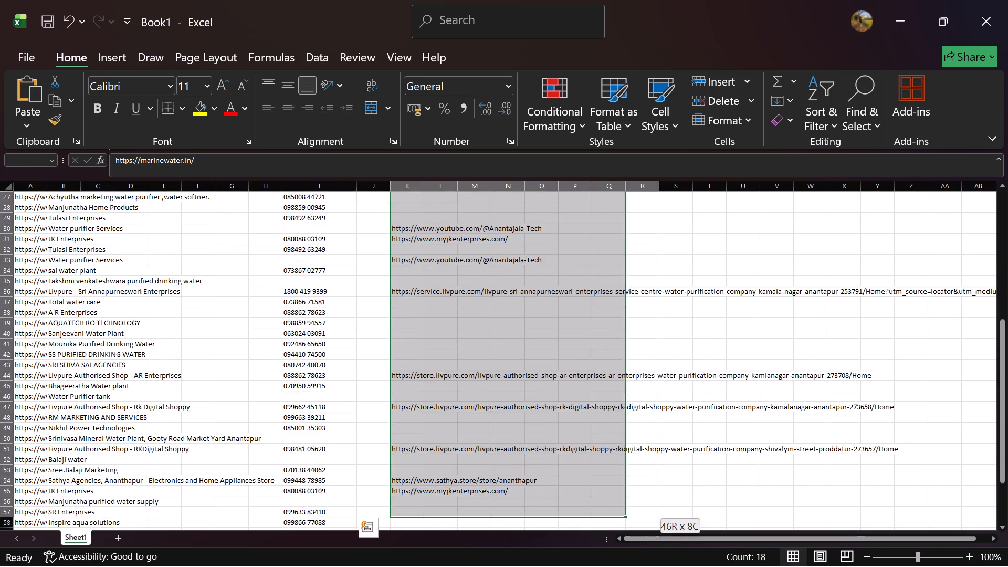
left_click_drag(640, 566, 648, 566)
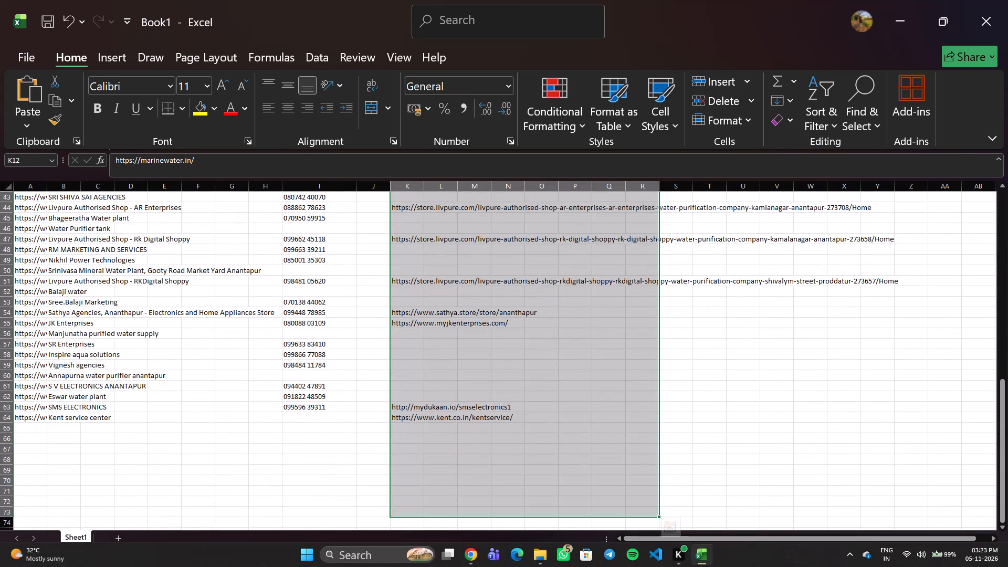
scroll(558, 374, "up", 4)
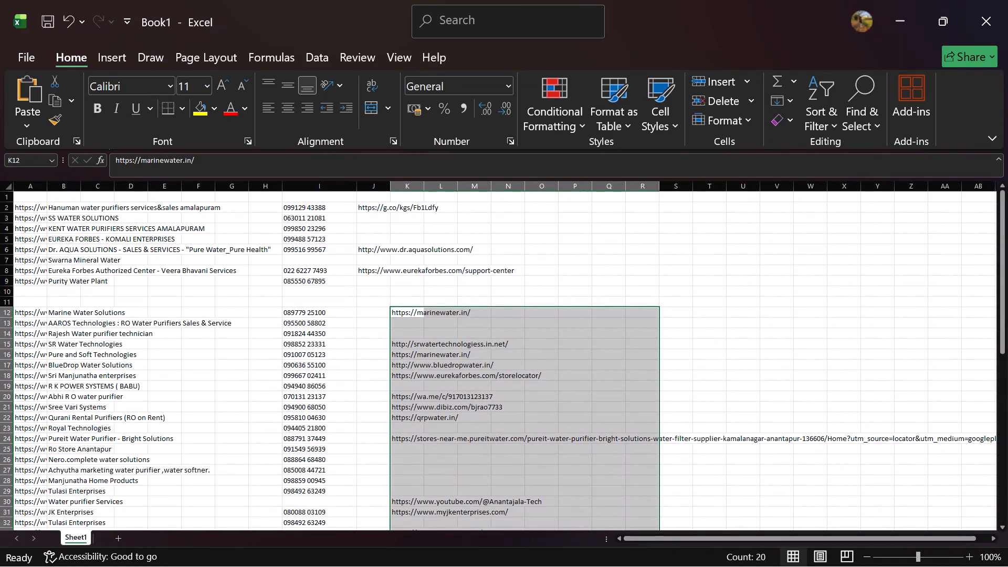
left_click_drag(453, 307, 420, 309)
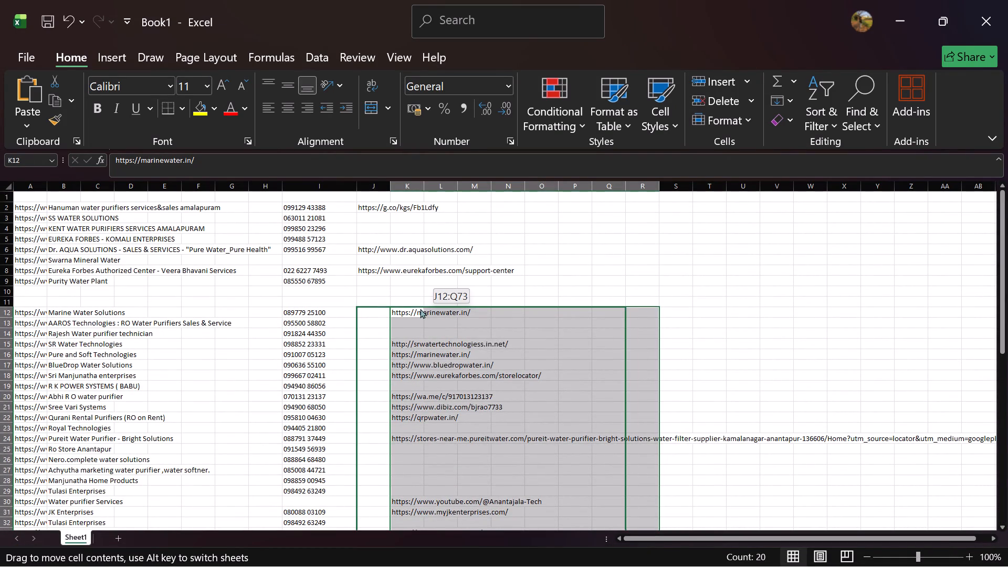
left_click_drag(420, 309, 418, 309)
left_click(553, 264)
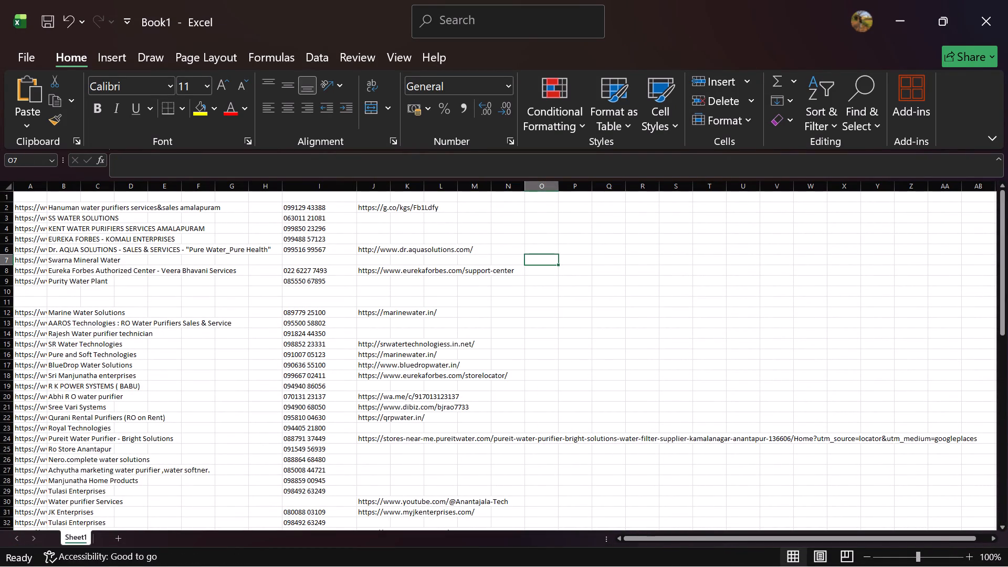
With Book1 cell A66 selected as the paste target, open the Bhimavaram workbook from the Andhra pradesh folder, recovering its contents and enabling editing.
scroll(263, 387, "down", 7)
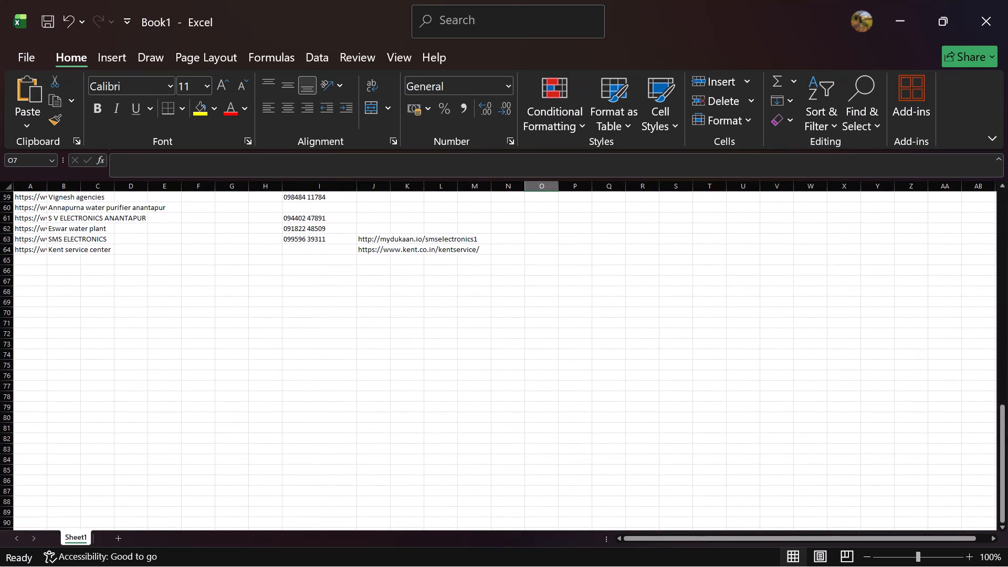
left_click(34, 270)
key("alt+Tab")
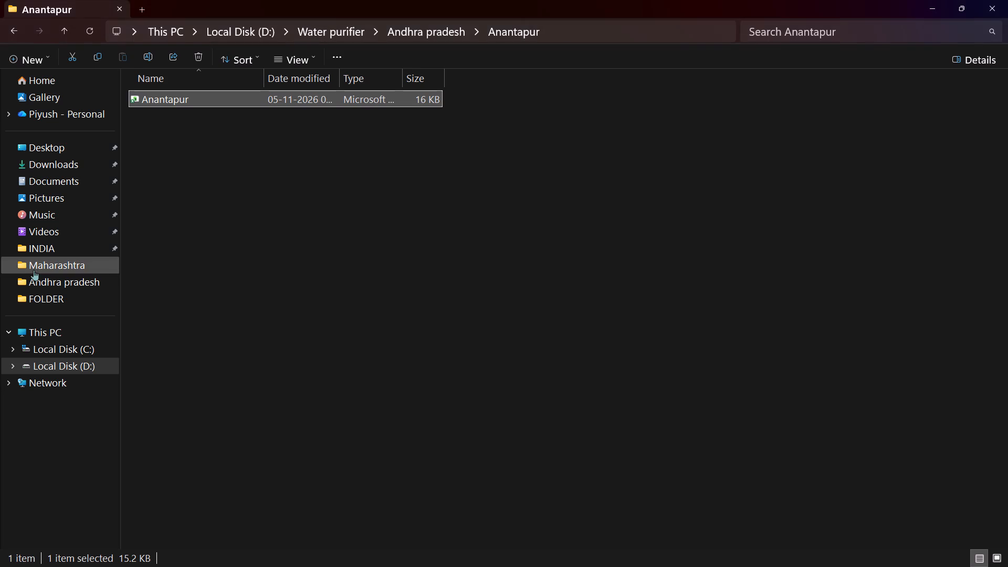
left_click(11, 28)
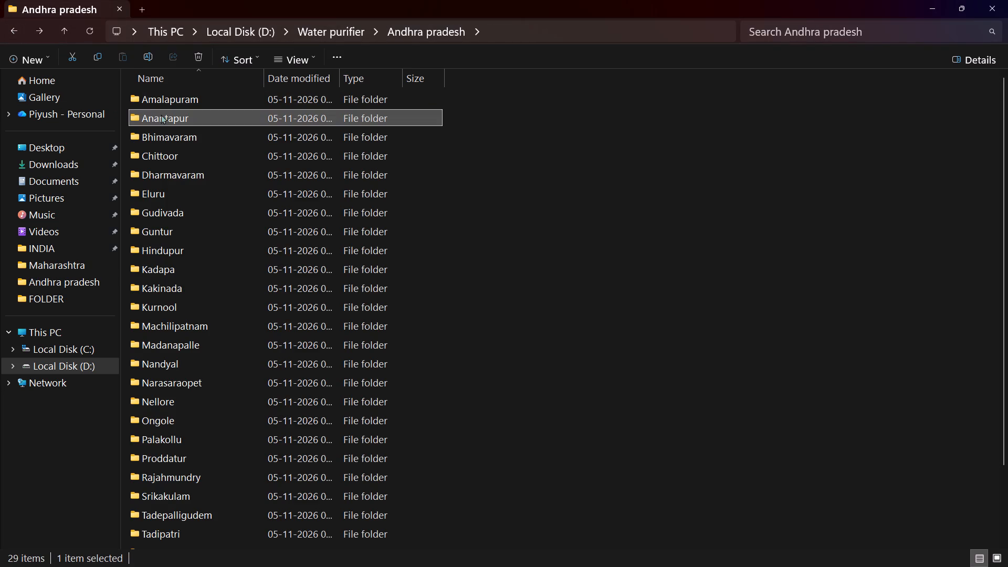
double_click(199, 139)
double_click(229, 101)
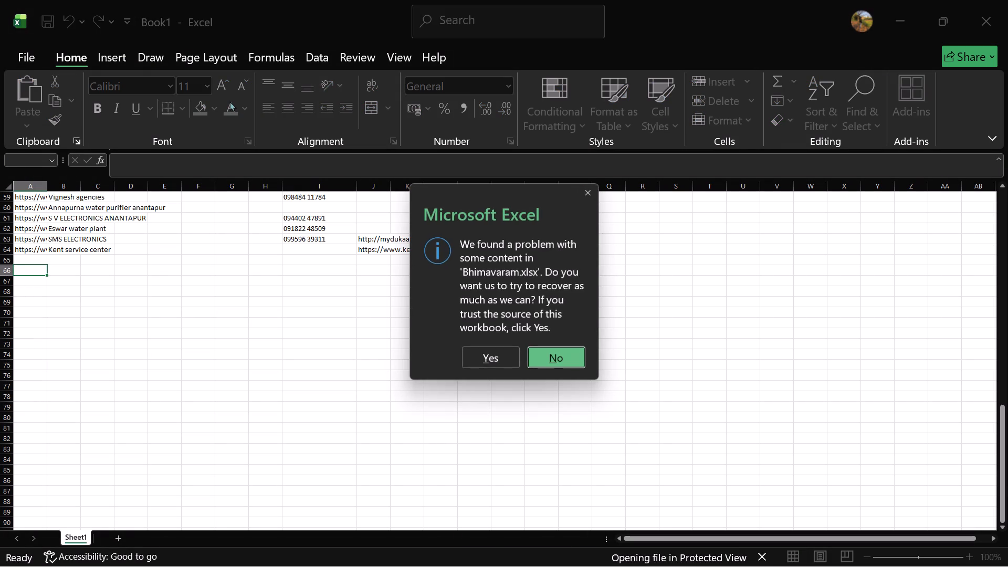
key("Left")
key("Return")
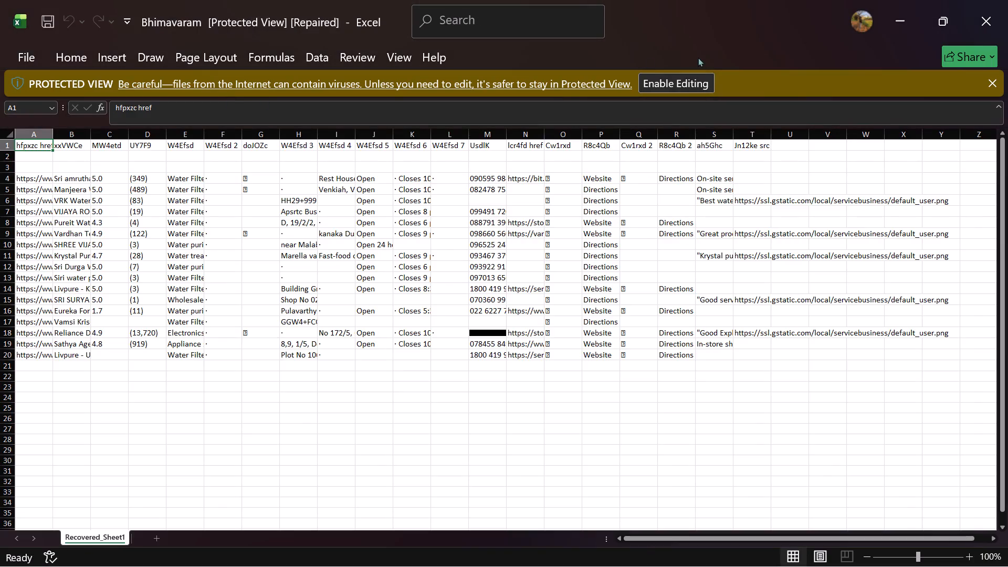
left_click(695, 76)
key("Return")
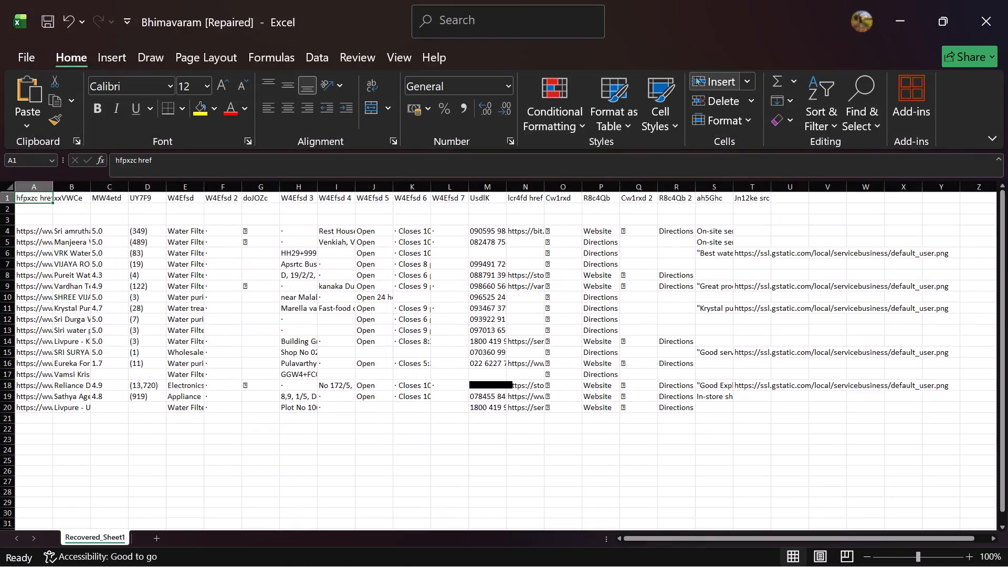
Clear ranges C1:L25 and O1:X23 in the Bhimavaram data, keeping the links, names, phone numbers and websites.
left_click_drag(103, 193, 436, 433)
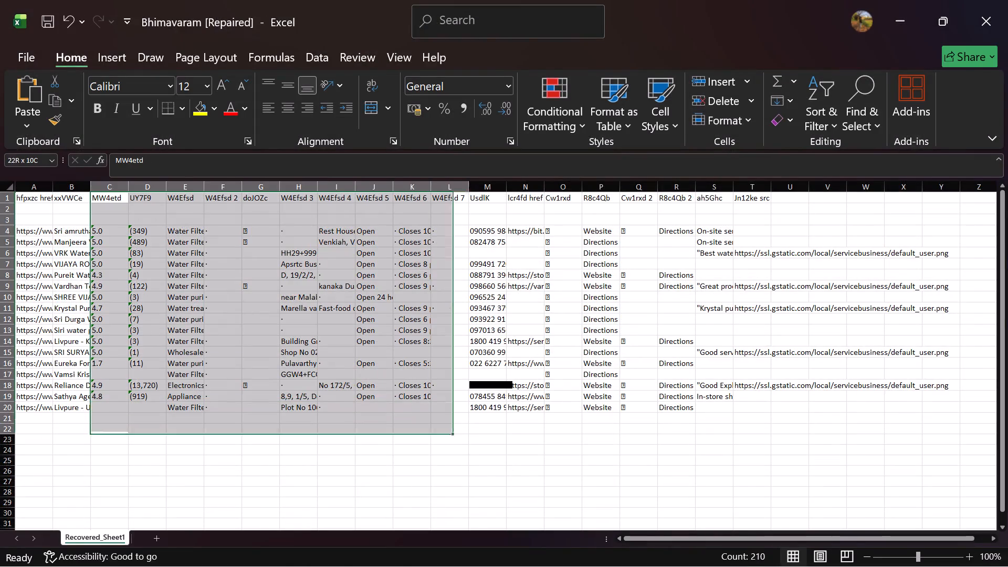
left_click_drag(436, 433, 445, 456)
key("Delete")
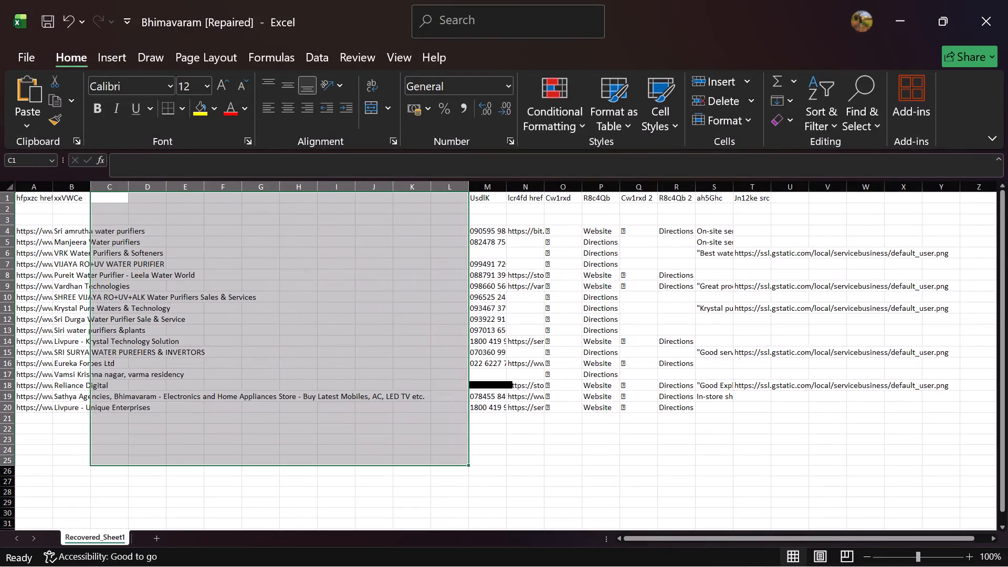
left_click(558, 199)
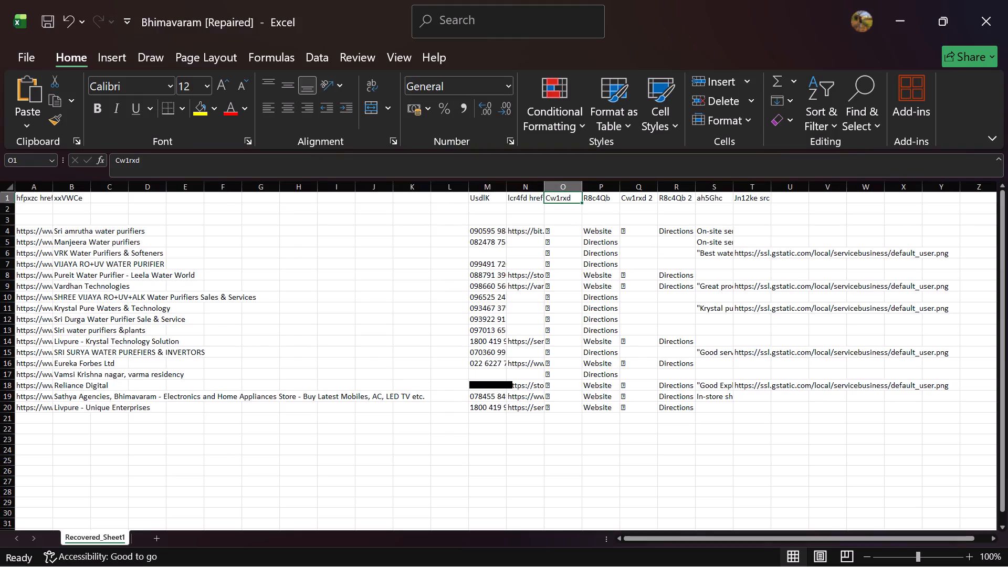
left_click_drag(562, 196, 918, 443)
key("Delete")
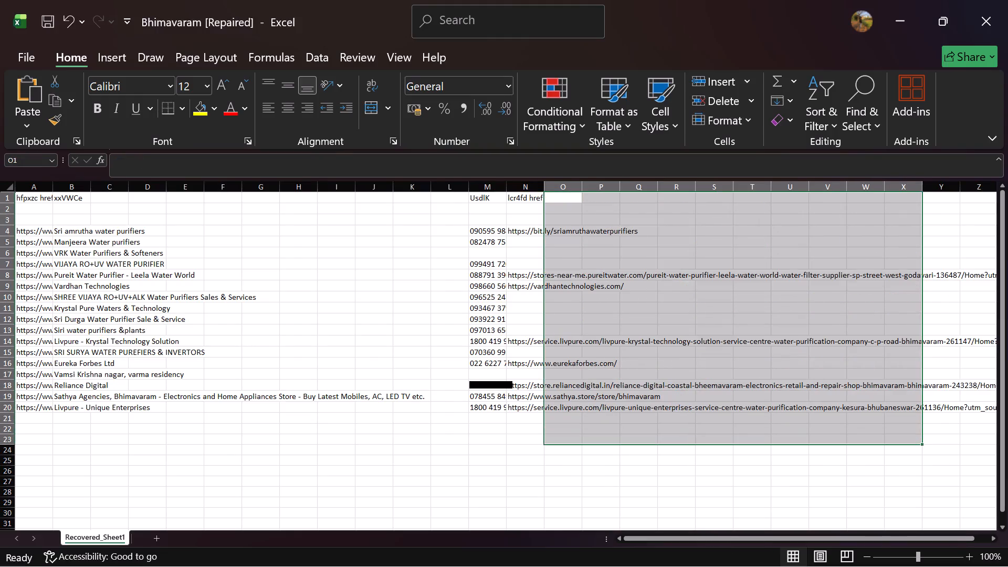
Copy the Bhimavaram business rows in range A3:R21.
left_click(396, 277)
left_click_drag(37, 223, 633, 430)
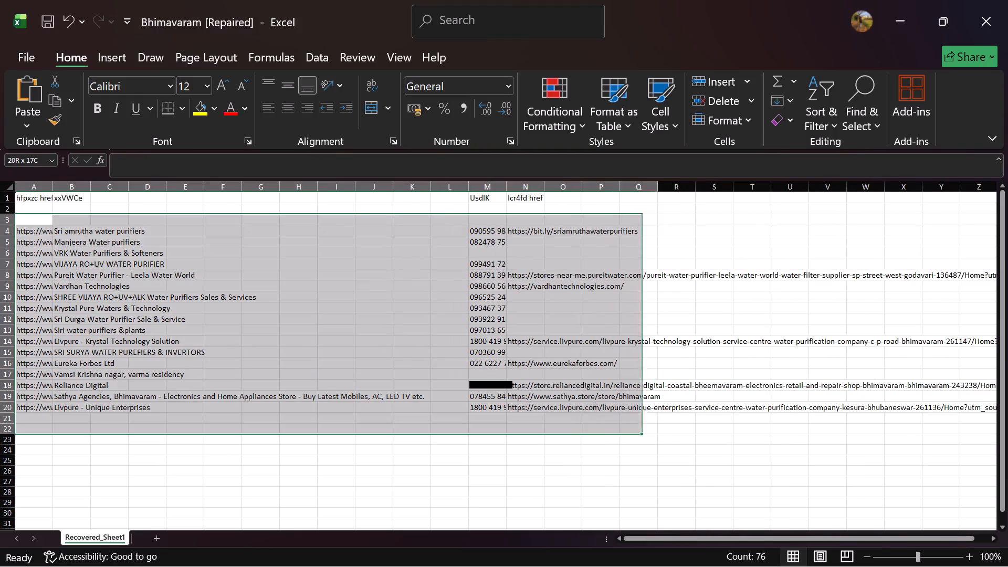
left_click_drag(633, 430, 658, 417)
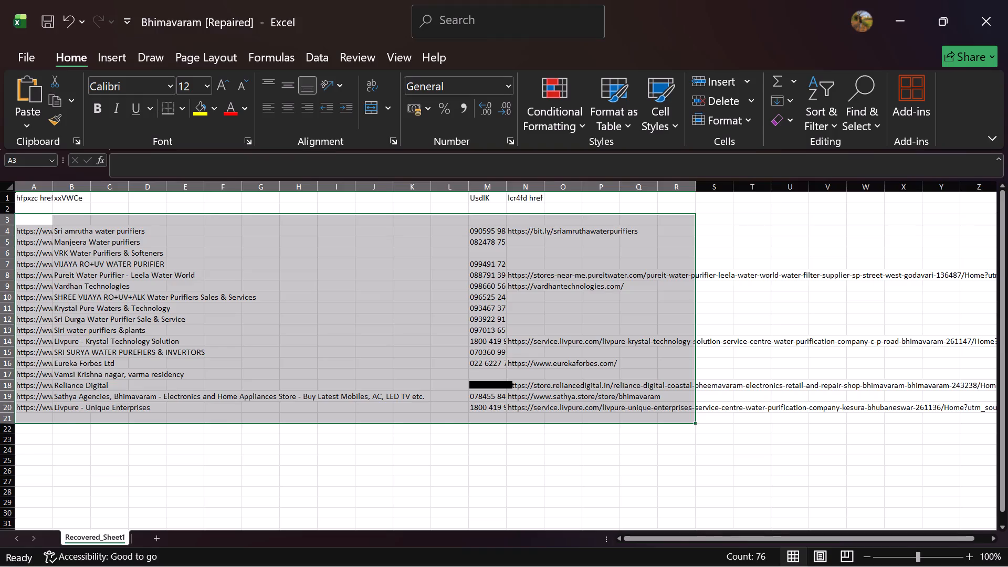
key("ctrl+c")
Close the Bhimavaram workbook, saving over the existing Bhimavaram file and keeping the copied data on the clipboard.
left_click(1007, 0)
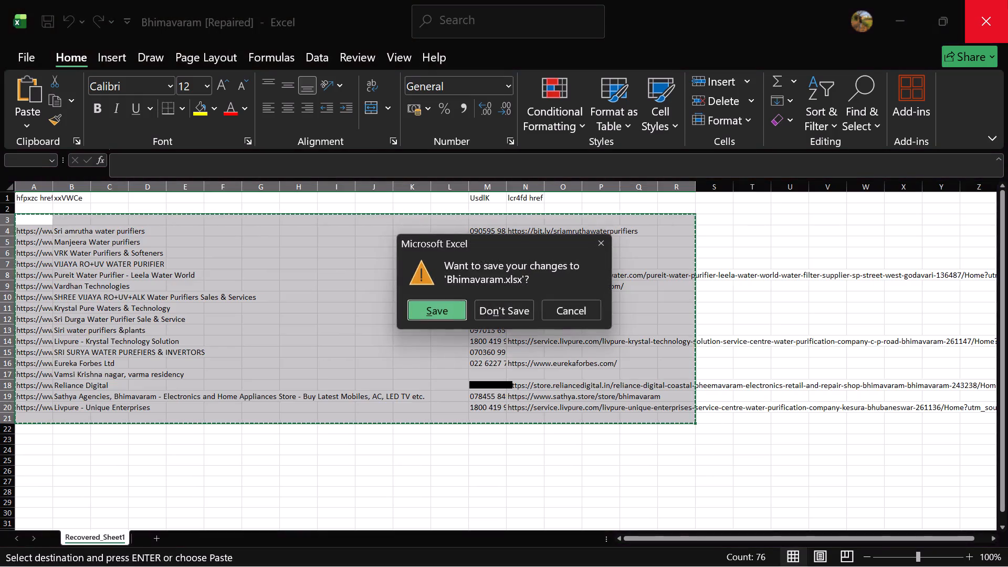
key("Return")
key("Return")
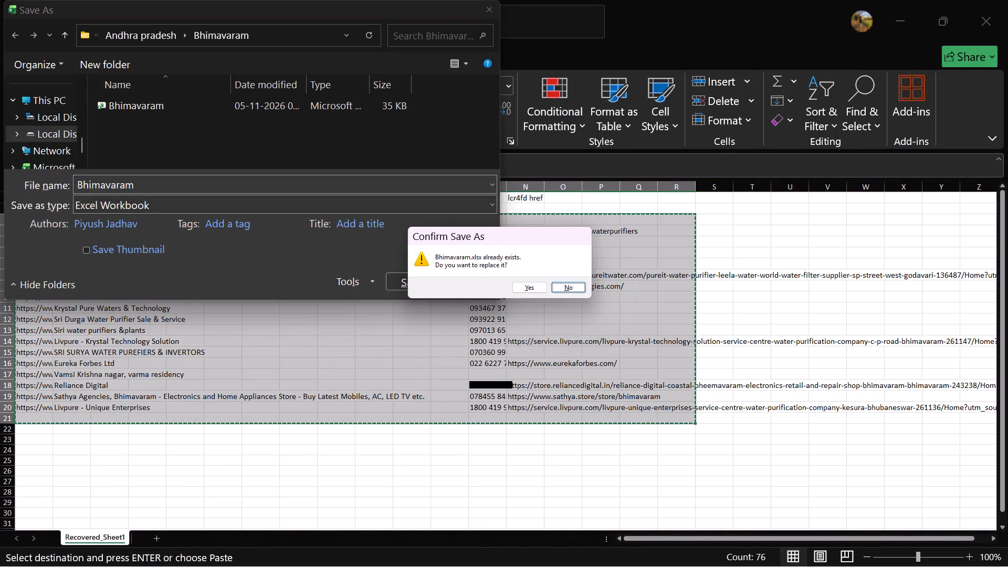
key("Left")
key("Return")
key("Return")
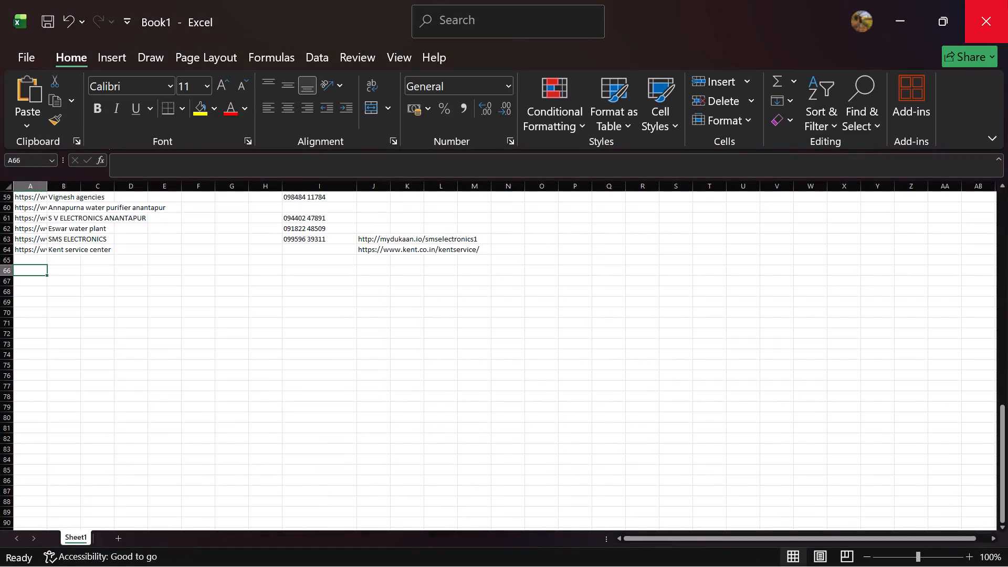
Paste the Bhimavaram rows into Book1 at cell A66 and move their phone numbers from M67:M84 to column I.
key("ctrl+v")
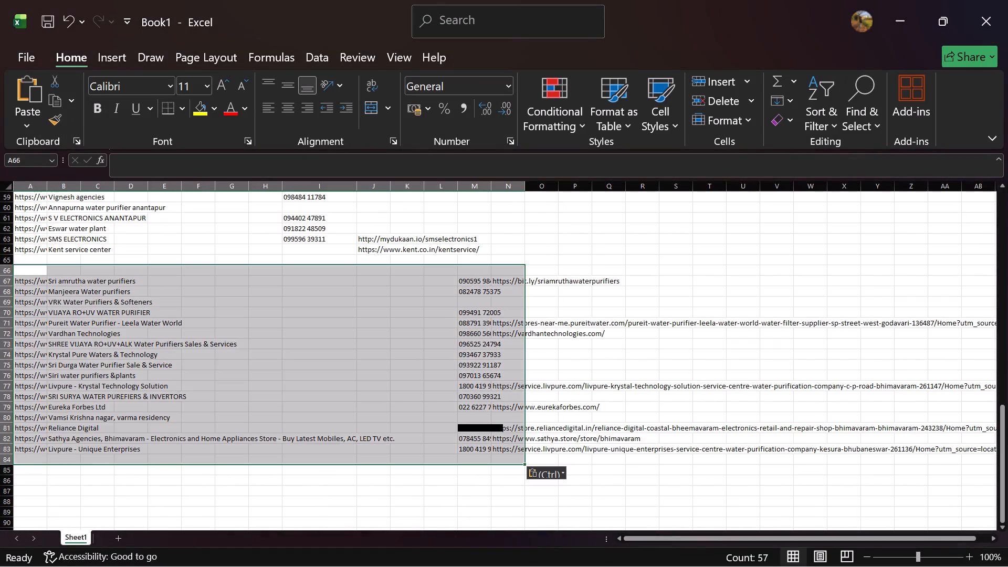
left_click_drag(477, 281, 484, 459)
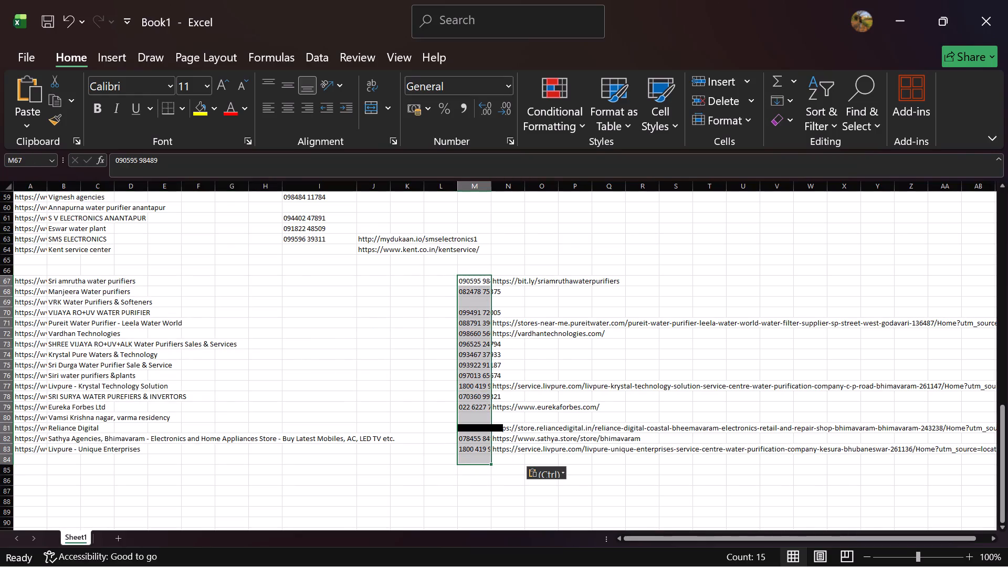
left_click_drag(471, 466, 329, 460)
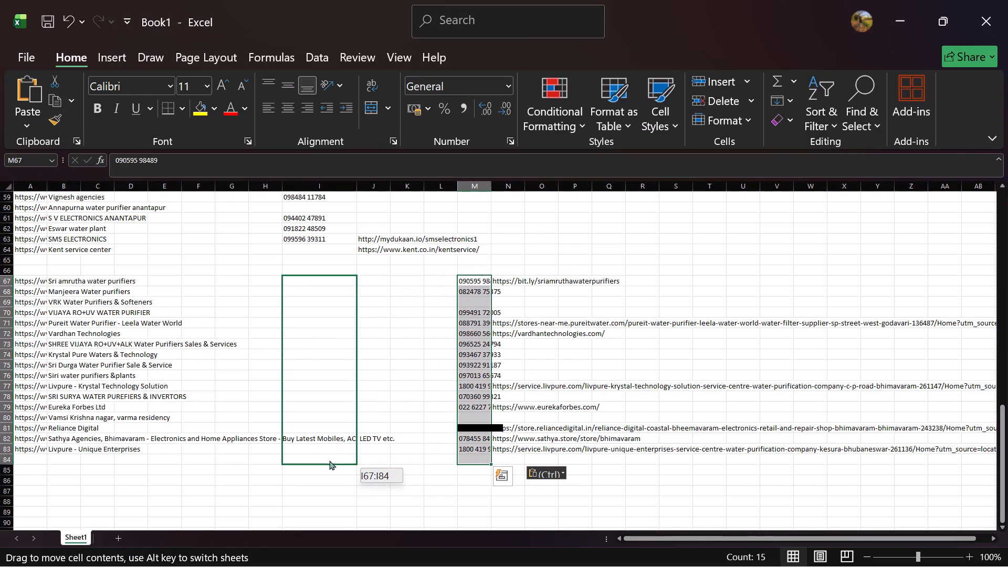
left_click_drag(329, 460, 321, 461)
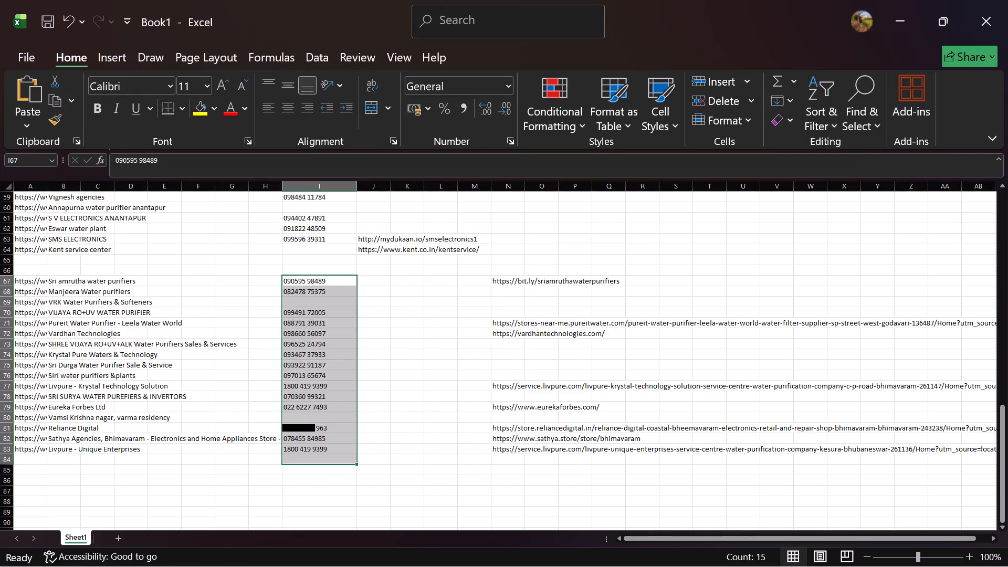
Move the Bhimavaram website links in Book1 from range N67:V83 so they start in column J.
left_click_drag(497, 279, 793, 450)
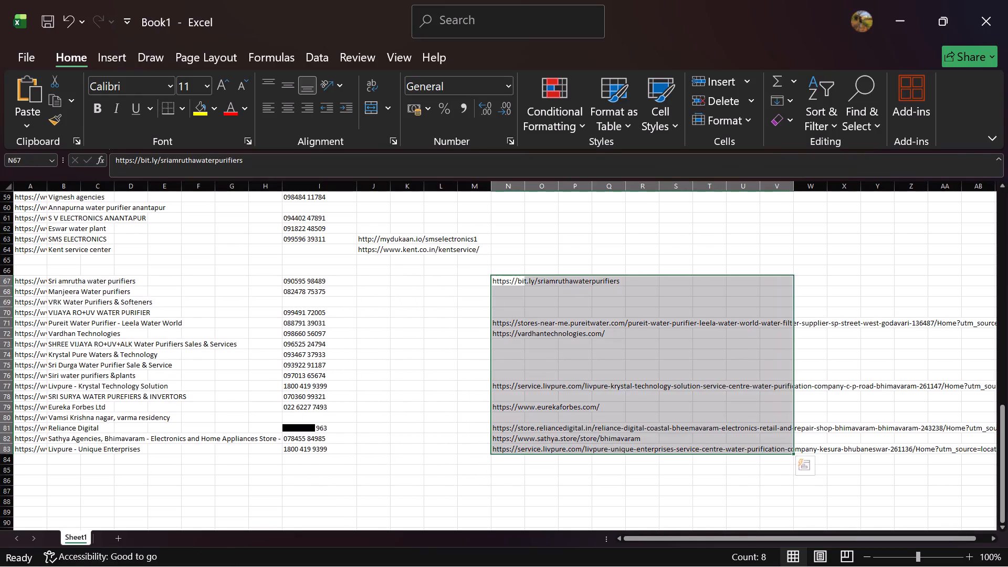
left_click_drag(685, 453, 561, 451)
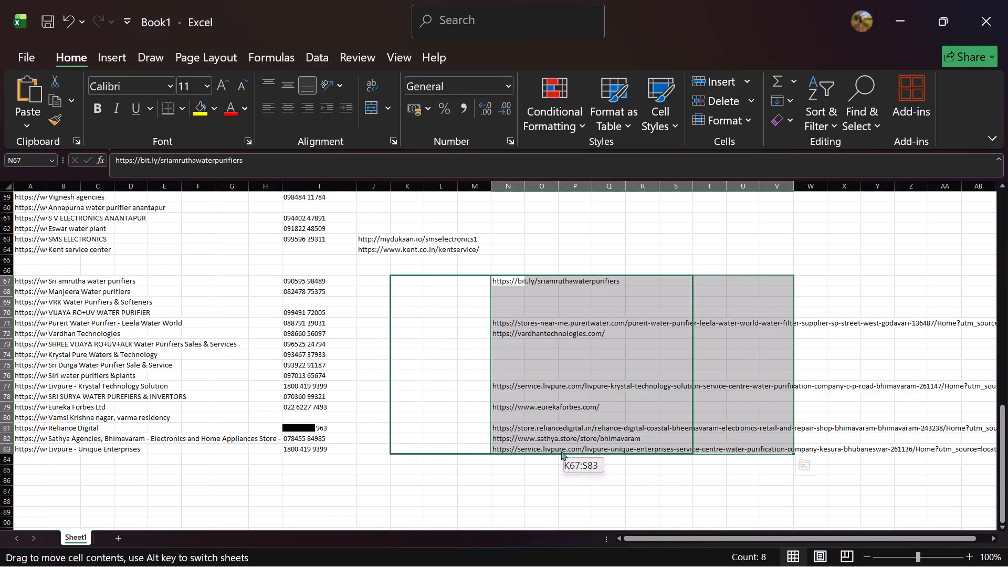
left_click_drag(561, 451, 553, 450)
left_click(406, 508)
With Book1 cell A85 selected as the paste target, open the Chittoor workbook from the Andhra pradesh folder, recovering its contents and enabling editing.
scroll(188, 498, "down", 1)
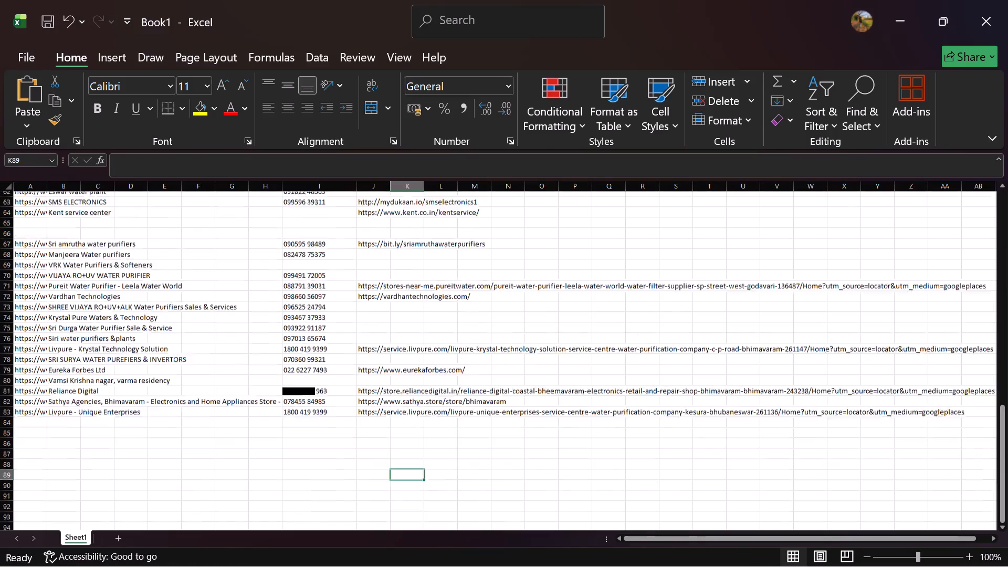
scroll(188, 498, "down", 2)
left_click(37, 268)
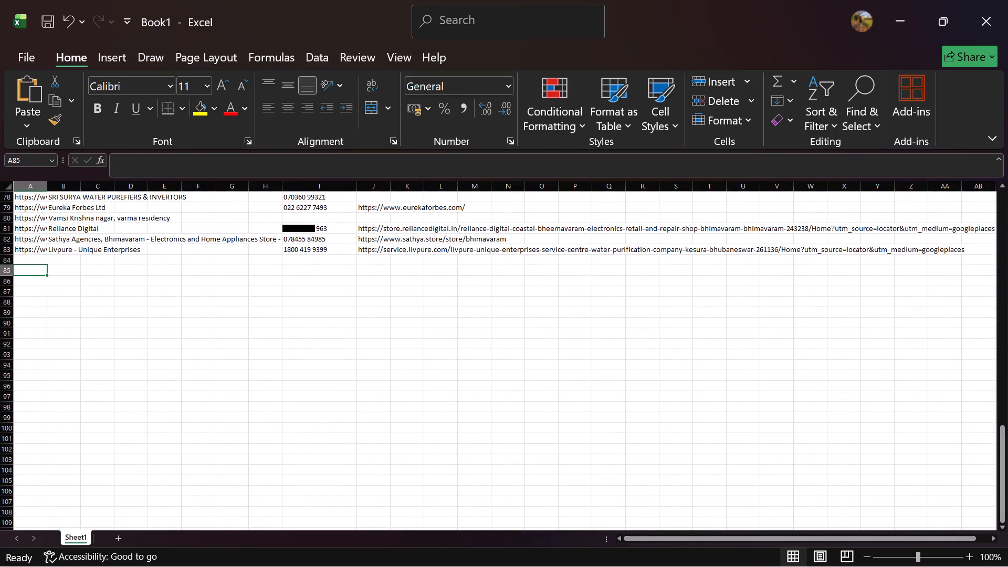
key("alt+Tab")
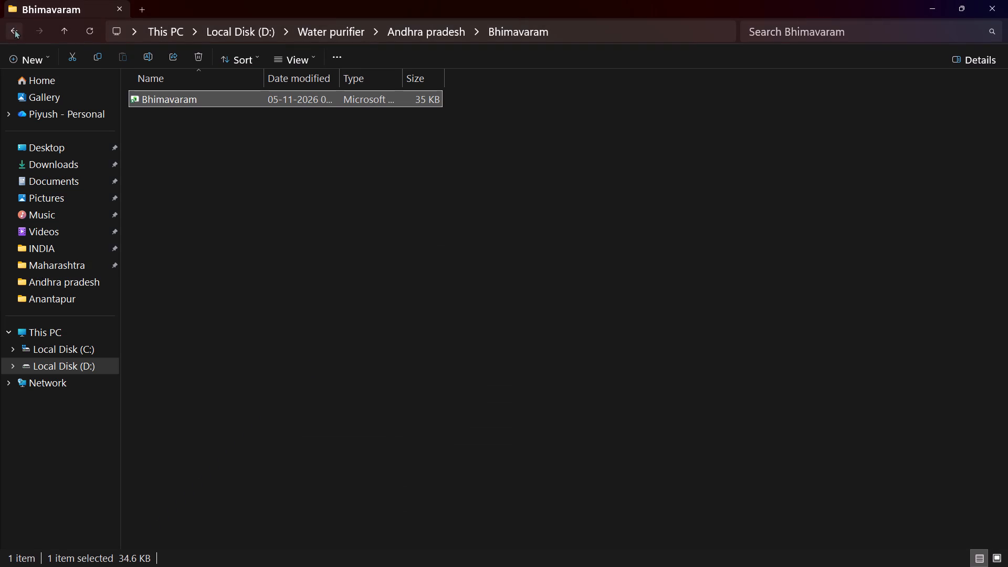
left_click(14, 29)
double_click(178, 151)
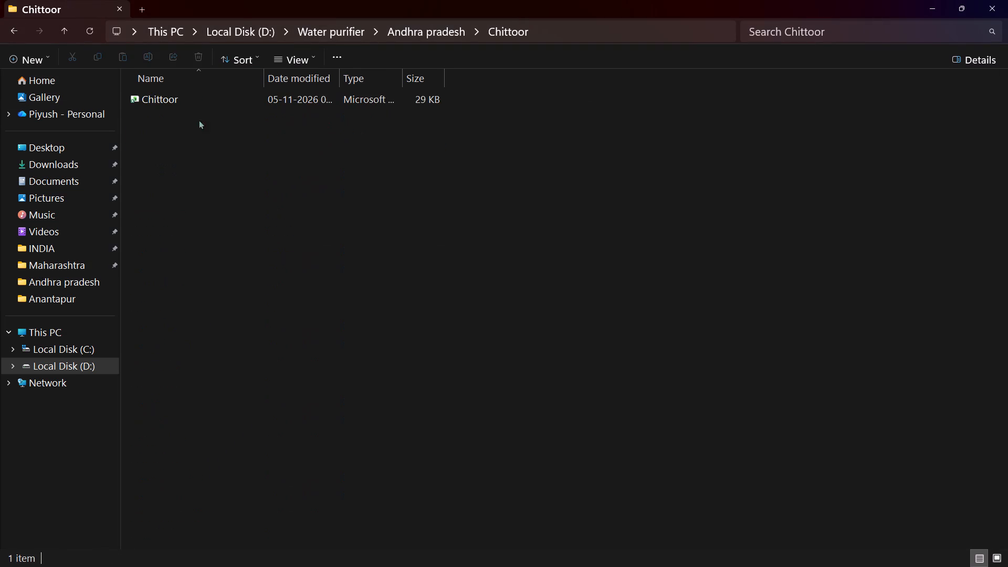
double_click(210, 106)
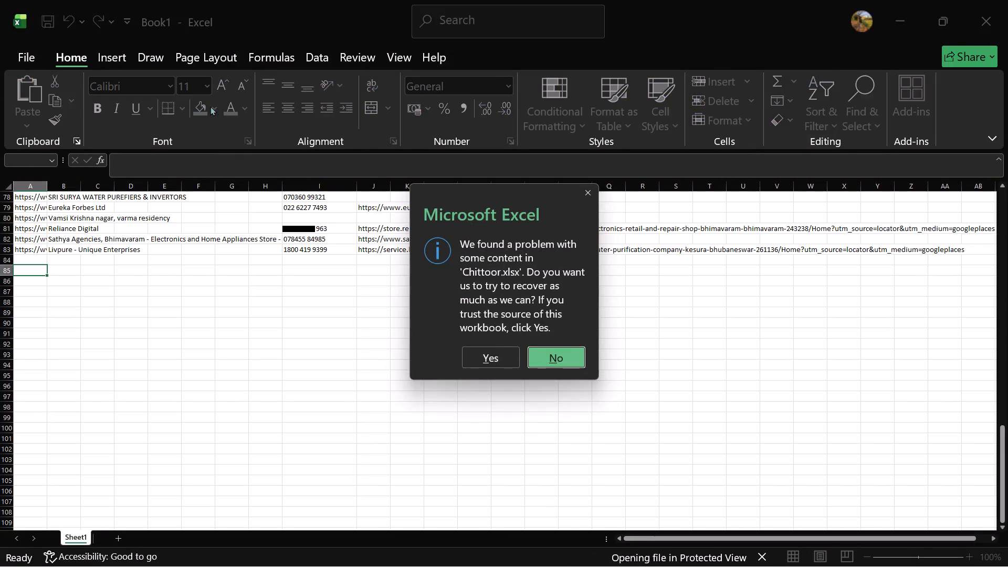
left_click(496, 350)
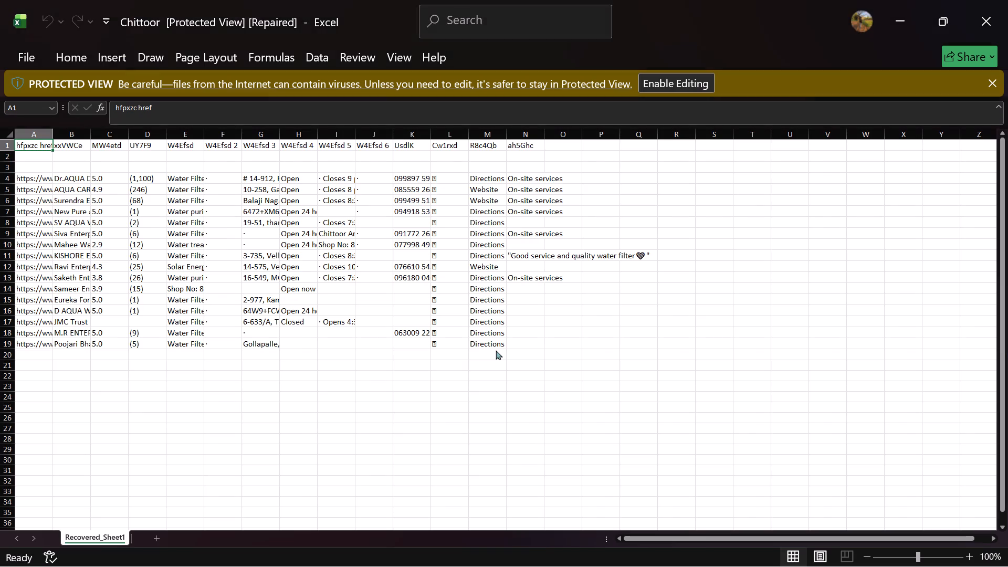
left_click(678, 76)
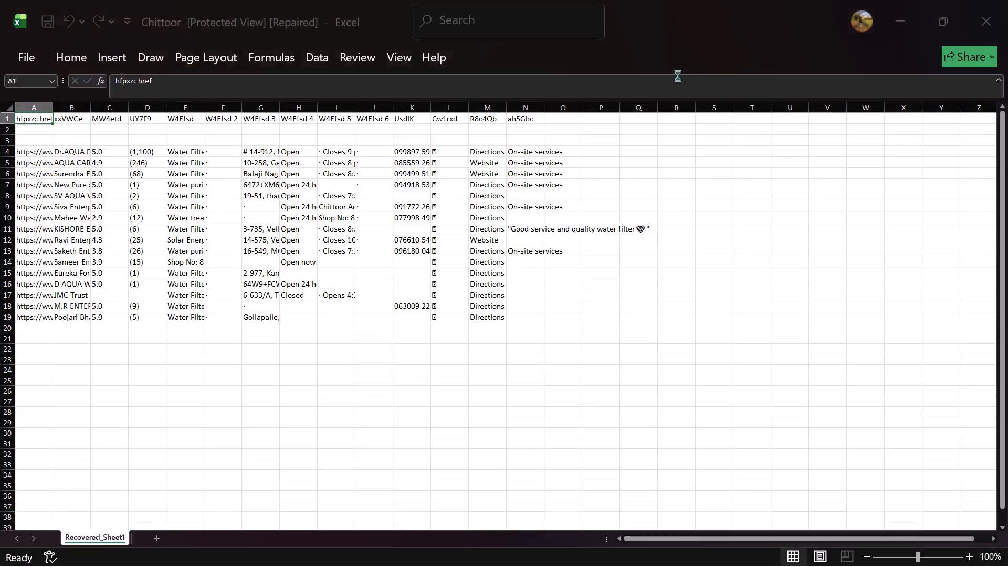
key("Return")
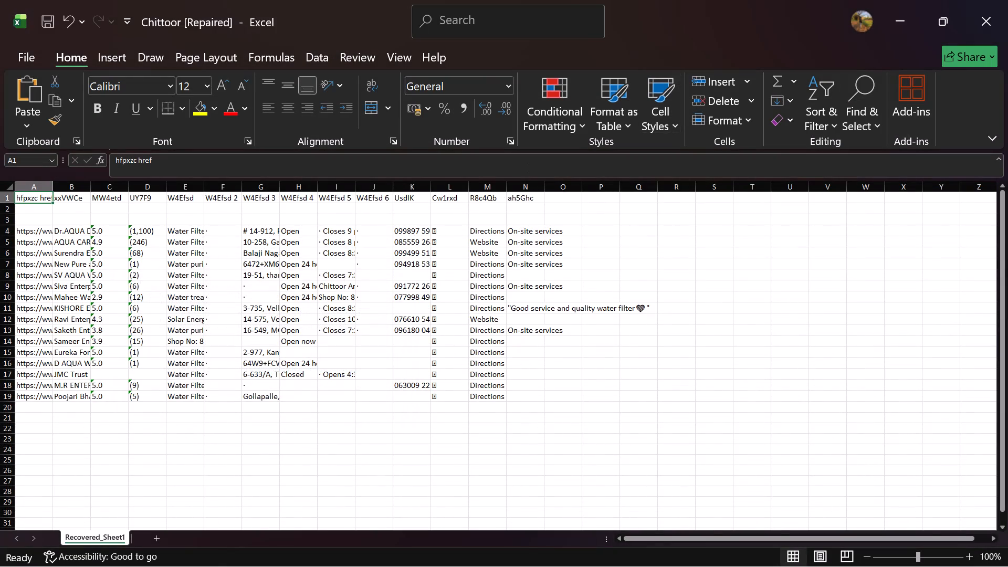
Clear range L1:P21 beside the phone numbers in the Chittoor data.
left_click_drag(435, 197, 610, 417)
key("Delete")
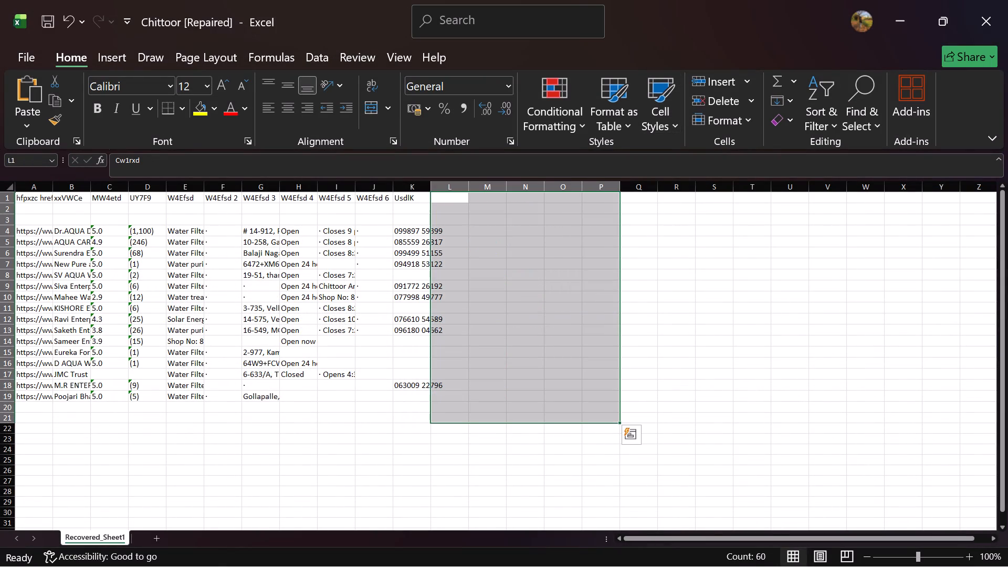
Clear range C1:J25 between the business names and phone numbers in the Chittoor data.
left_click_drag(110, 195, 377, 460)
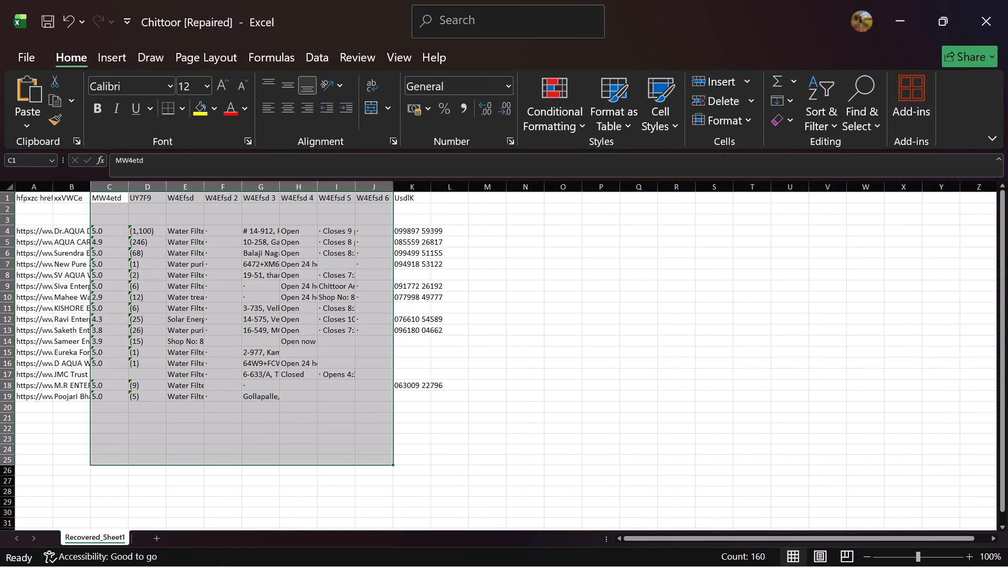
key("Delete")
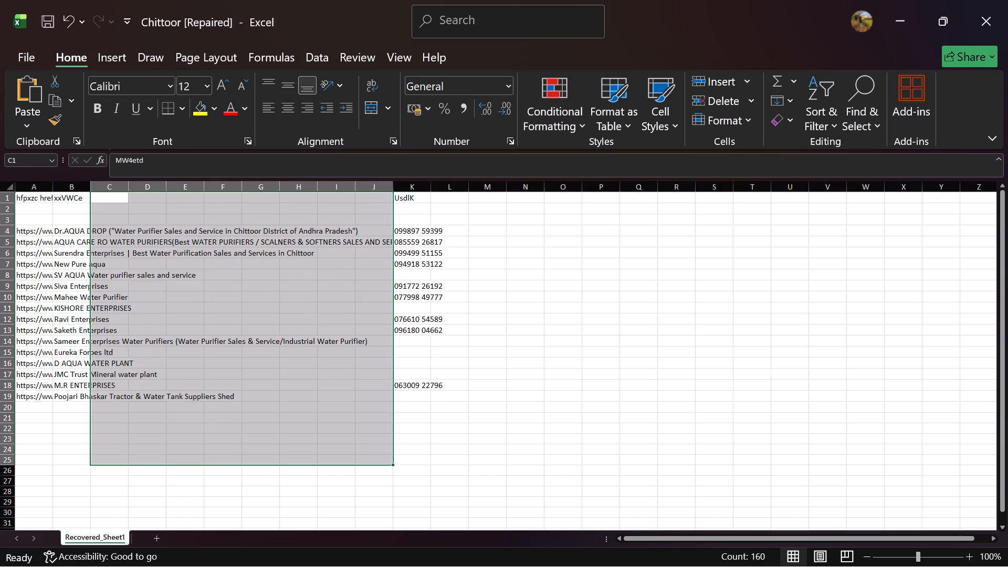
Copy Chittoor range A4:M18 and close the workbook, saving it over the existing Chittoor file.
left_click_drag(38, 226, 497, 381)
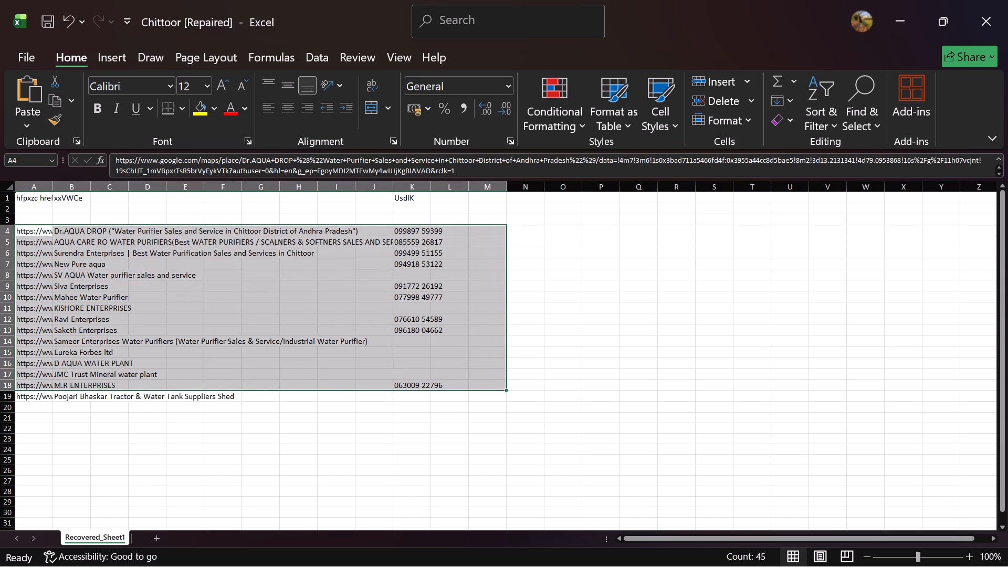
key("ctrl+c")
left_click(1007, 0)
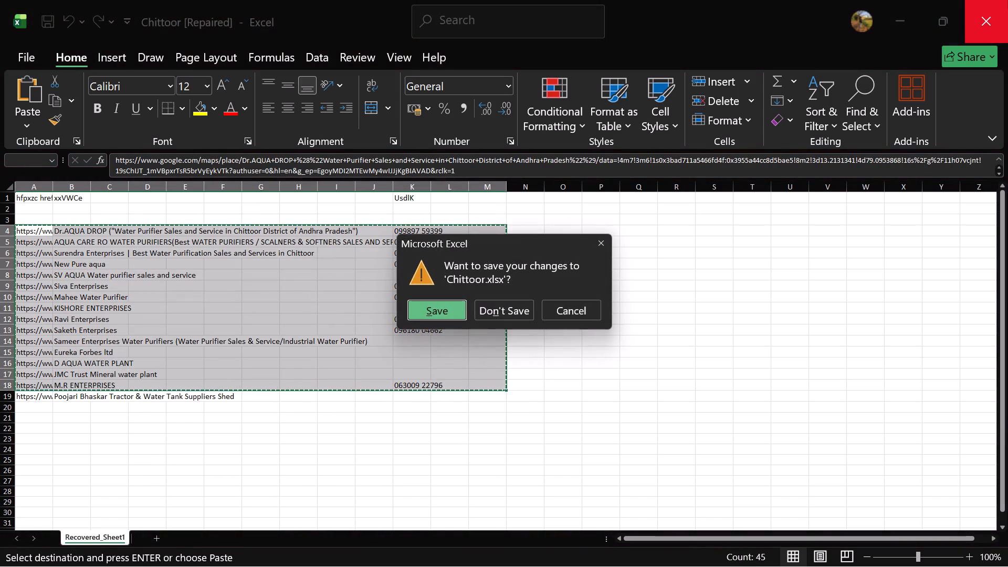
key("Return")
key("Return")
key("Left")
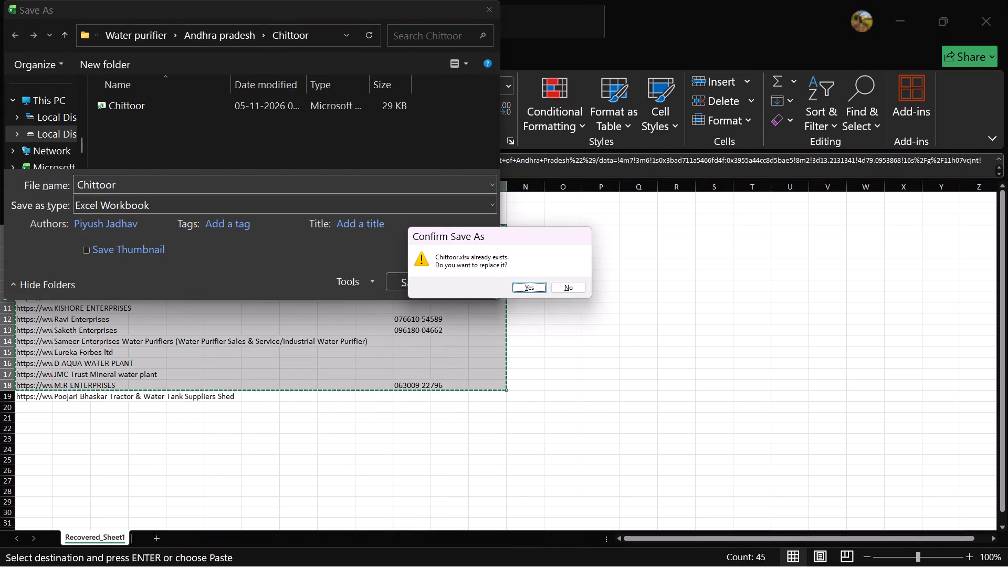
key("Return")
key("Return")
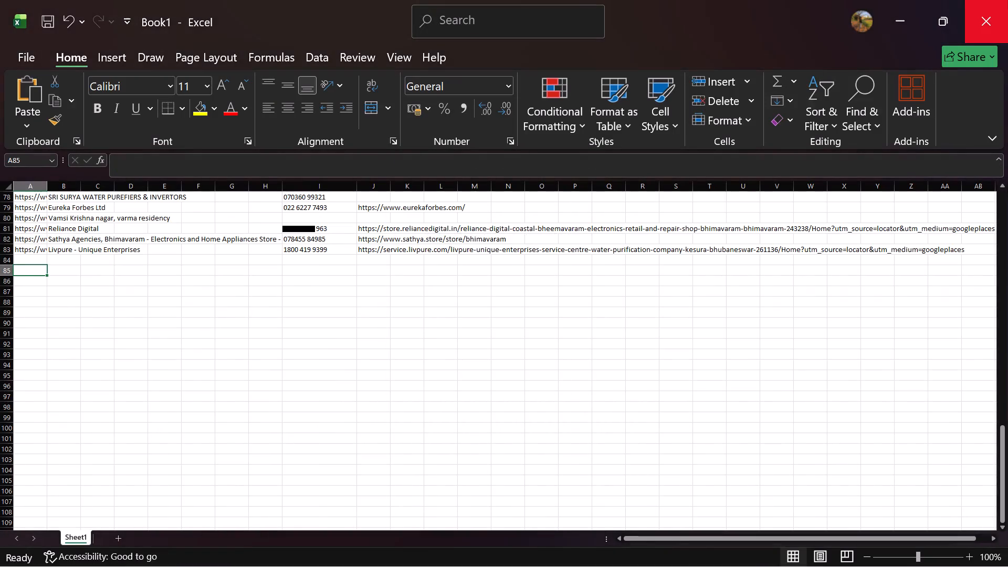
Paste the Chittoor rows into Book1 at cell A85 and move their phone numbers from K85:K99 to column I.
key("ctrl+v")
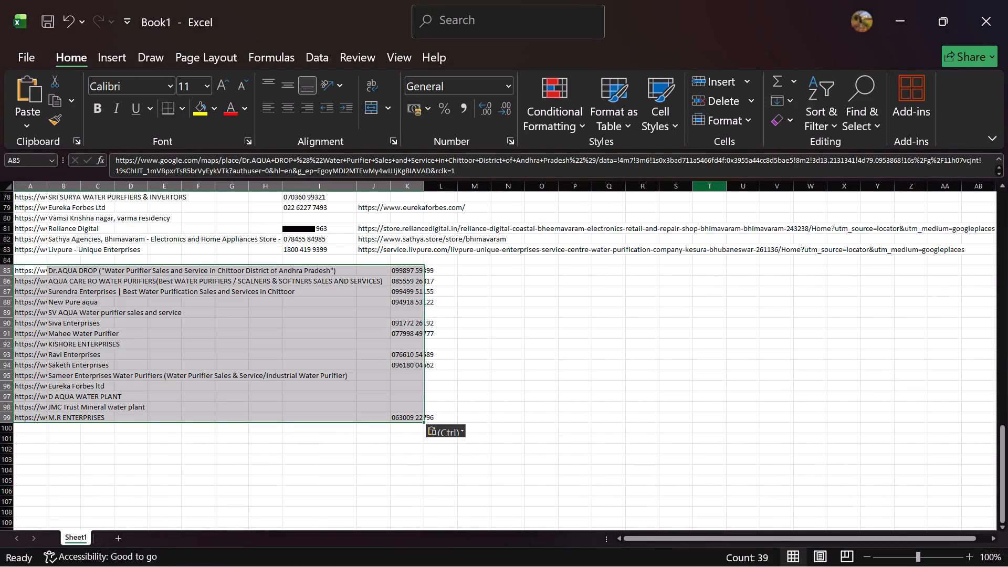
left_click_drag(411, 267, 406, 416)
left_click_drag(407, 423, 299, 418)
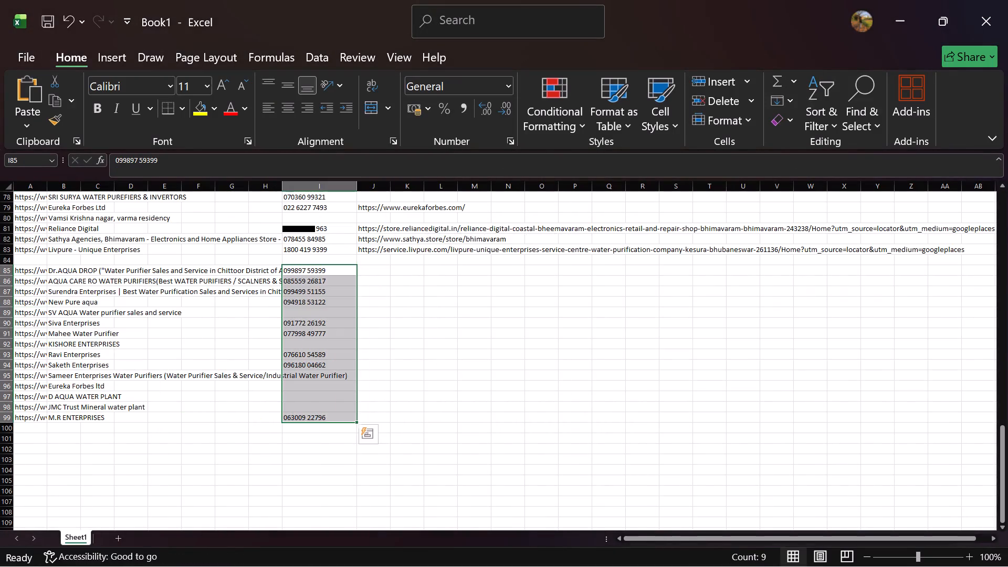
left_click(451, 386)
With Book1 cell A101 selected as the paste target, open the Dharmavaram workbook from the Andhra pradesh folder, recovering its contents and enabling editing.
scroll(451, 386, "down", 1)
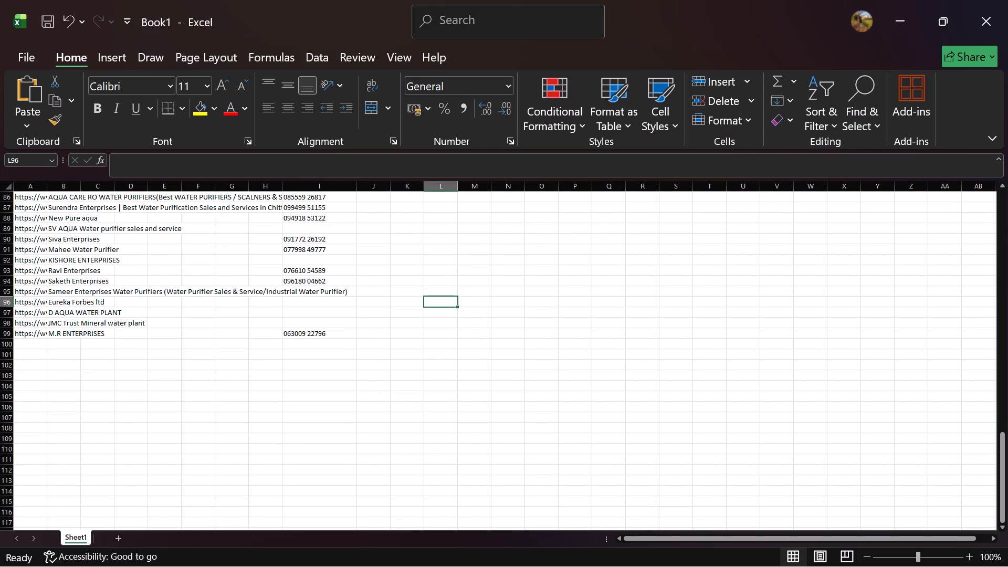
left_click(38, 354)
key("alt+Tab")
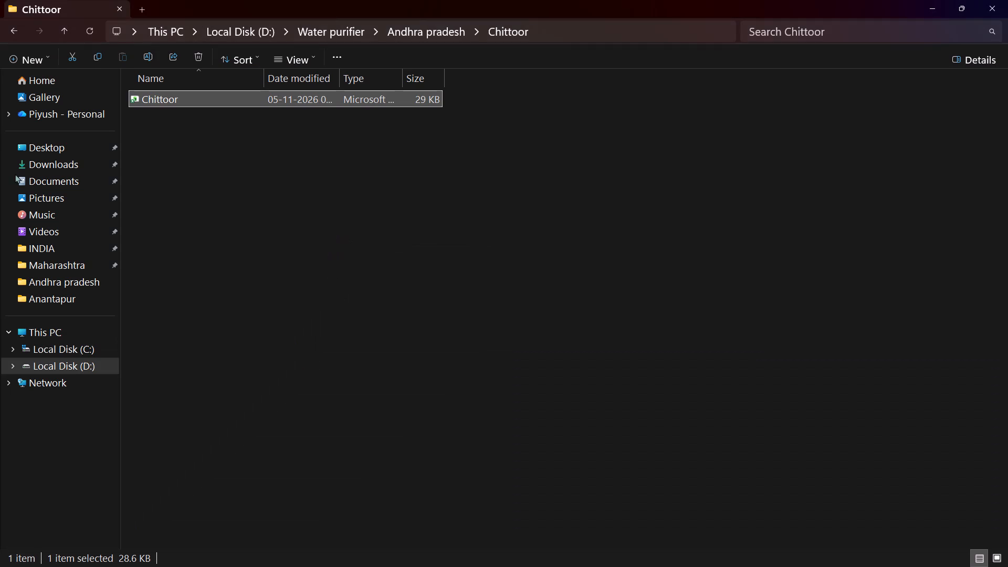
left_click(7, 26)
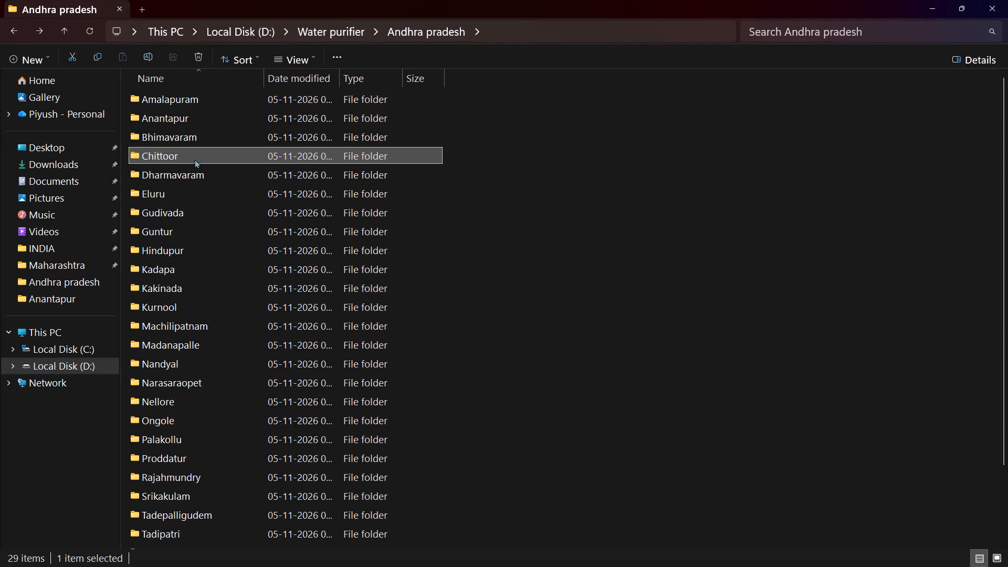
double_click(228, 179)
double_click(230, 96)
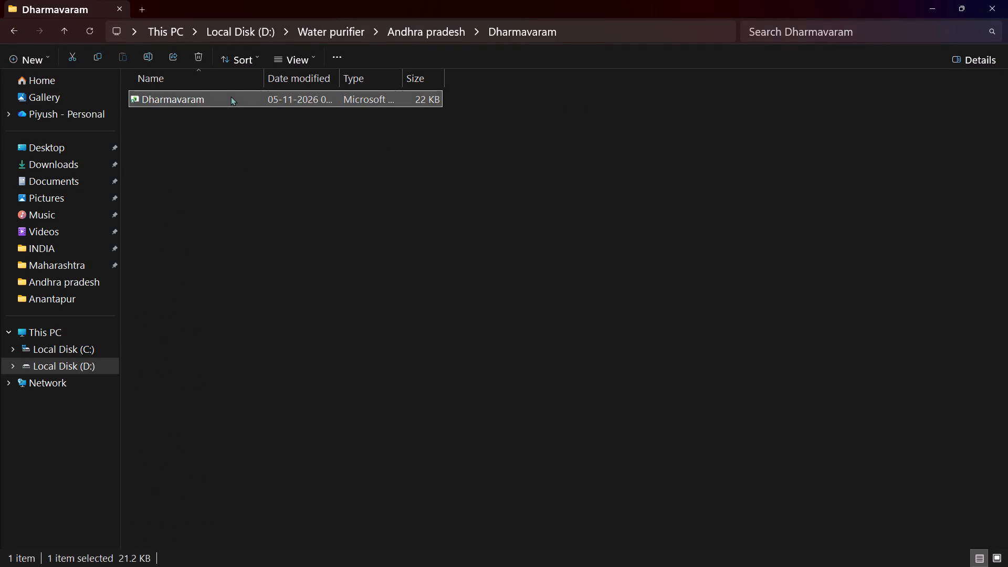
key("Left")
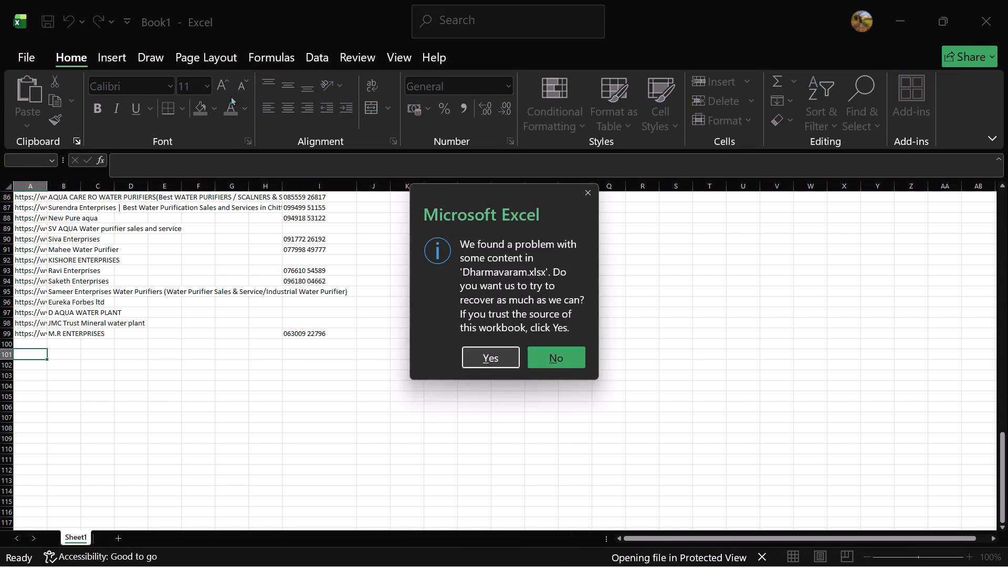
key("Return")
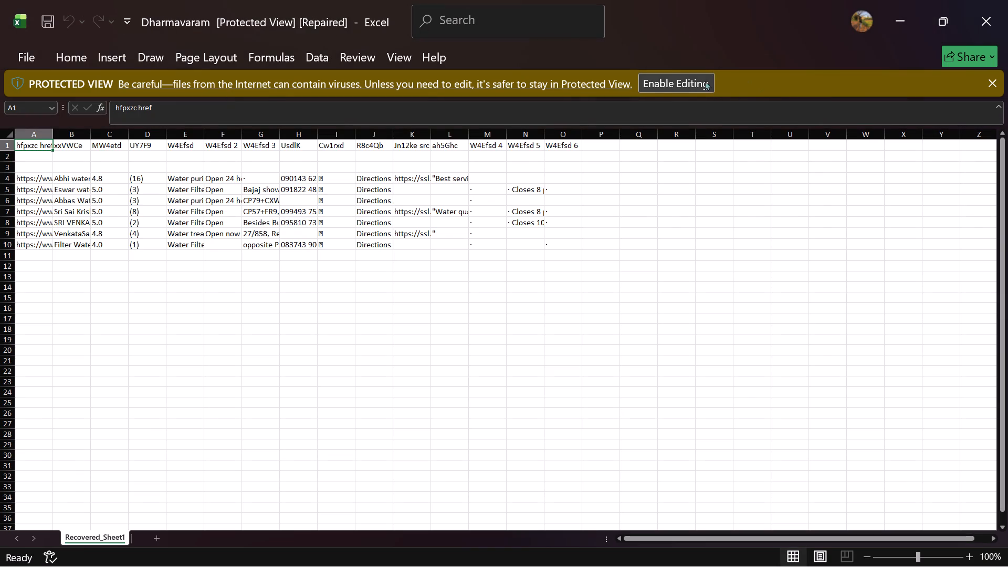
left_click(705, 80)
key("Return")
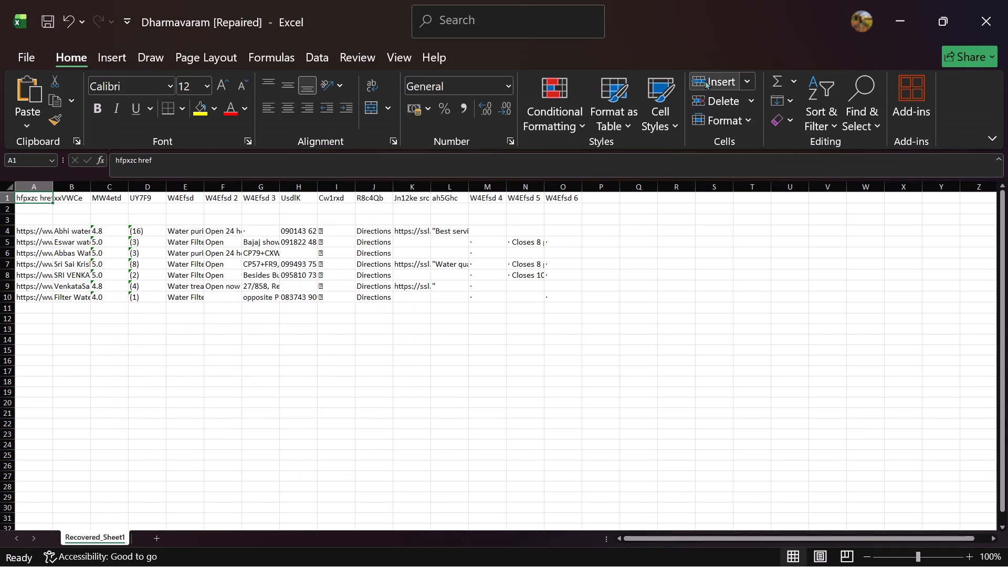
Clear everything beyond the phone numbers in the Dharmavaram data, covering L1:P13 and then I1:Q15.
left_click_drag(451, 196, 606, 331)
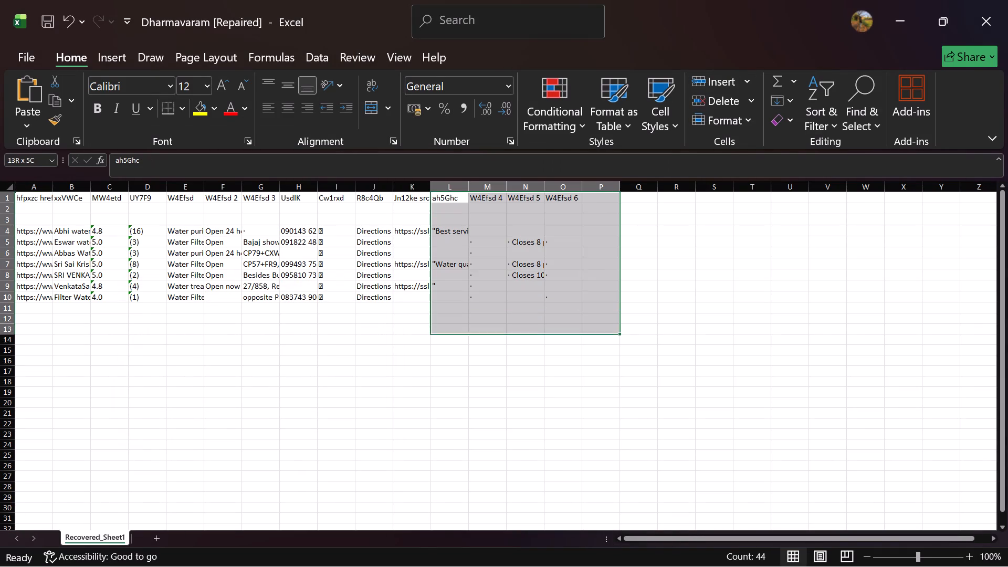
left_click_drag(606, 331, 606, 330)
key("Delete")
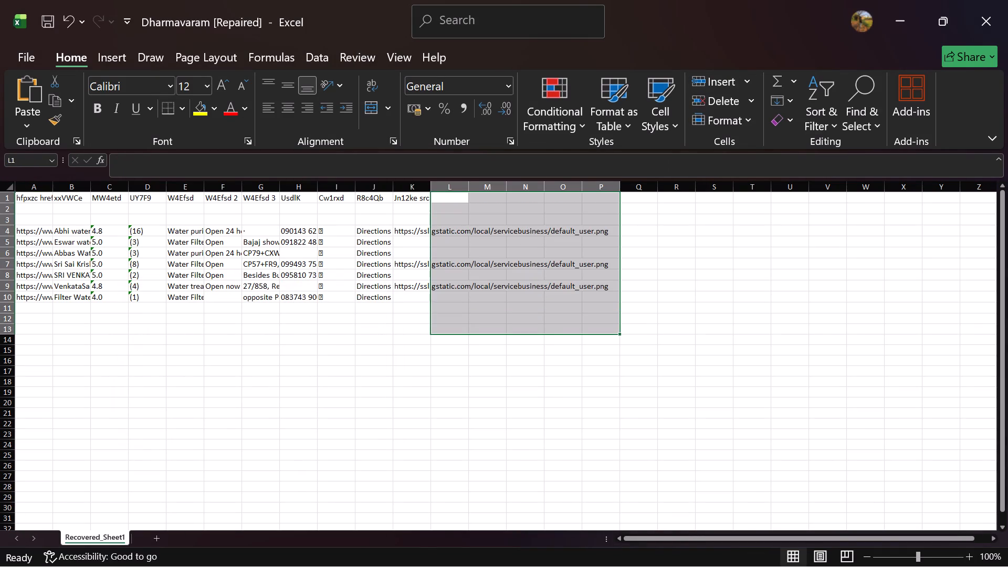
left_click_drag(335, 197, 622, 349)
key("Delete")
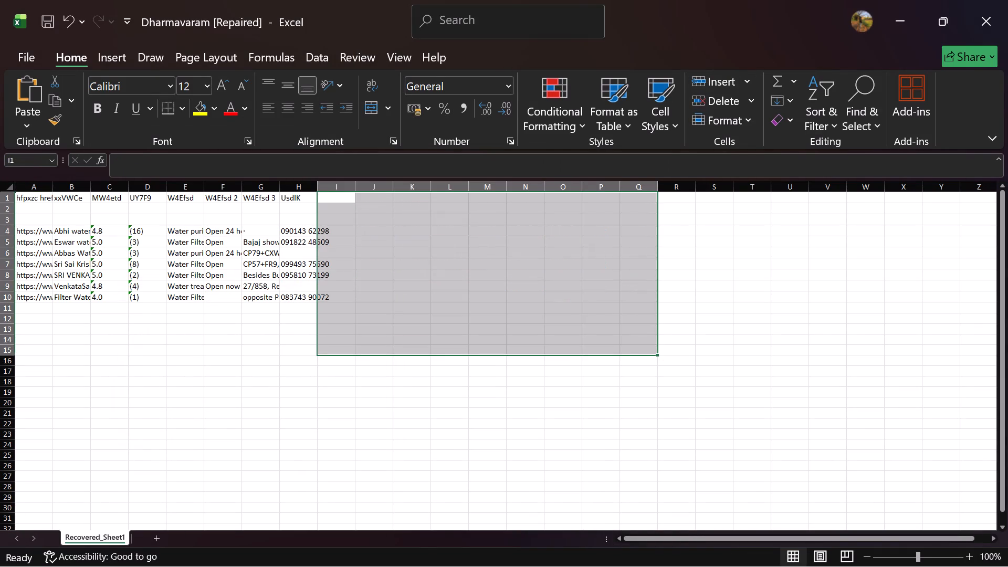
Clear range C3:G12 between the business names and phone numbers in the Dharmavaram data.
left_click_drag(43, 219, 186, 261)
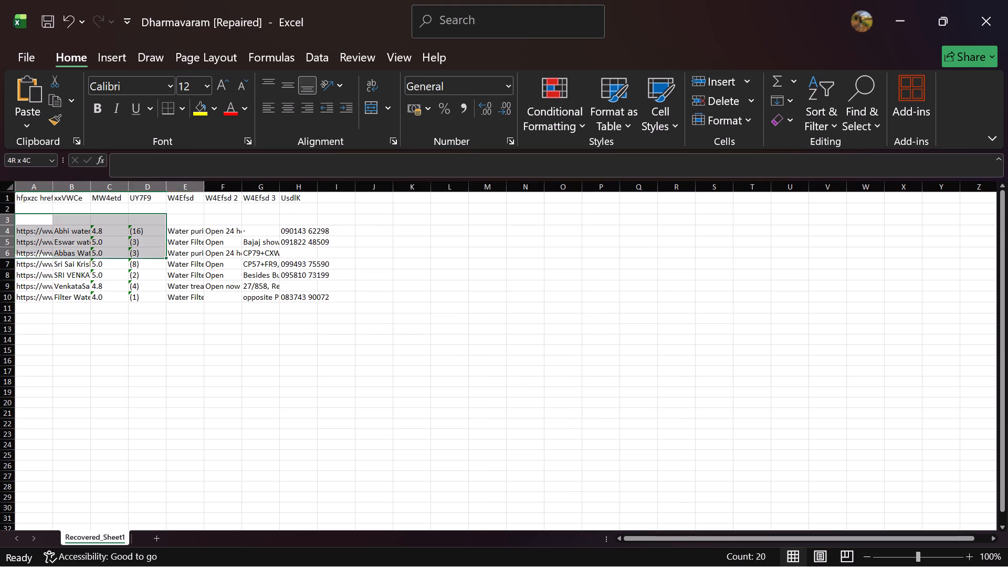
left_click_drag(186, 261, 359, 295)
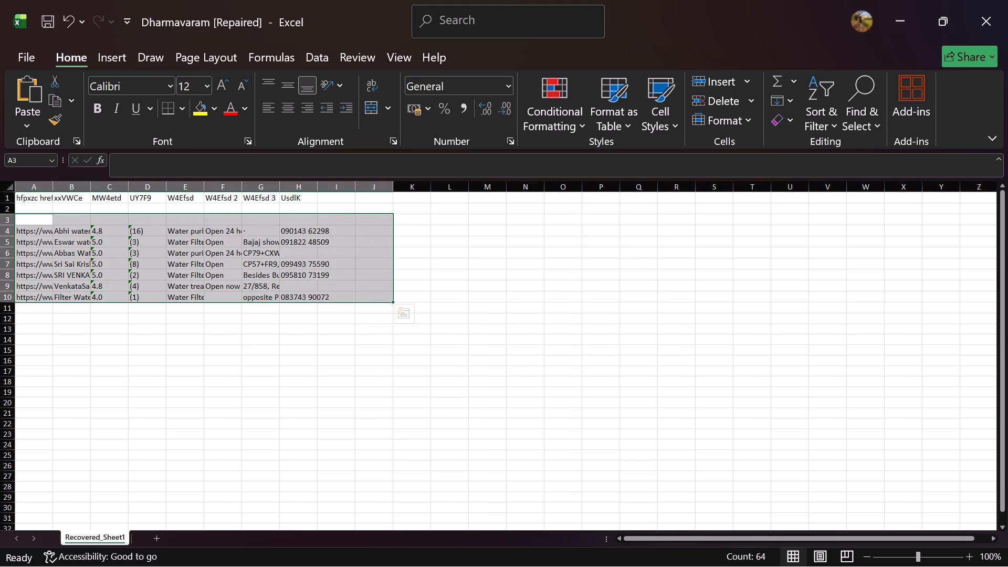
left_click_drag(109, 217, 253, 322)
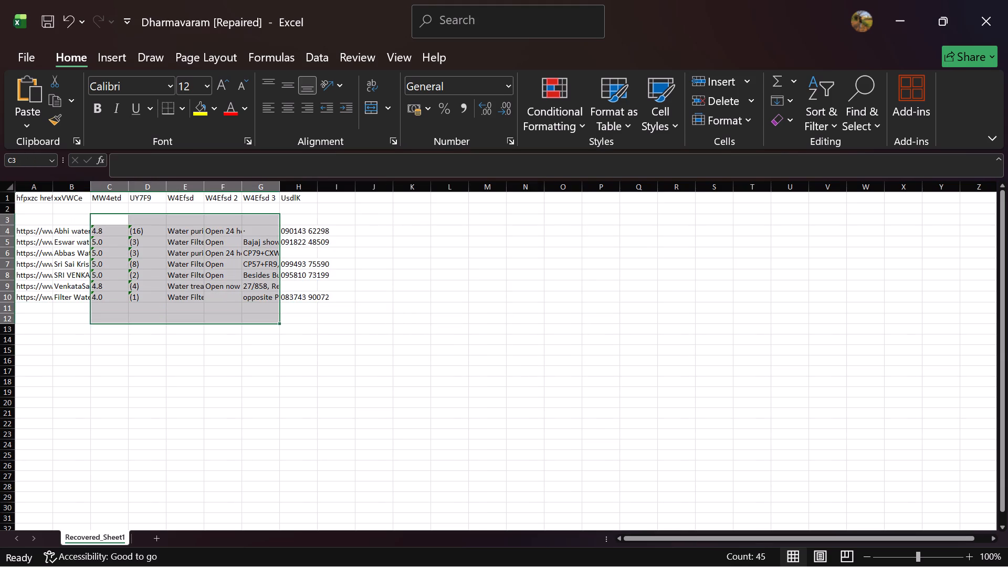
key("Delete")
Copy Dharmavaram range A3:J10 and close the workbook, saving it over the existing Dharmavaram file.
left_click_drag(29, 218, 308, 287)
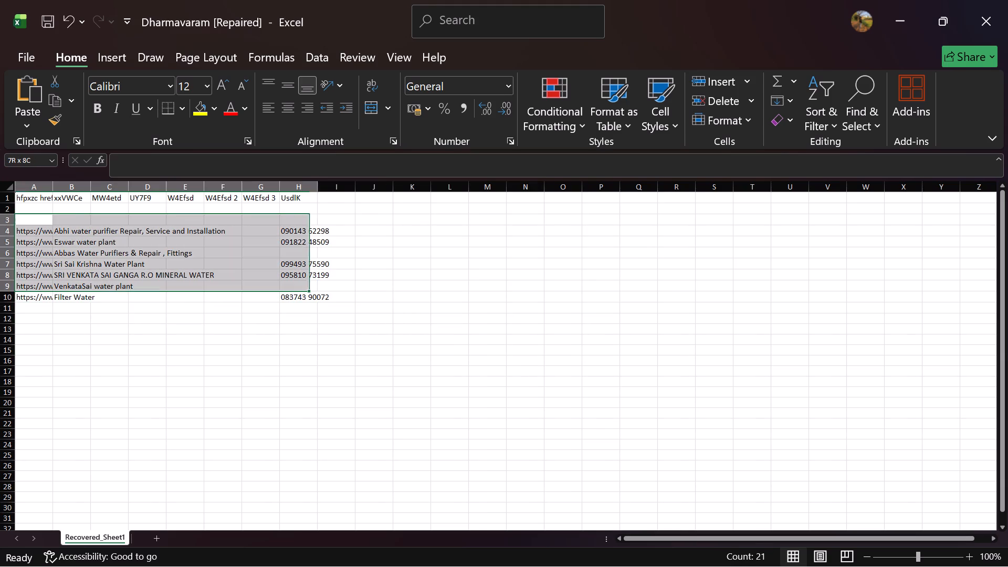
left_click_drag(308, 287, 360, 297)
key("ctrl+c")
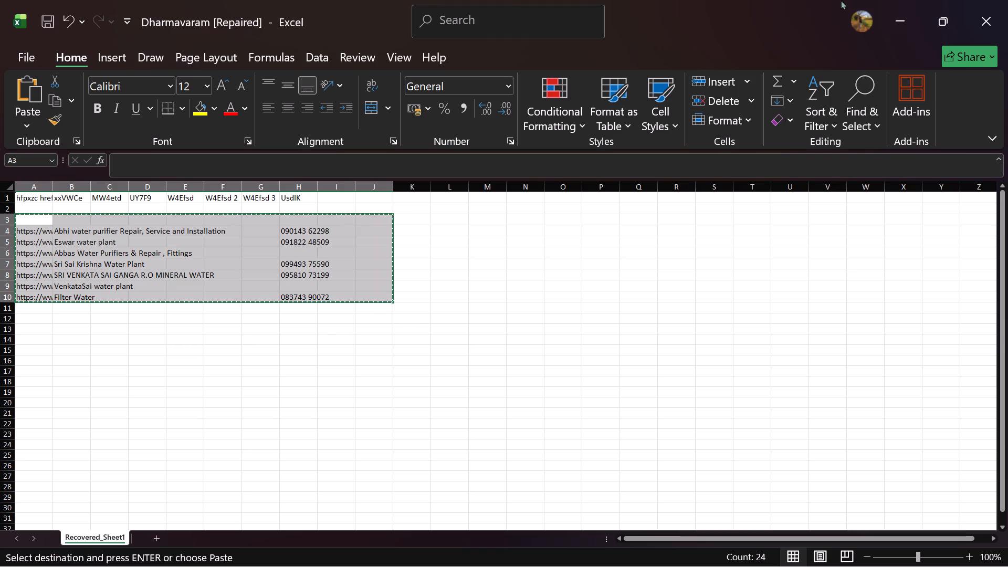
left_click(1007, 0)
key("Return")
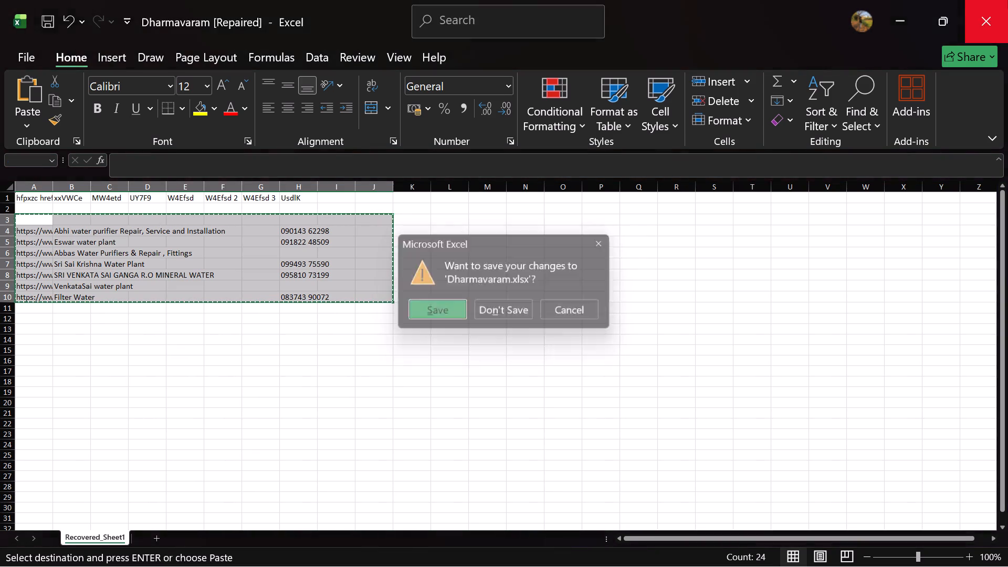
key("Return")
key("Left")
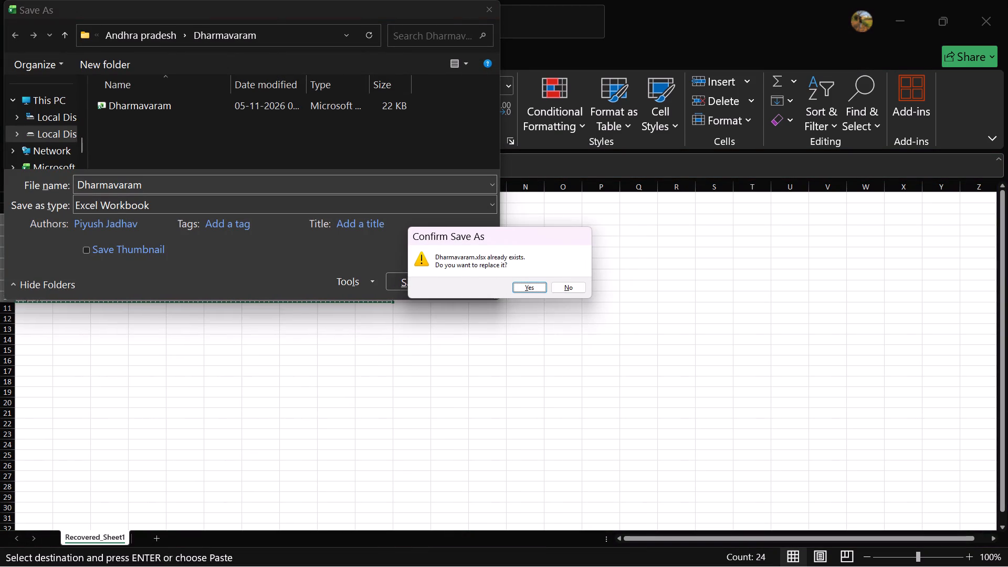
key("Return")
Paste the Dharmavaram rows into Book1 at cell A101 and move their phone numbers from H102:H108 to column I.
key("ctrl+v")
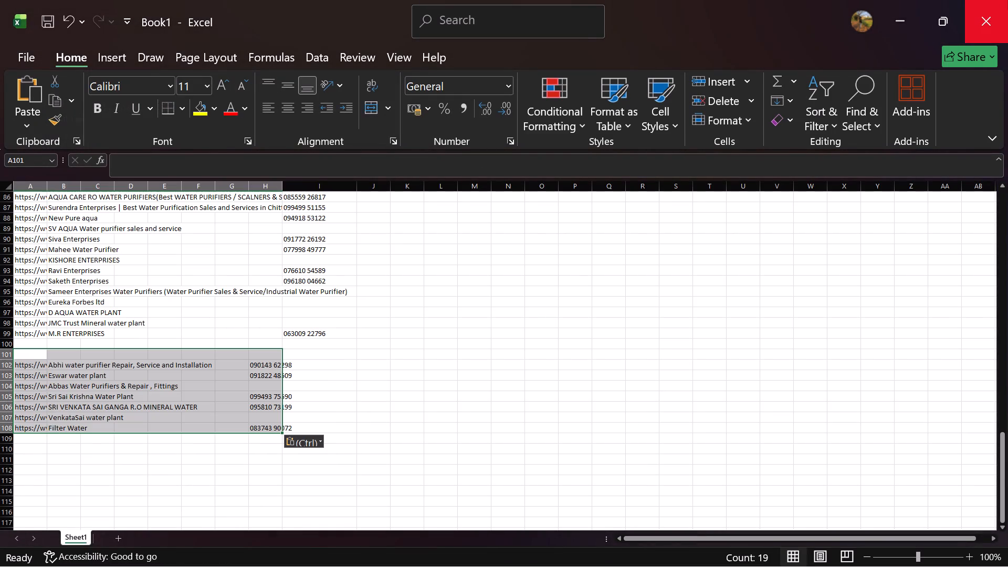
left_click_drag(271, 360, 258, 441)
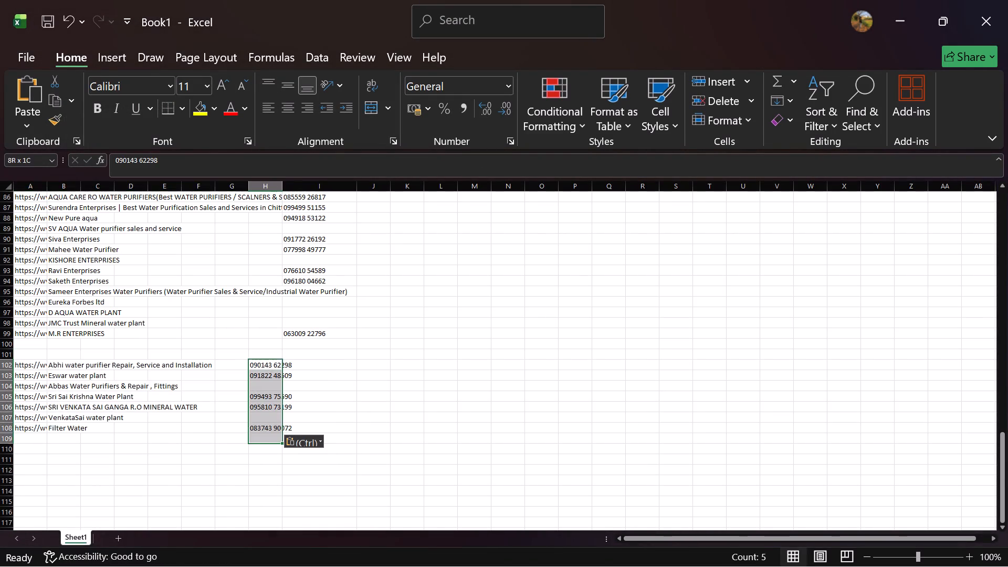
left_click_drag(258, 441, 270, 426)
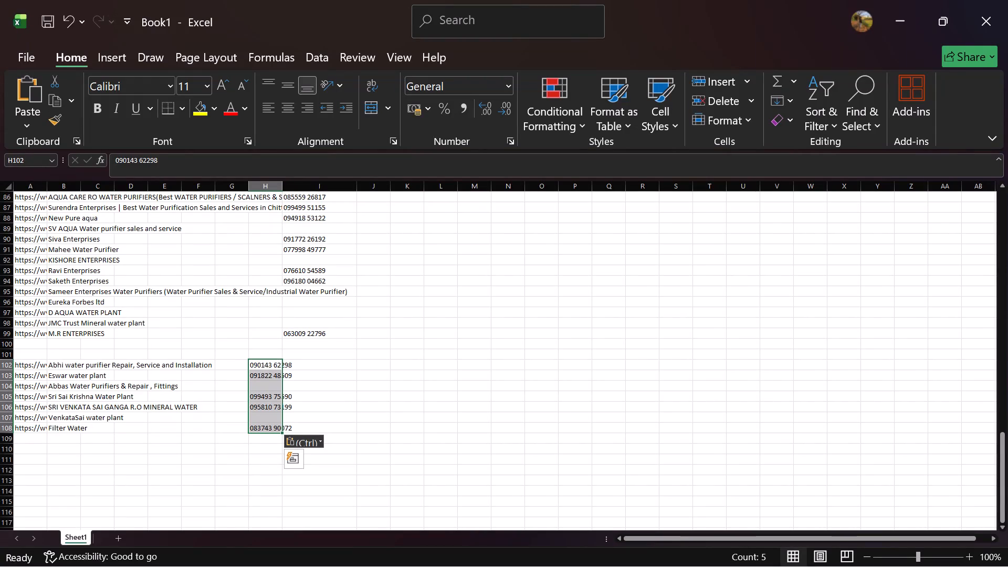
left_click_drag(275, 432, 320, 428)
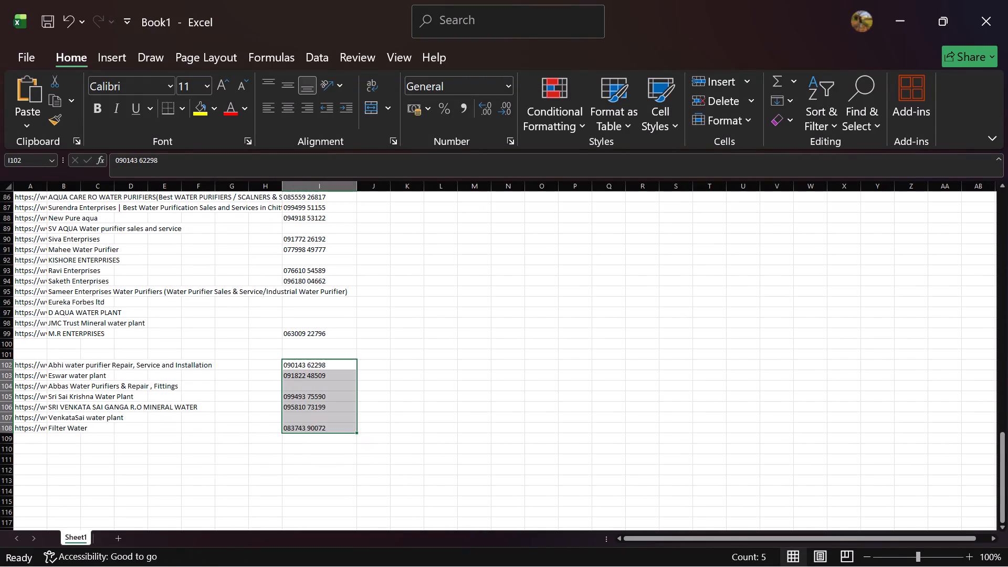
left_click(214, 479)
With Book1 cell A110 selected as the paste target, open the Eluru workbook from the Andhra pradesh folder, recovering its contents and enabling editing.
left_click(37, 449)
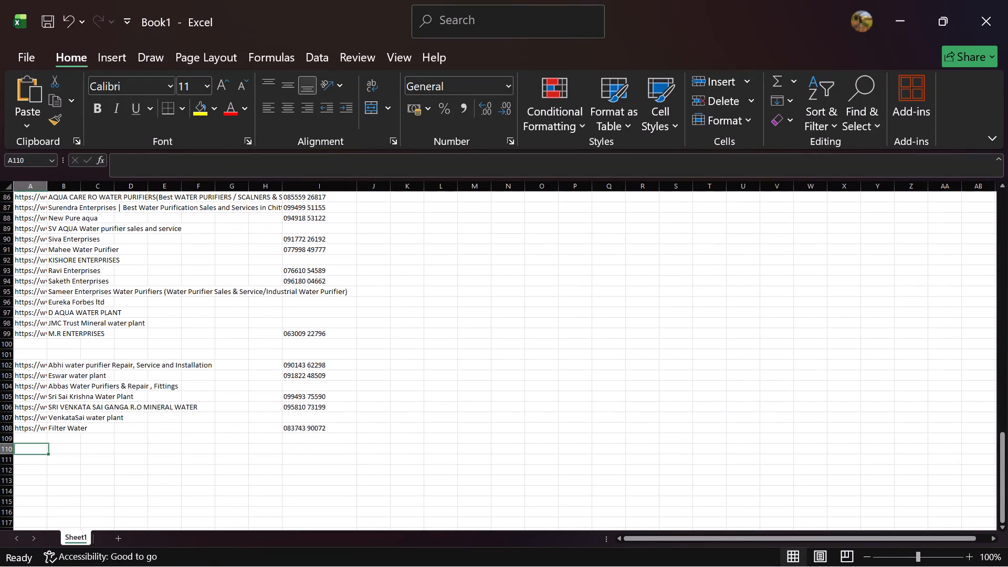
key("alt+Tab")
left_click(13, 27)
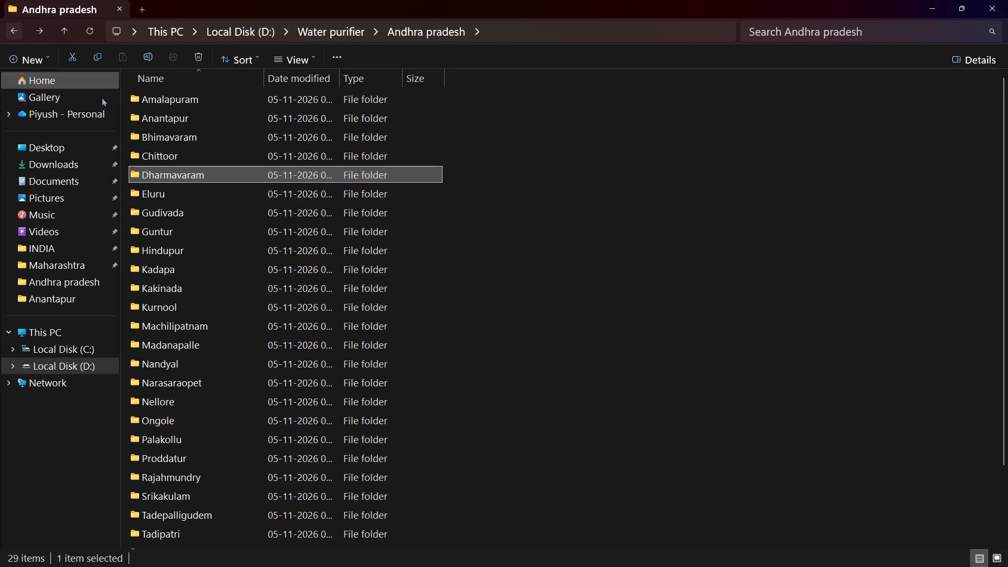
double_click(208, 187)
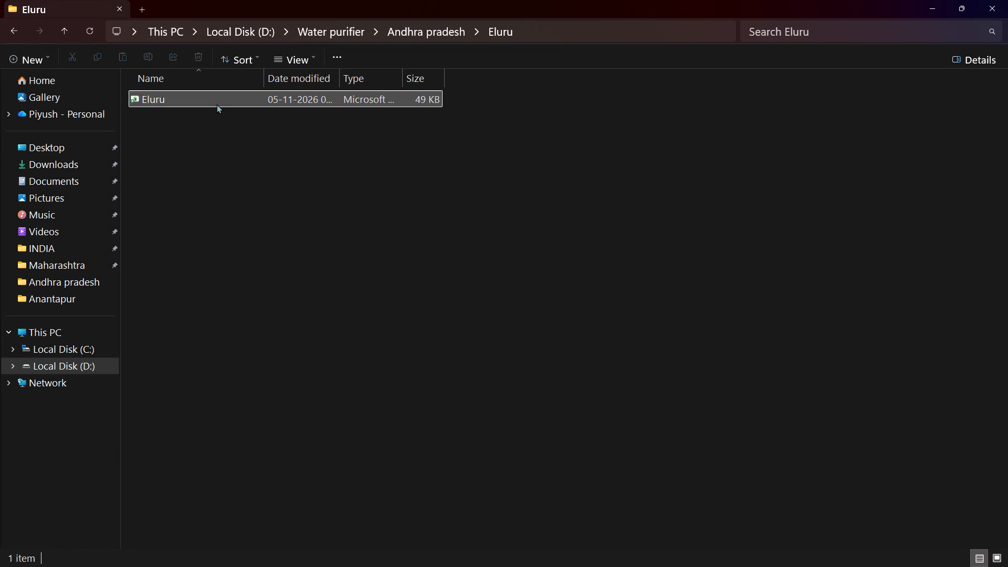
double_click(216, 104)
key("Left")
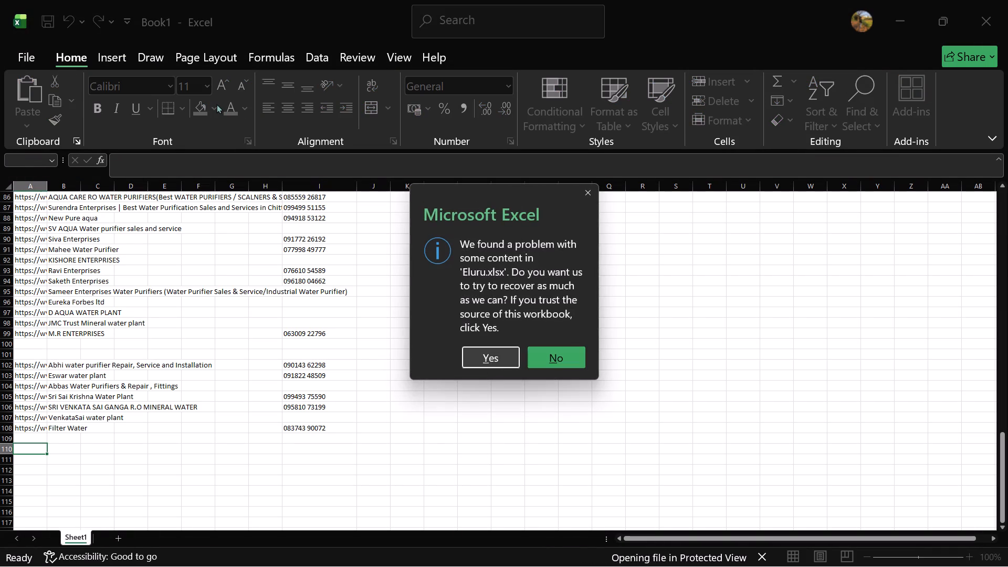
key("Return")
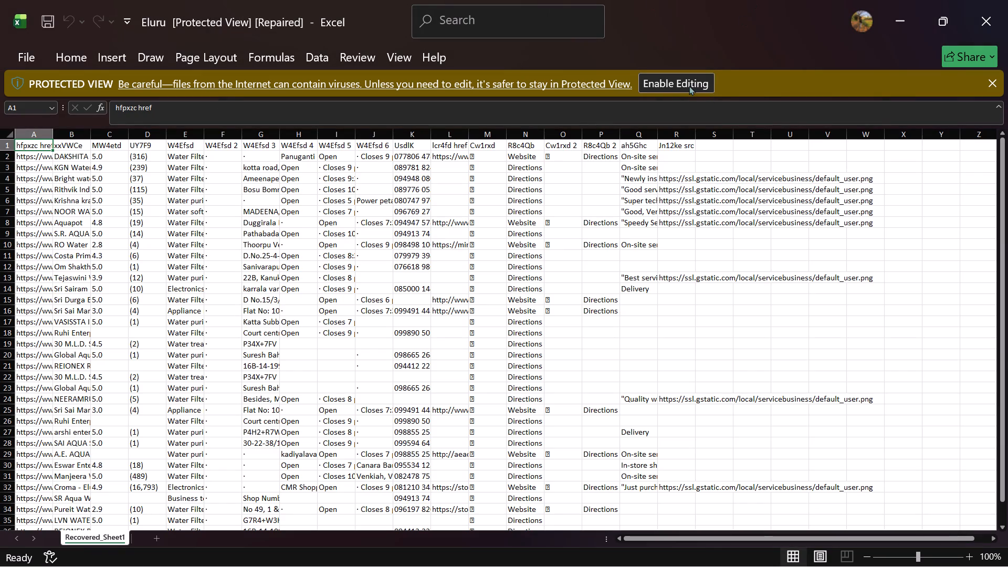
left_click(689, 86)
key("Return")
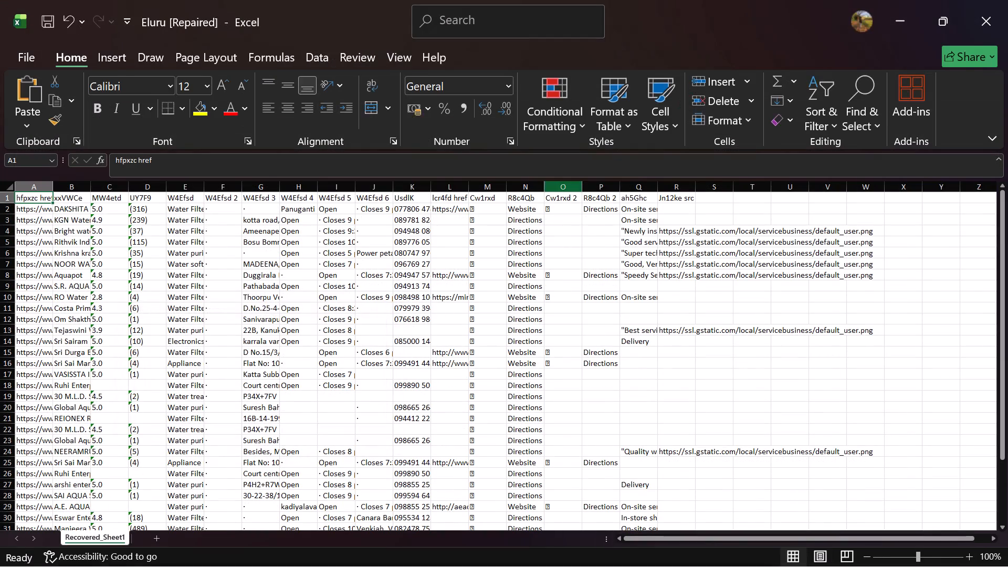
Clear columns M to X of the Eluru data from row 1 to row 37, beginning at the Cw1rxd header.
left_click_drag(482, 198, 850, 507)
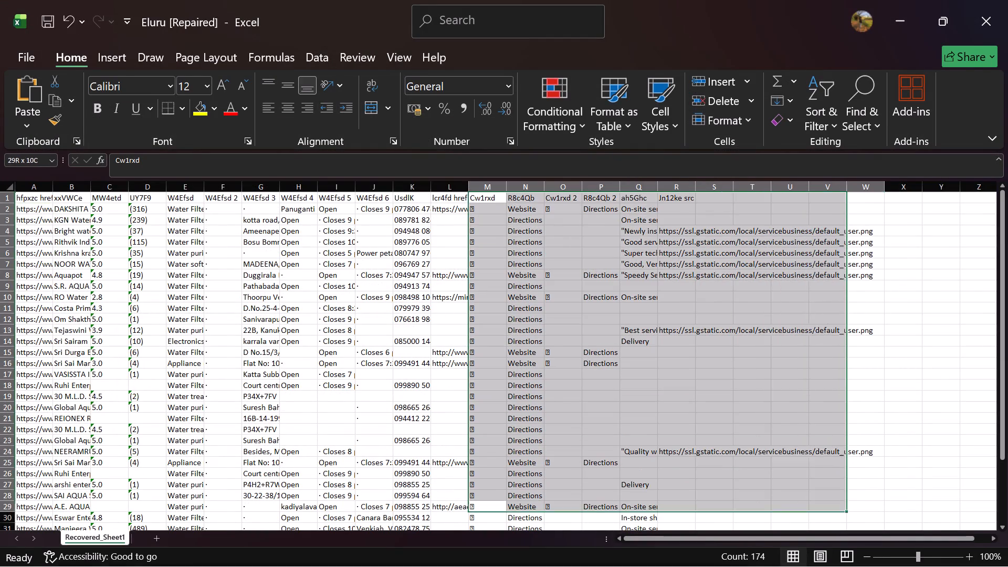
left_click_drag(850, 507, 900, 566)
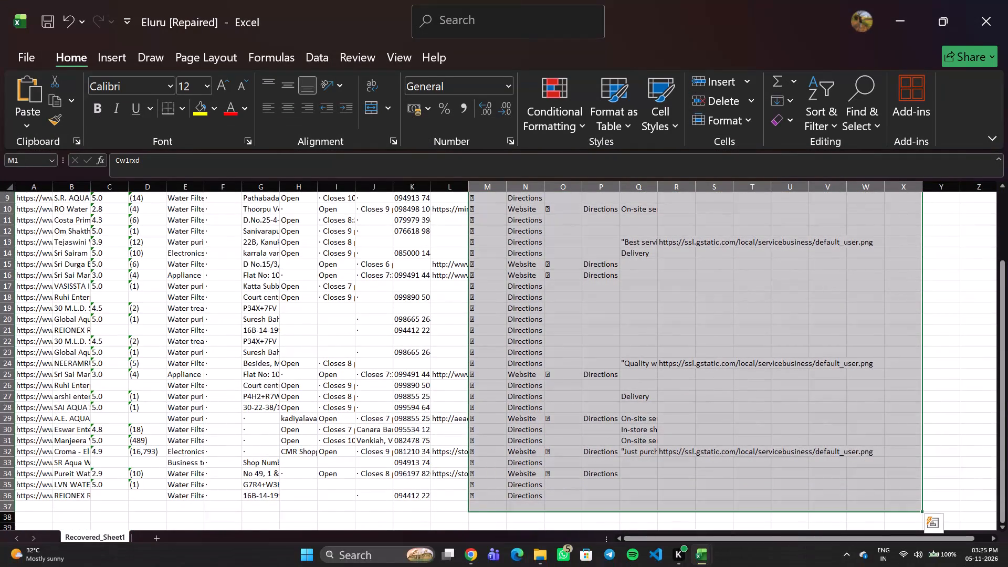
key("Delete")
left_click(579, 286)
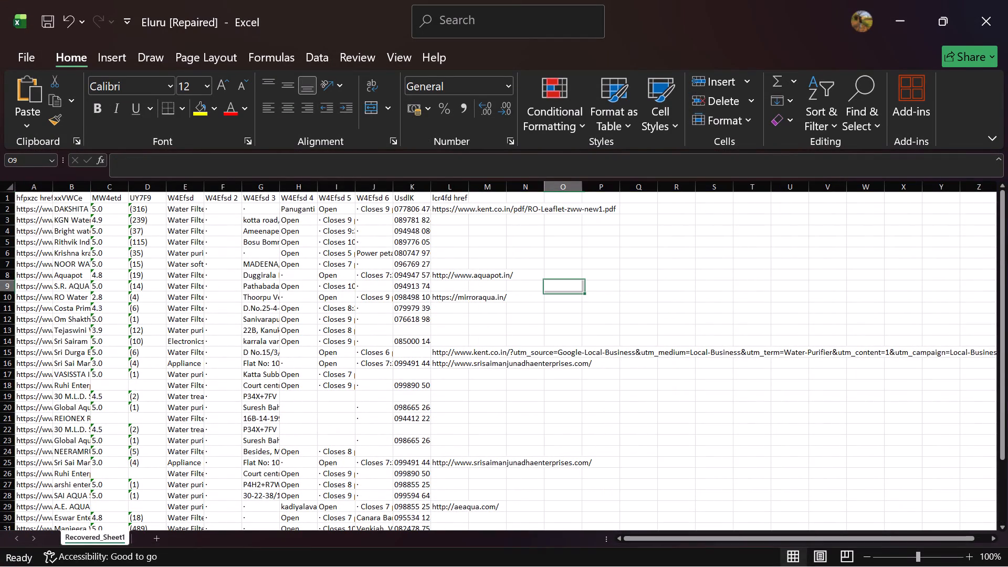
Clear the remaining header labels in range A1:M1 of the Eluru sheet.
left_click_drag(491, 200, 103, 193)
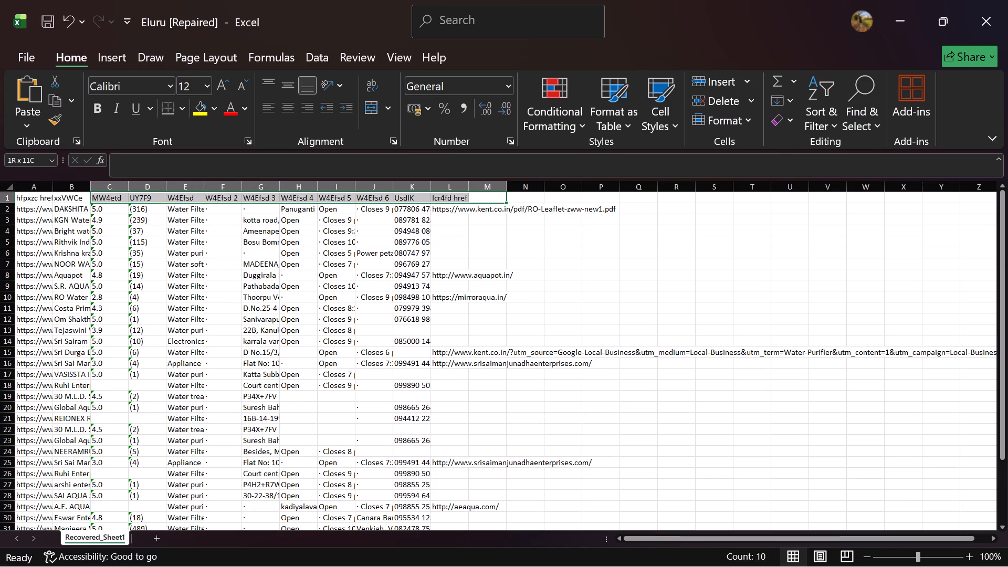
left_click_drag(103, 193, 29, 187)
key("Delete")
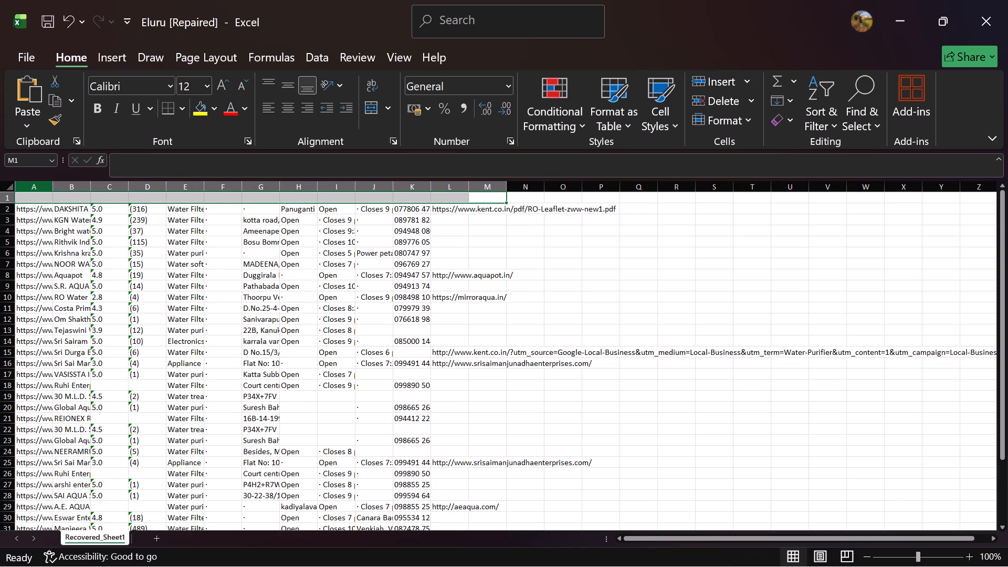
Clear columns C to J between the business names and phone numbers for all Eluru rows.
left_click_drag(108, 198, 368, 437)
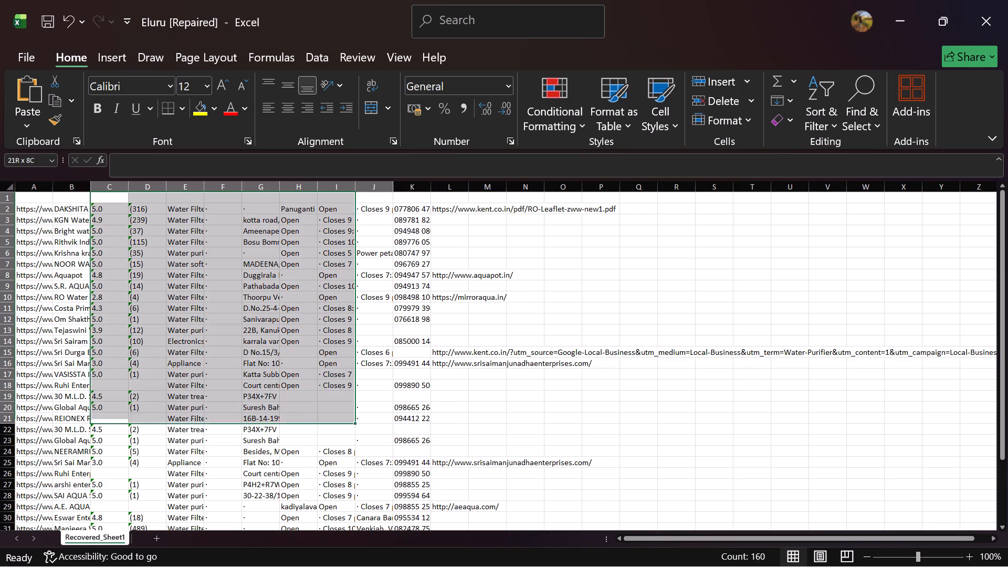
left_click_drag(368, 437, 390, 566)
key("Delete")
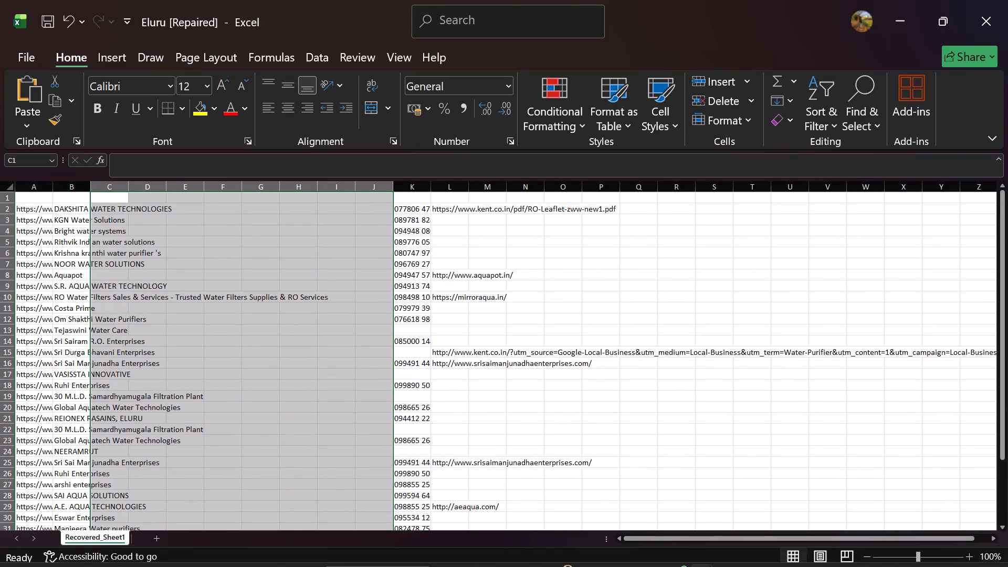
left_click(573, 307)
Copy the entire Eluru sheet and close the workbook, saving it over the existing Eluru file and keeping the copied data on the clipboard.
key("ctrl+a")
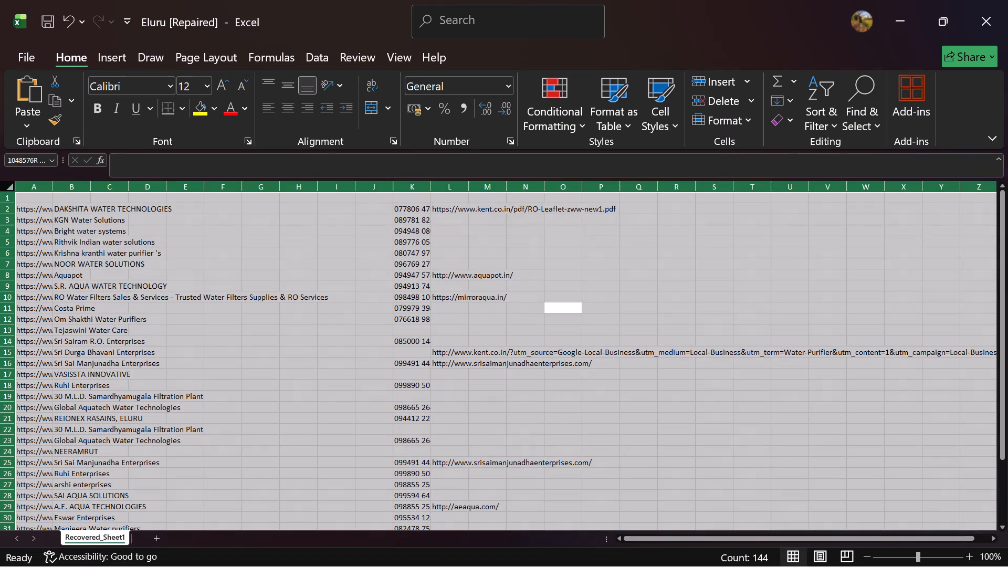
key("ctrl+c")
left_click(1007, 0)
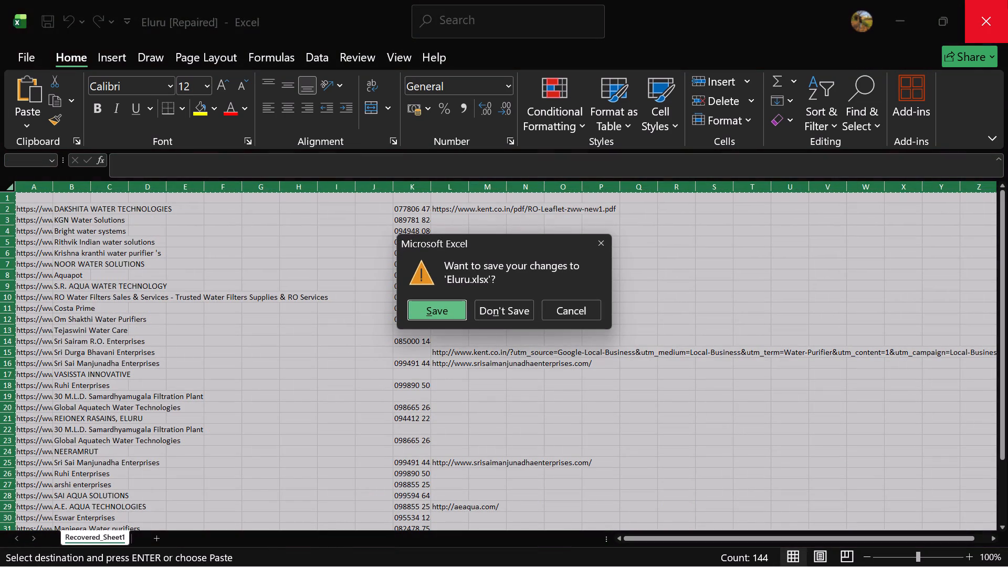
key("Return")
key("Return")
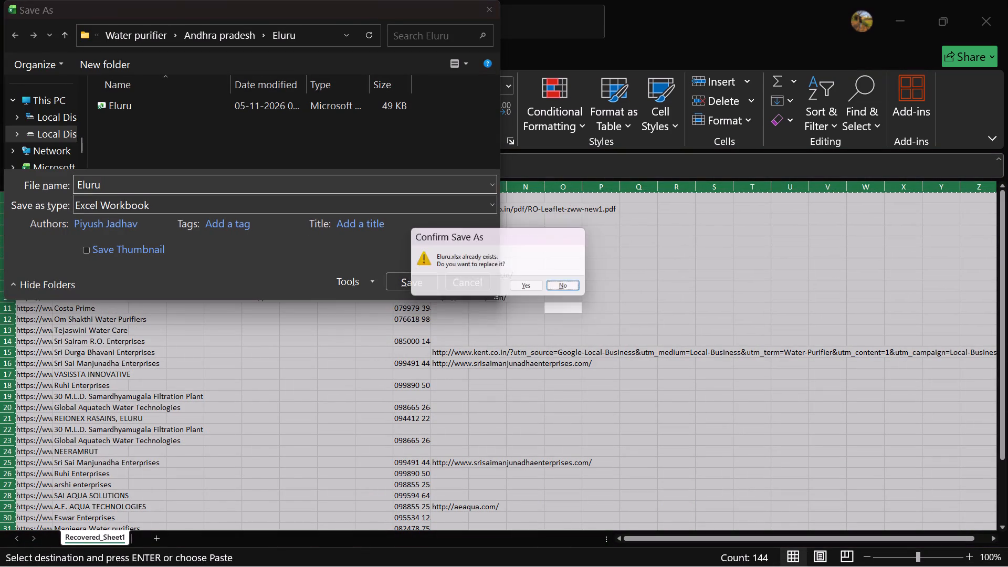
key("Left")
key("Return")
key("Return")
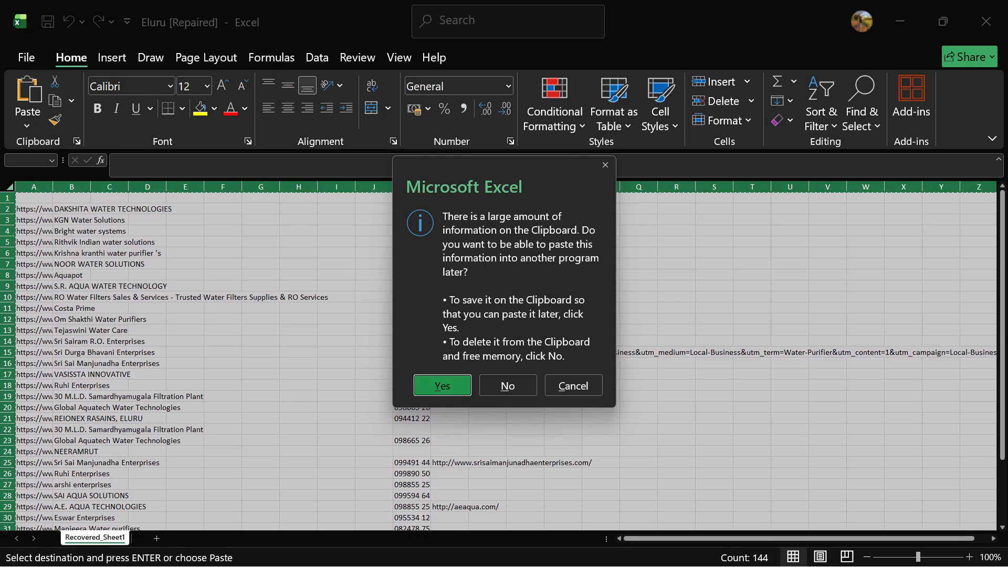
Paste the Eluru data into Book1 at cell A110.
key("ctrl+v")
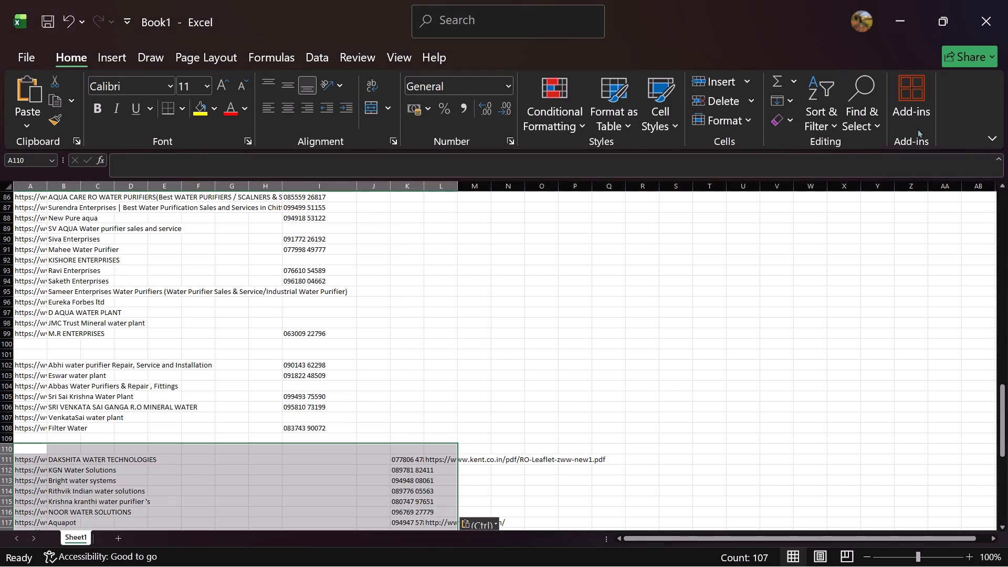
scroll(801, 364, "down", 4)
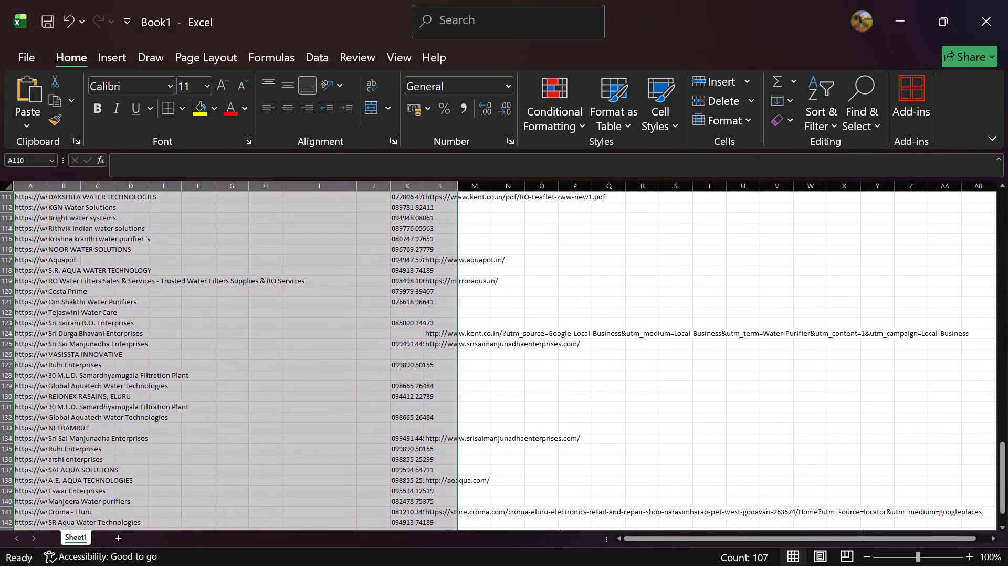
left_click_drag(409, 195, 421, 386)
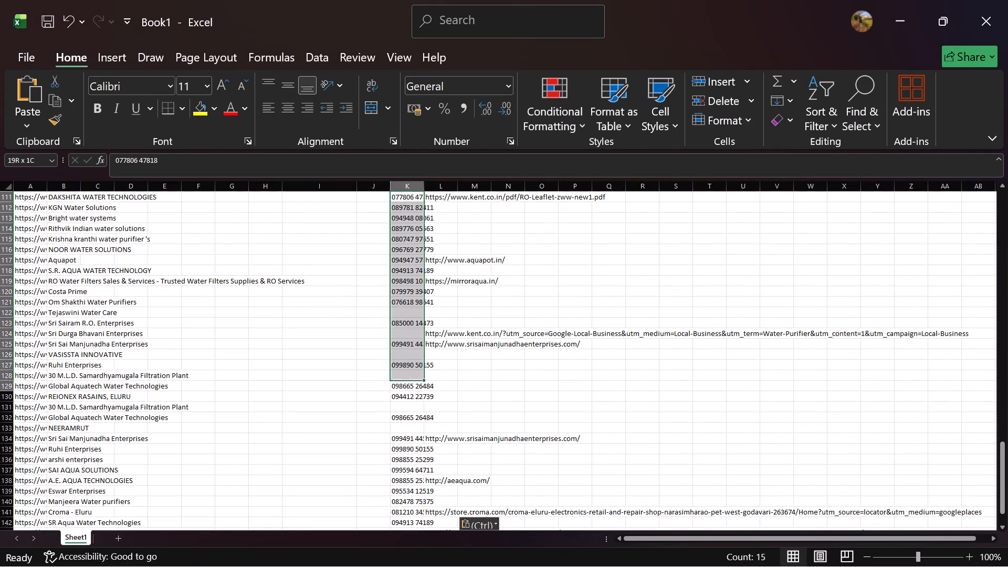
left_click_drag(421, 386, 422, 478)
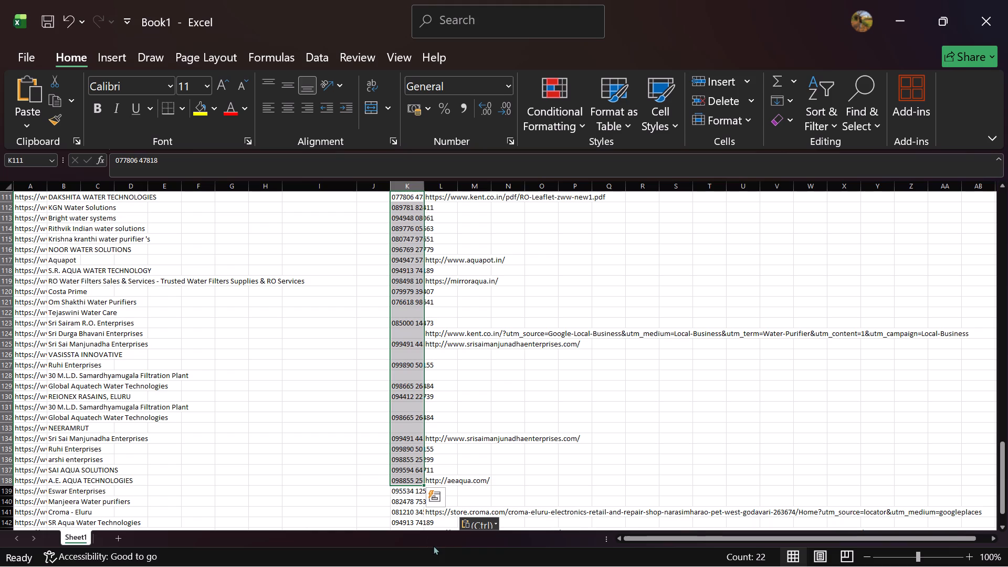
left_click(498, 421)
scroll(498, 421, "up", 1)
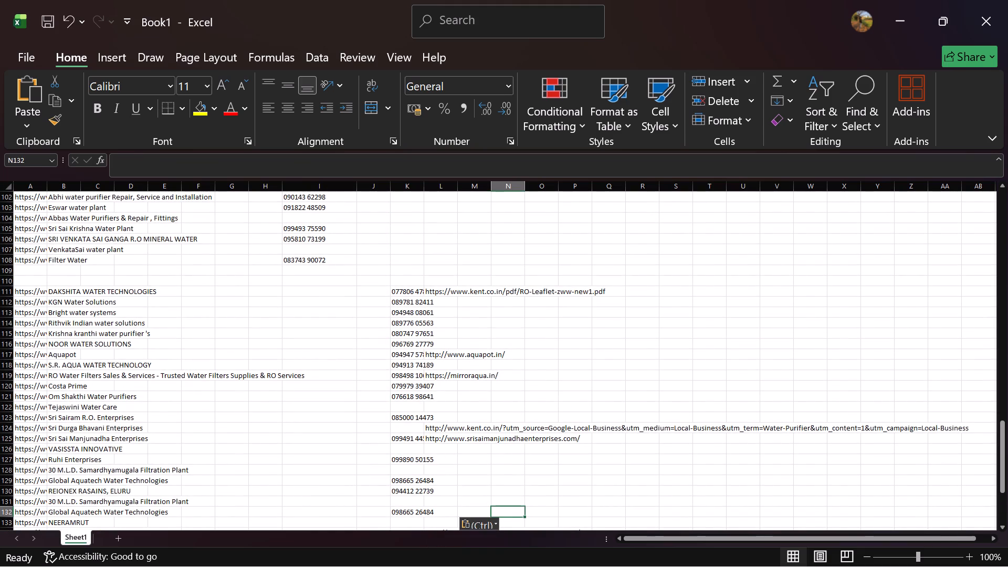
Move the Eluru phone numbers in Book1 from K110:K147 to column I, starting at I110 so each number stays on its own row.
left_click_drag(408, 283, 416, 566)
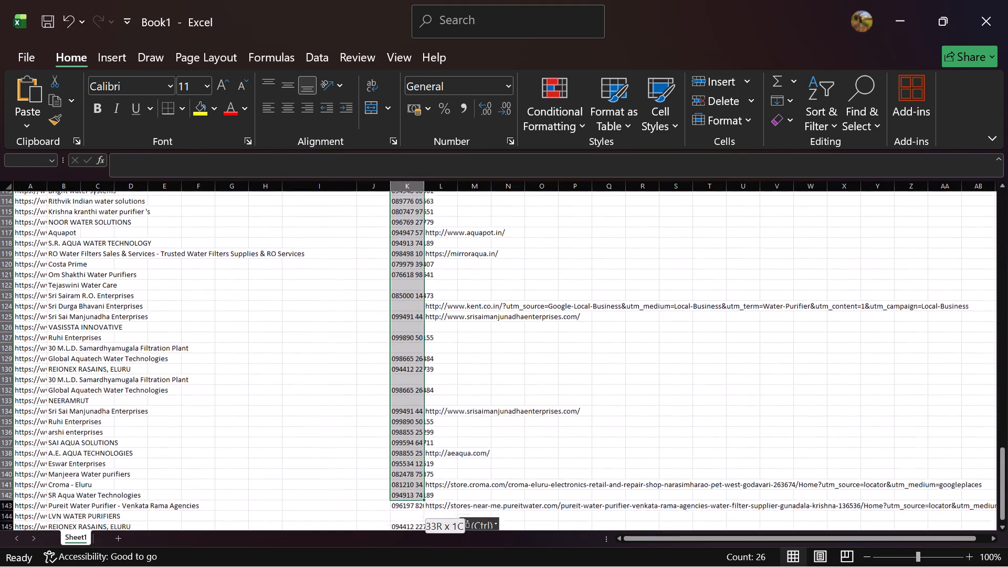
left_click_drag(416, 566, 418, 520)
scroll(522, 355, "up", 2)
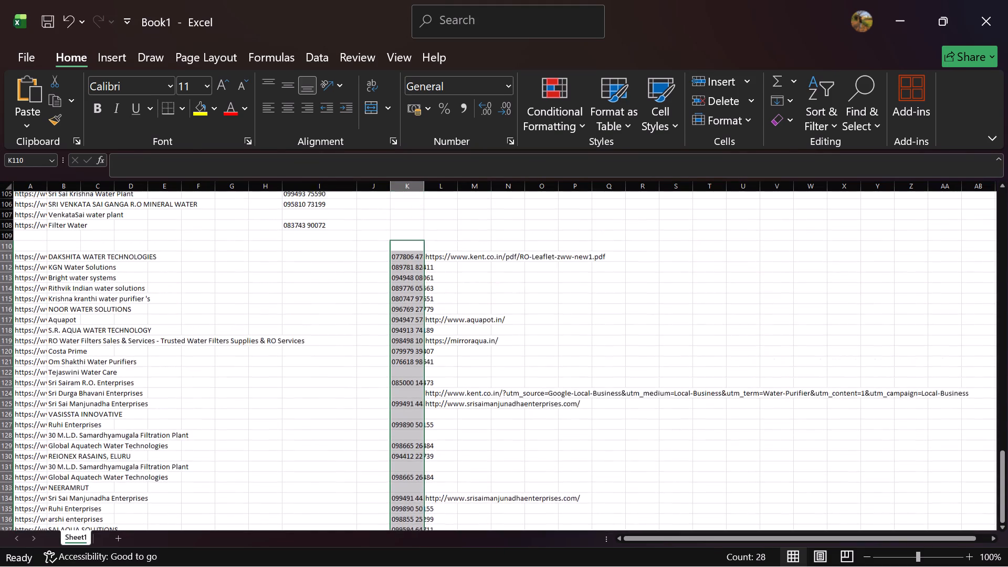
scroll(522, 355, "up", 2)
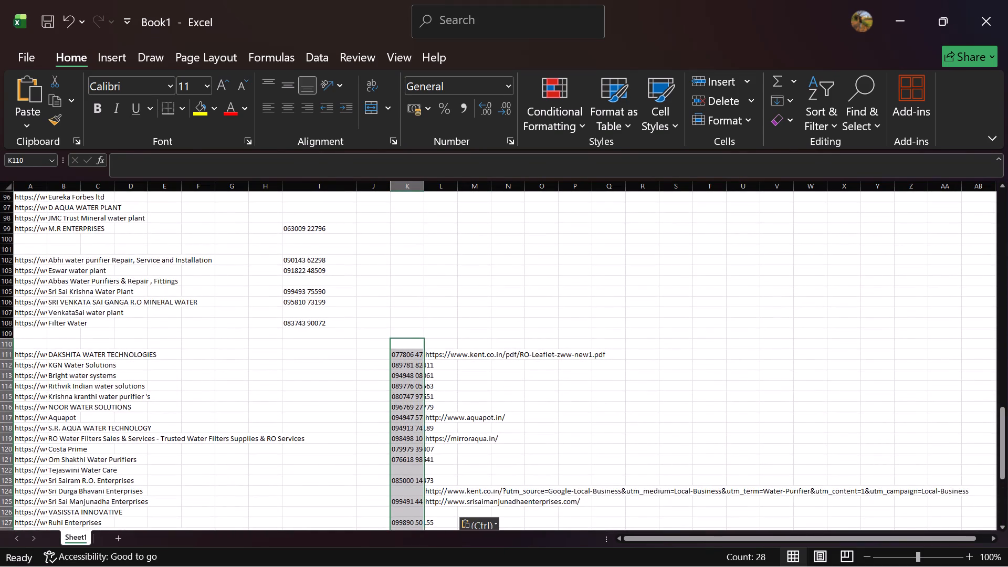
left_click_drag(406, 338, 341, 353)
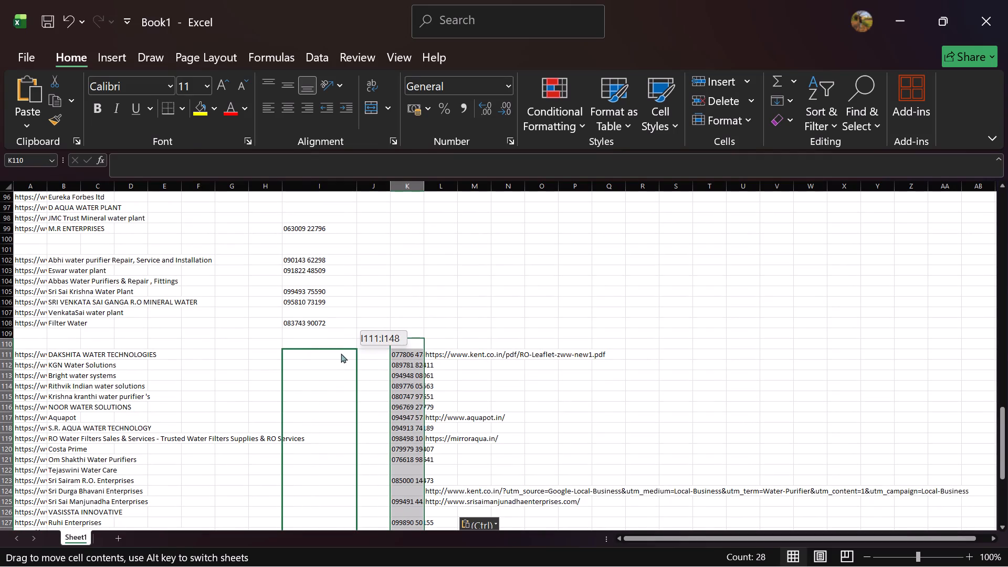
left_click_drag(341, 353, 333, 353)
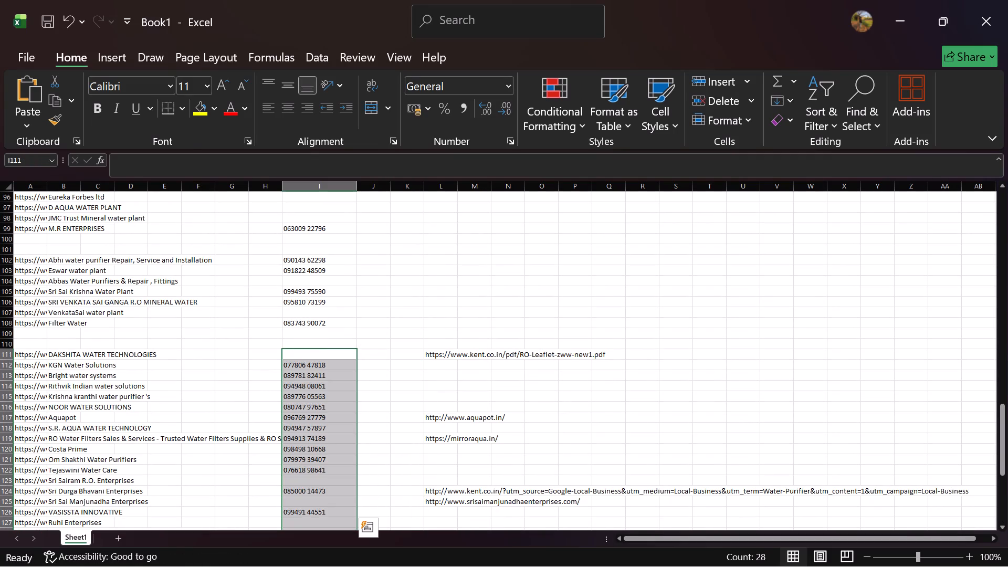
key("ctrl+z")
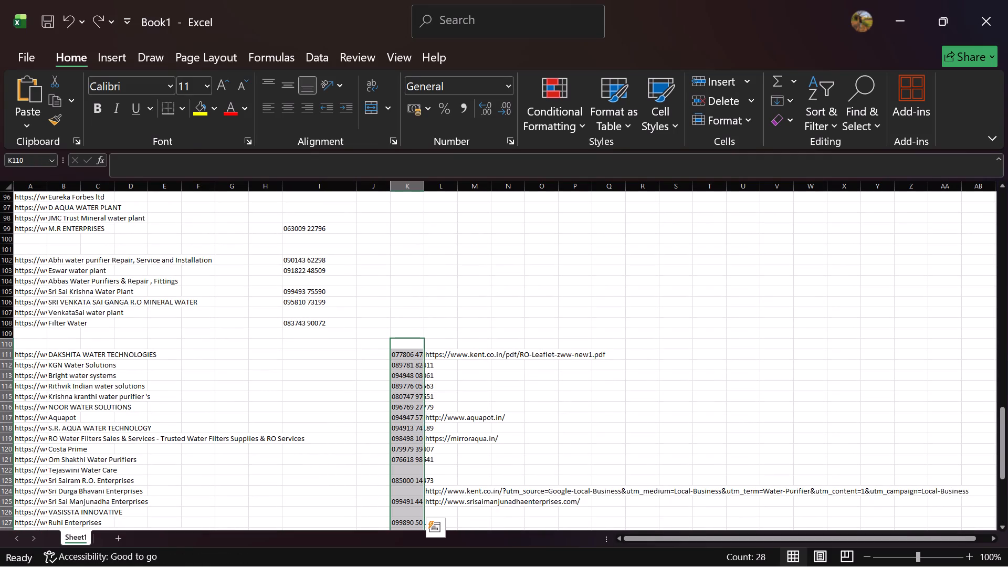
left_click_drag(396, 338, 390, 338)
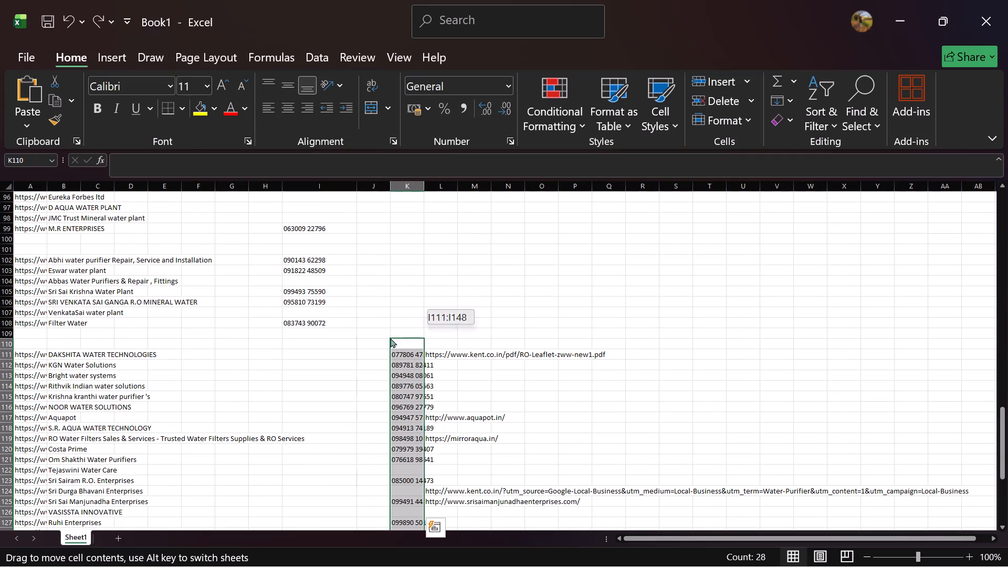
left_click_drag(390, 338, 337, 341)
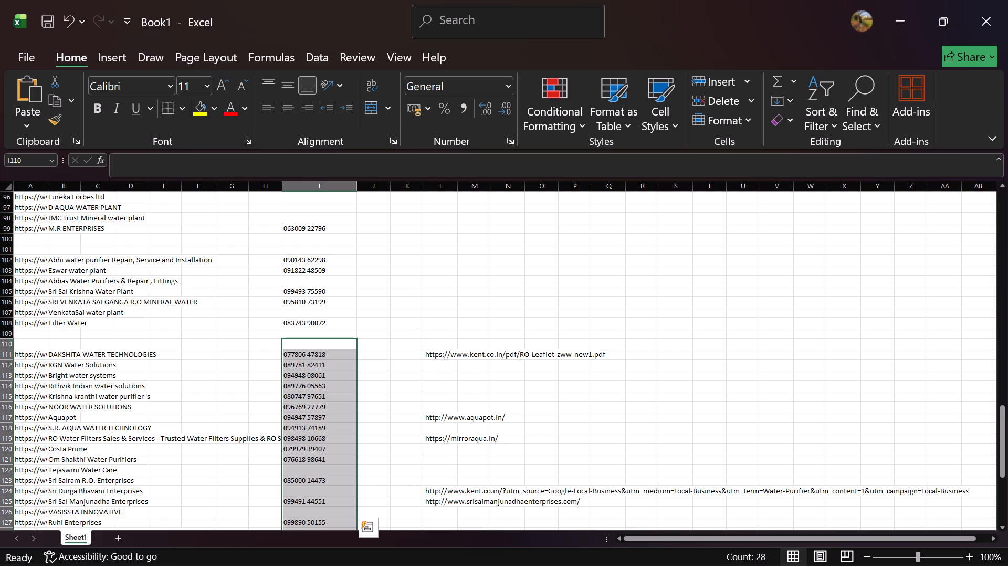
Move the Eluru website links in Book1 from column L, starting at L111, to column J on the same rows.
left_click_drag(428, 353, 706, 564)
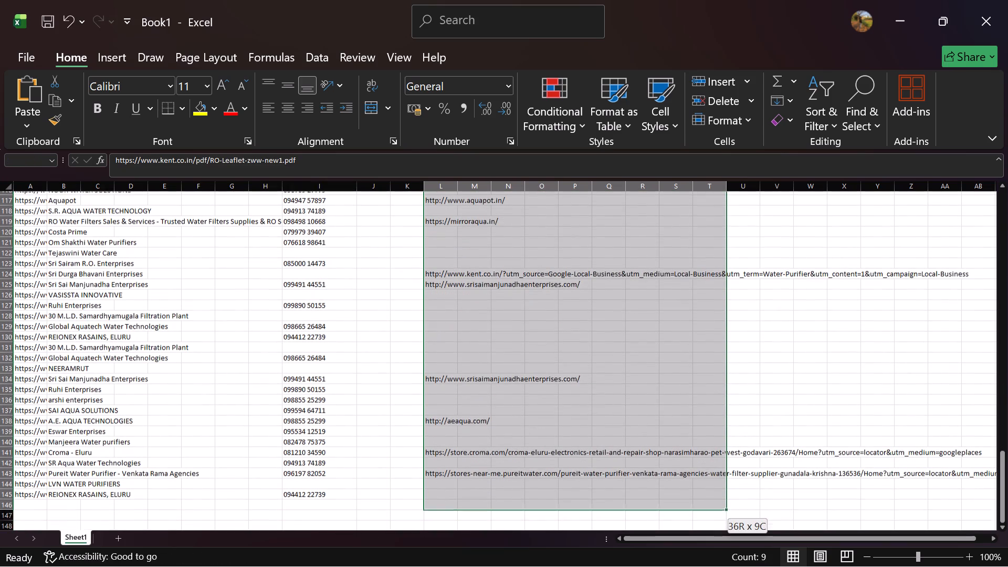
left_click_drag(706, 564, 722, 479)
scroll(567, 400, "up", 3)
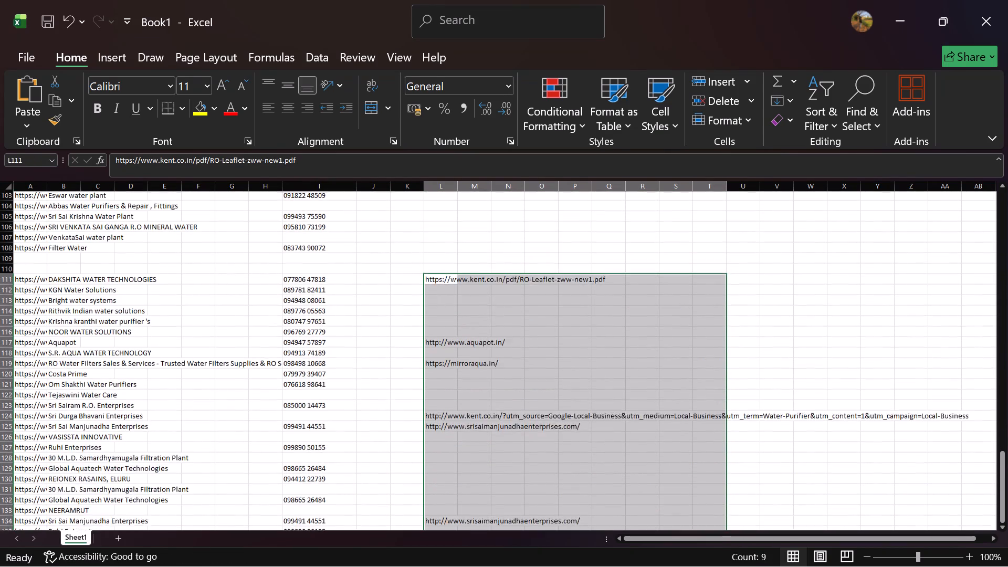
scroll(567, 400, "up", 1)
left_click_drag(461, 317, 409, 319)
left_click(443, 275)
scroll(443, 275, "down", 5)
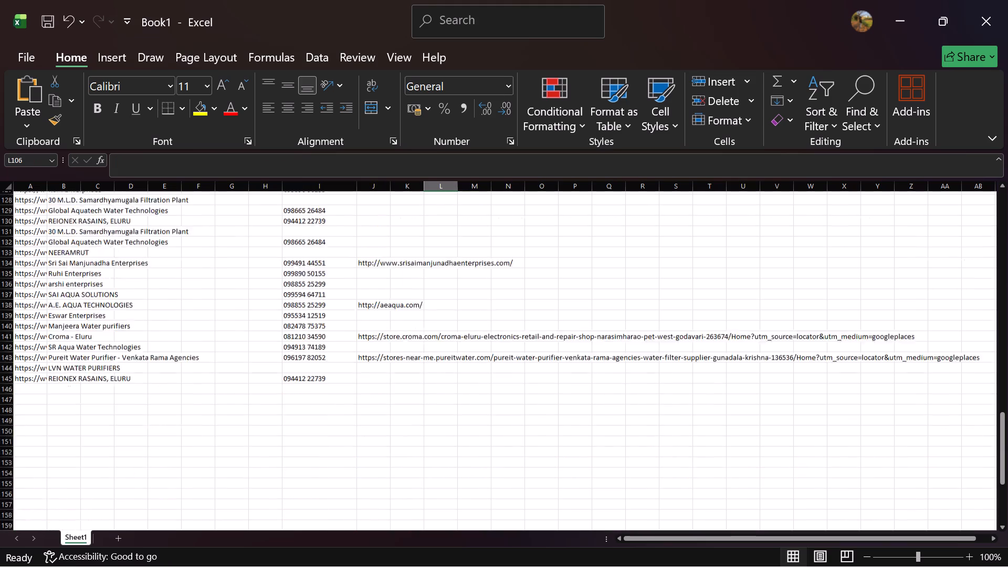
scroll(443, 275, "up", 4)
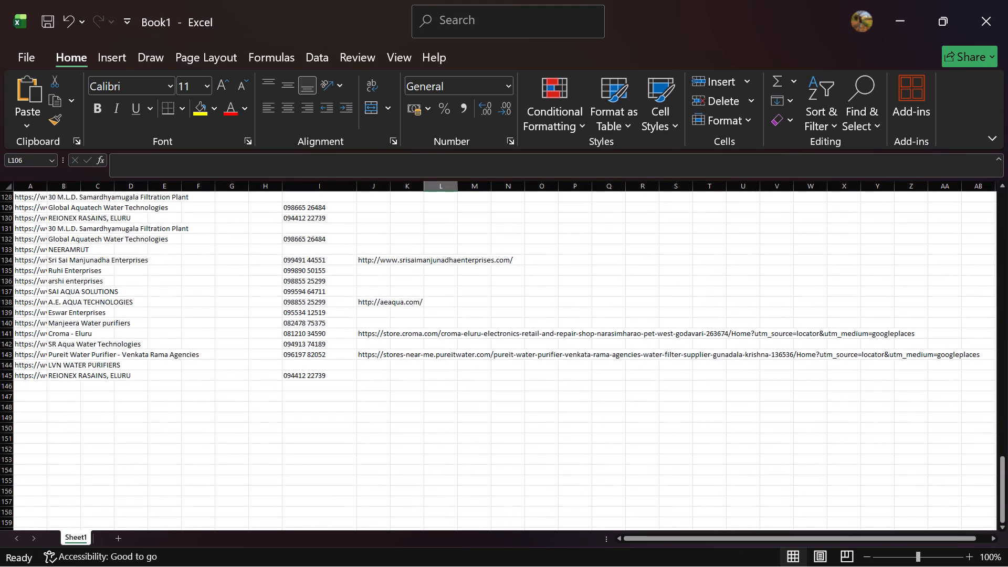
With Book1 cell A147 selected as the paste target, open the Gudivada workbook from the Andhra pradesh folder, recovering its contents and enabling editing.
left_click(31, 397)
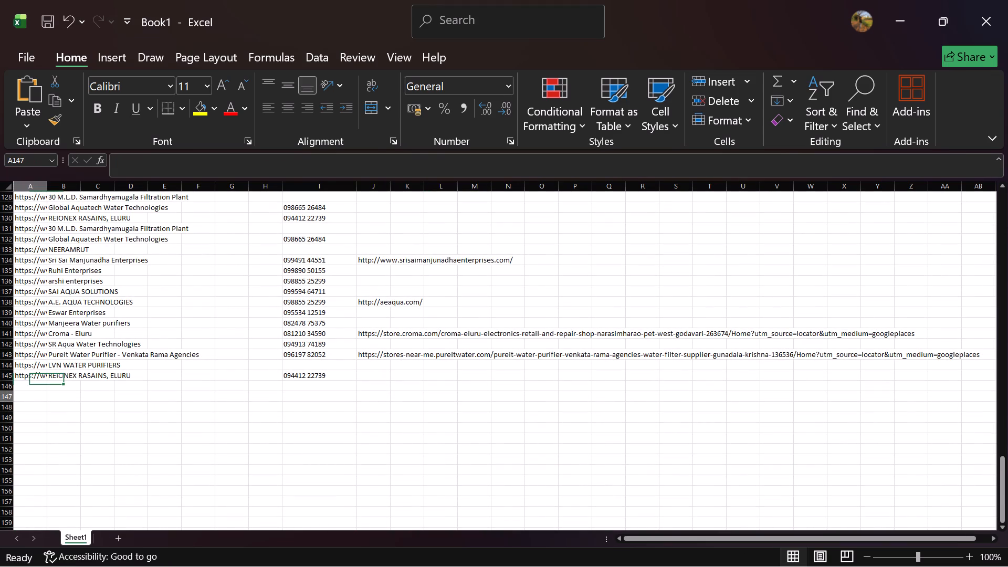
key("alt+Tab")
left_click(9, 28)
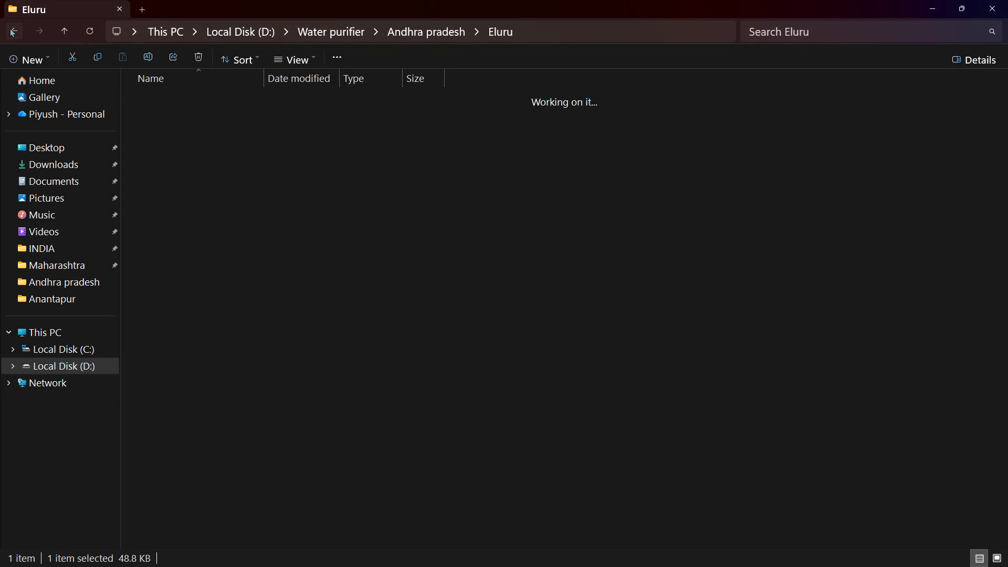
double_click(214, 215)
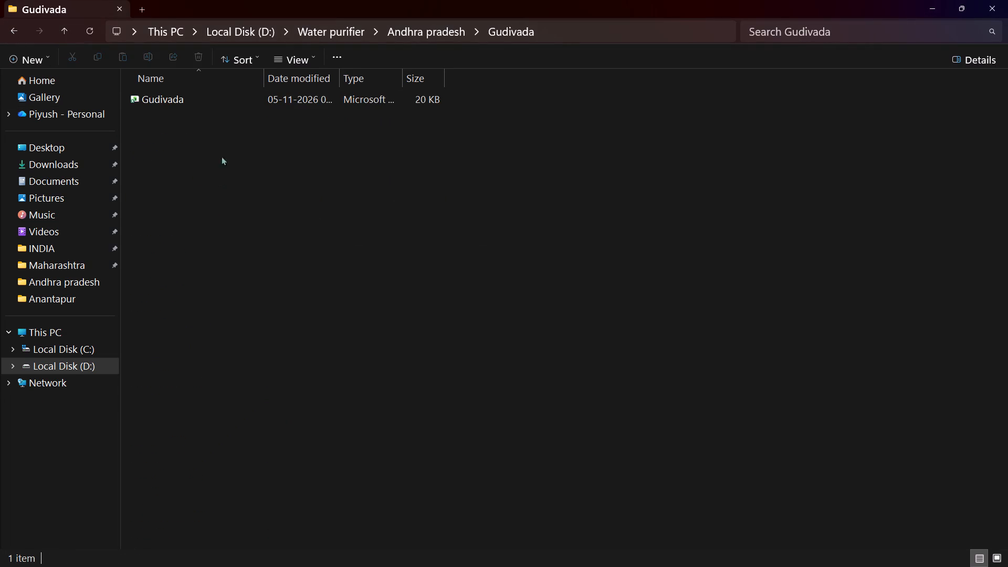
double_click(220, 101)
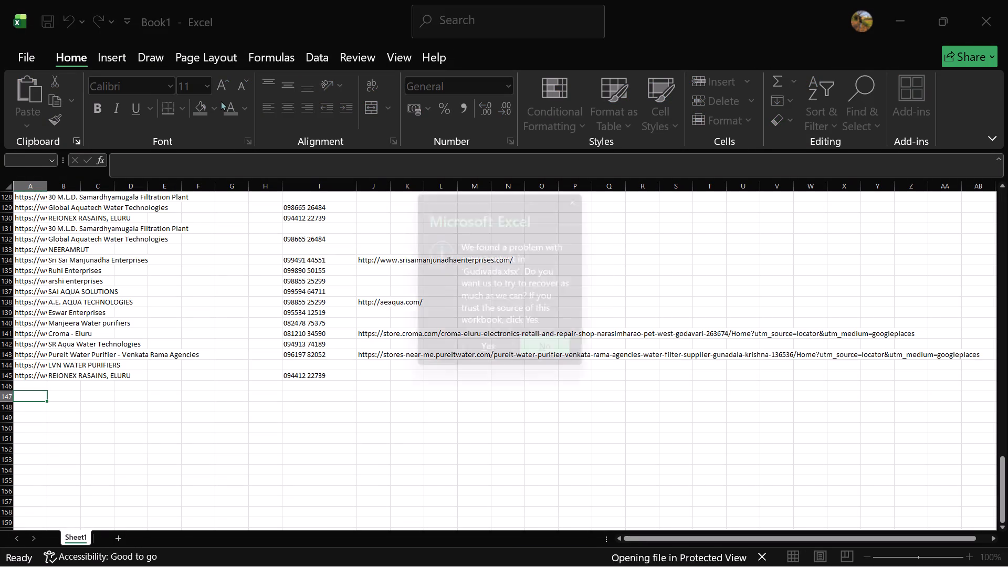
key("Left")
key("Return")
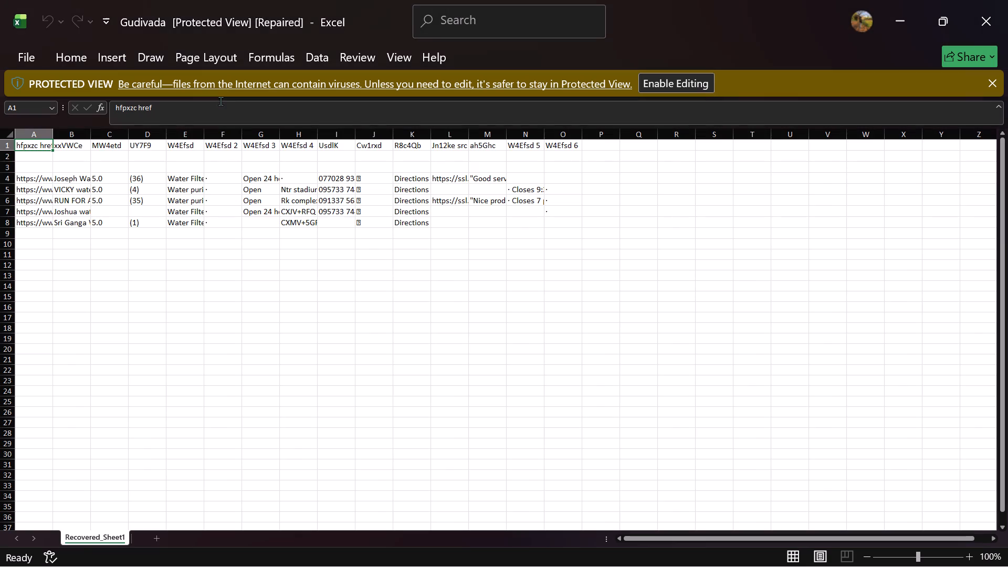
left_click(667, 84)
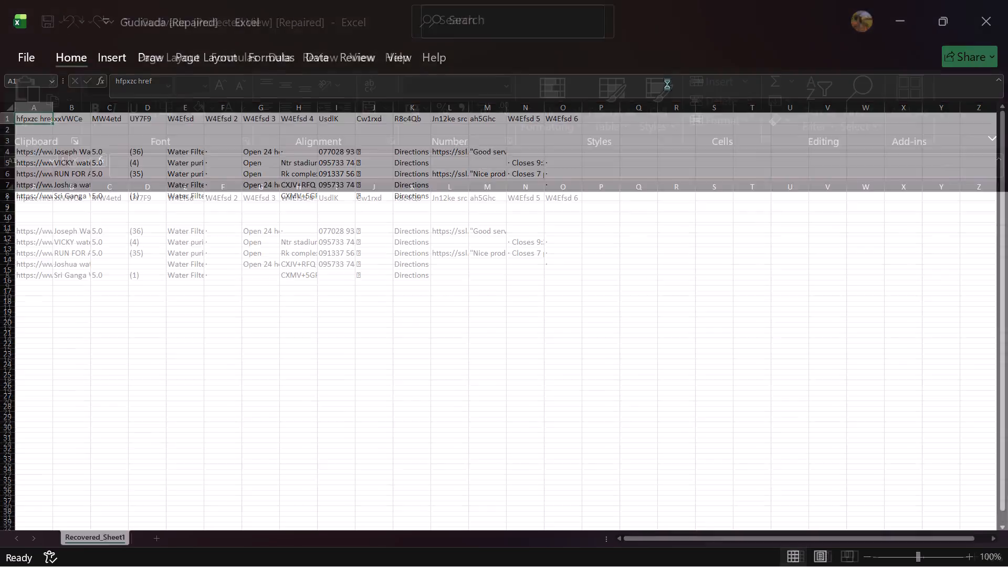
key("Return")
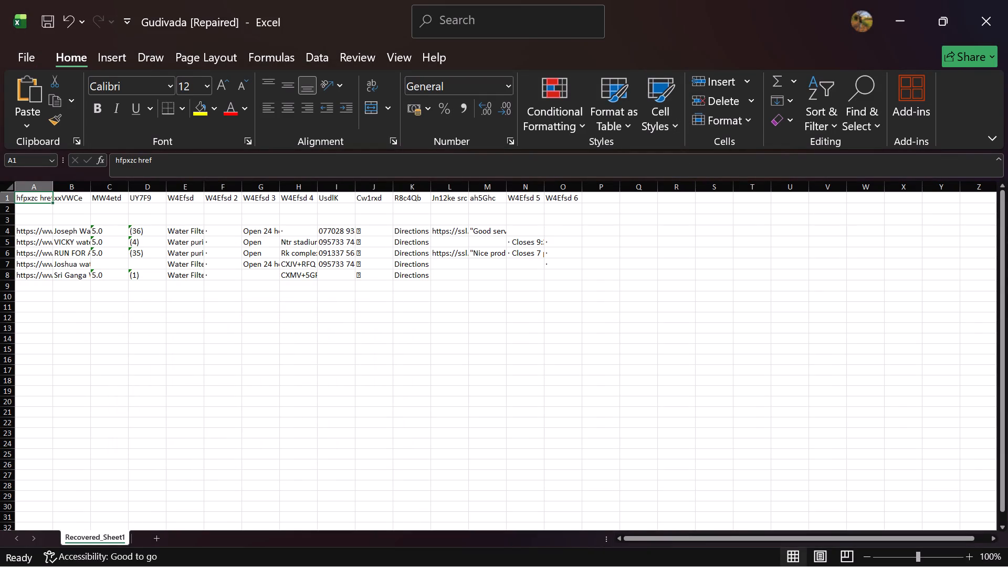
Clear columns C:H and everything from column J onward in the Gudivada sheet, including headers, keeping only links, names and phone numbers.
left_click_drag(481, 195, 659, 309)
key("Delete")
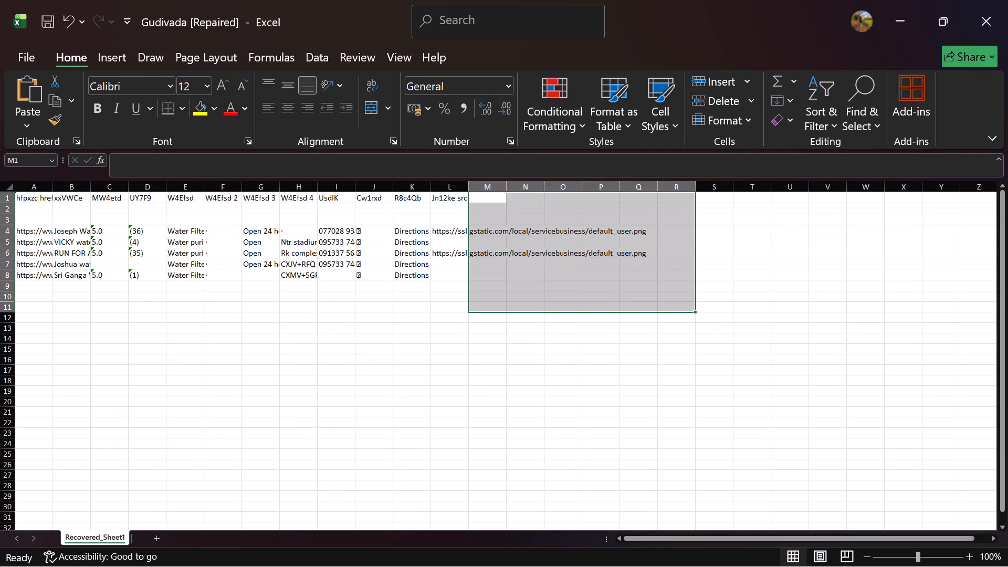
left_click_drag(365, 196, 657, 293)
key("Delete")
left_click_drag(289, 338, 169, 227)
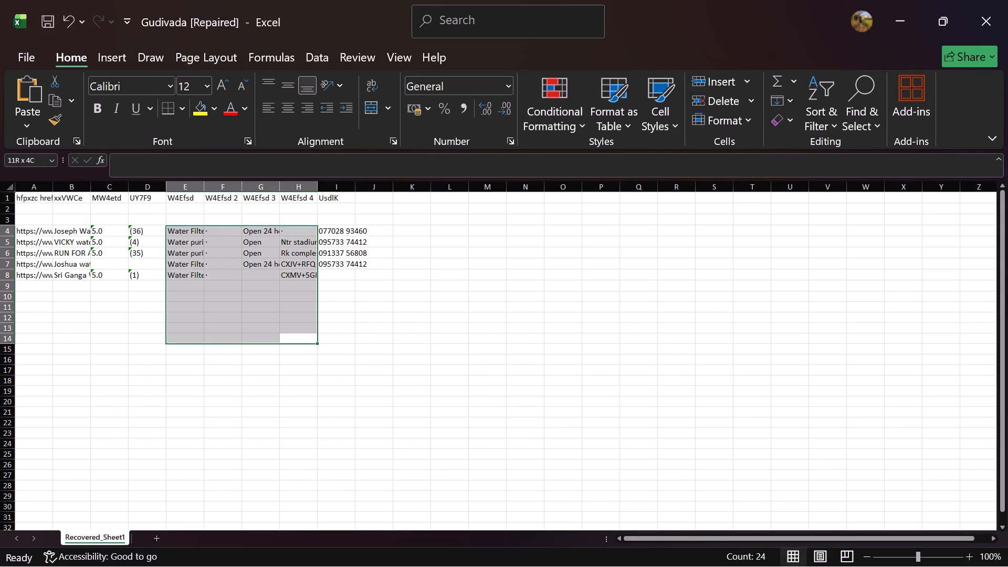
left_click_drag(169, 227, 111, 203)
left_click_drag(108, 201, 262, 318)
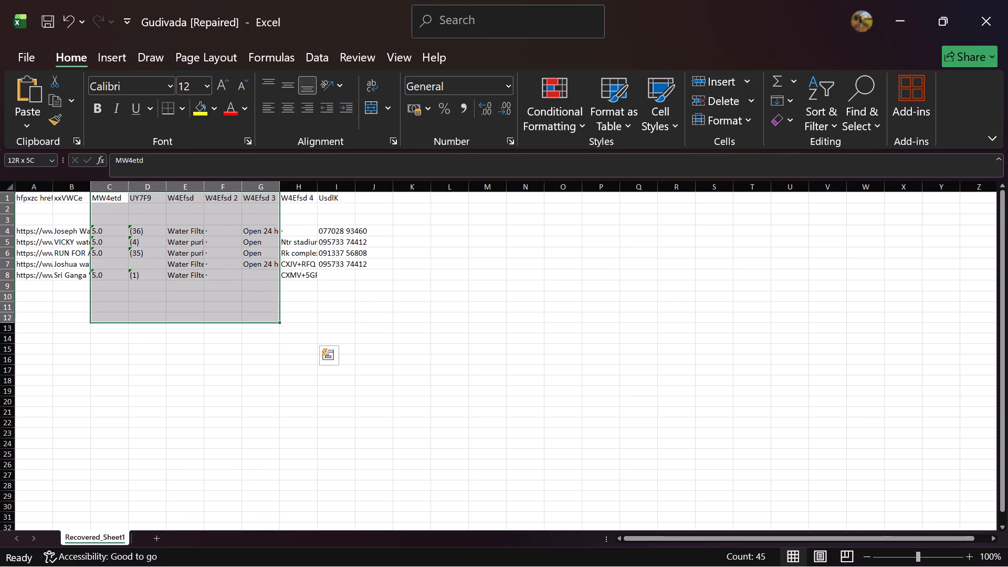
left_click_drag(262, 318, 288, 330)
key("Delete")
Copy Gudivada range A3:L7 and close the workbook, saving it over the existing Gudivada file.
left_click_drag(35, 222, 265, 260)
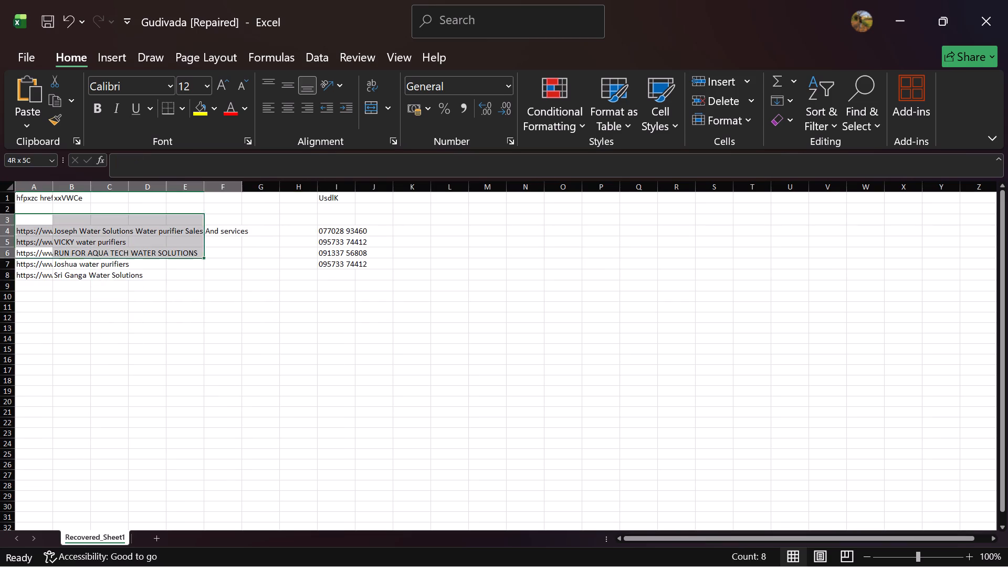
left_click_drag(265, 260, 436, 264)
key("ctrl+c")
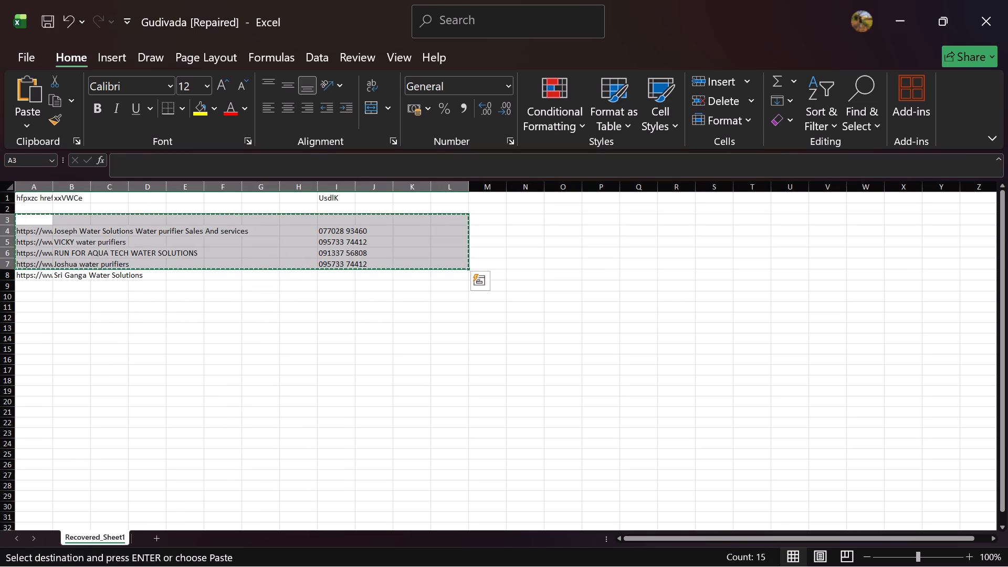
left_click(1007, 0)
key("Return")
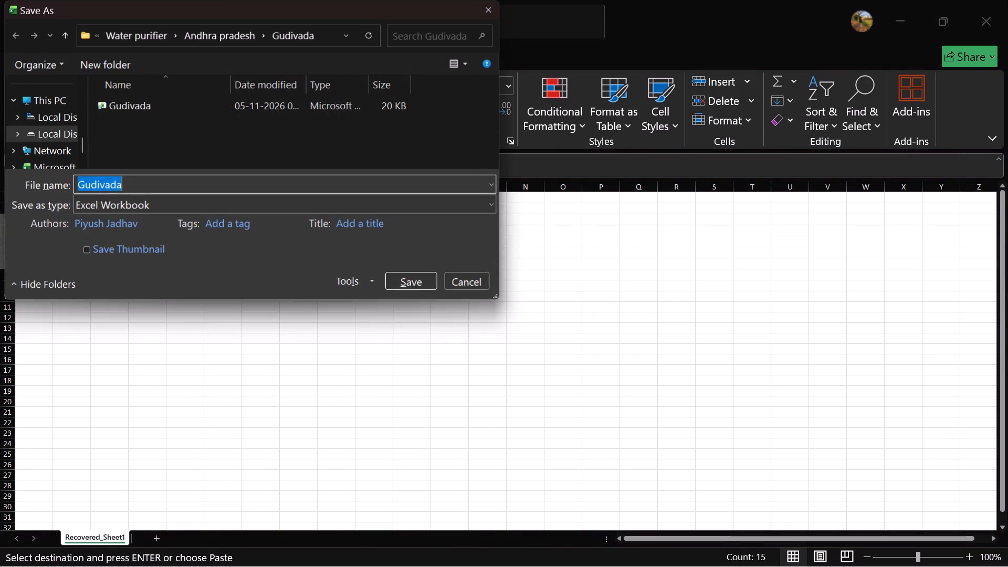
key("Return")
key("Left")
key("Return")
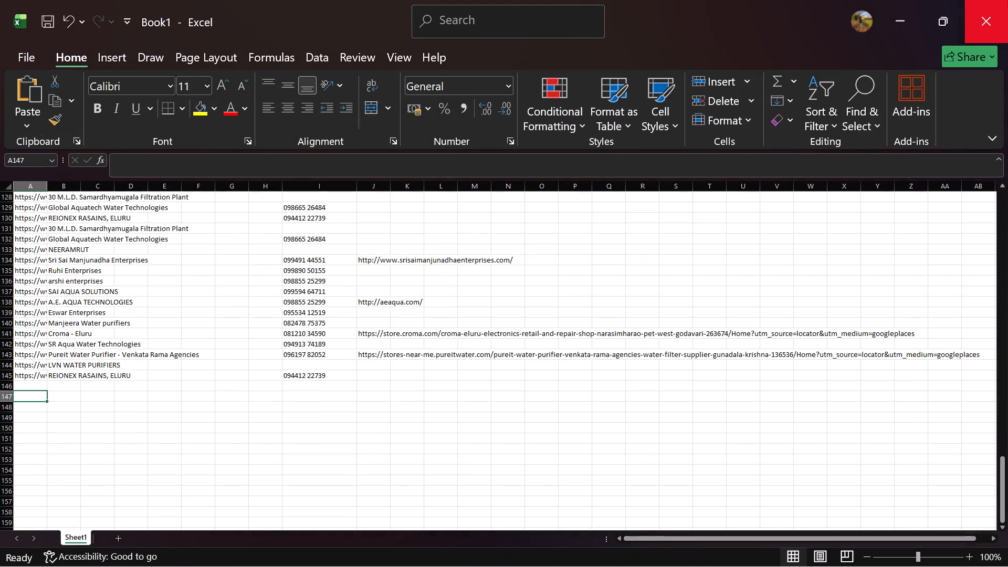
Paste the Gudivada data into Book1 at cell A147.
key("ctrl+v")
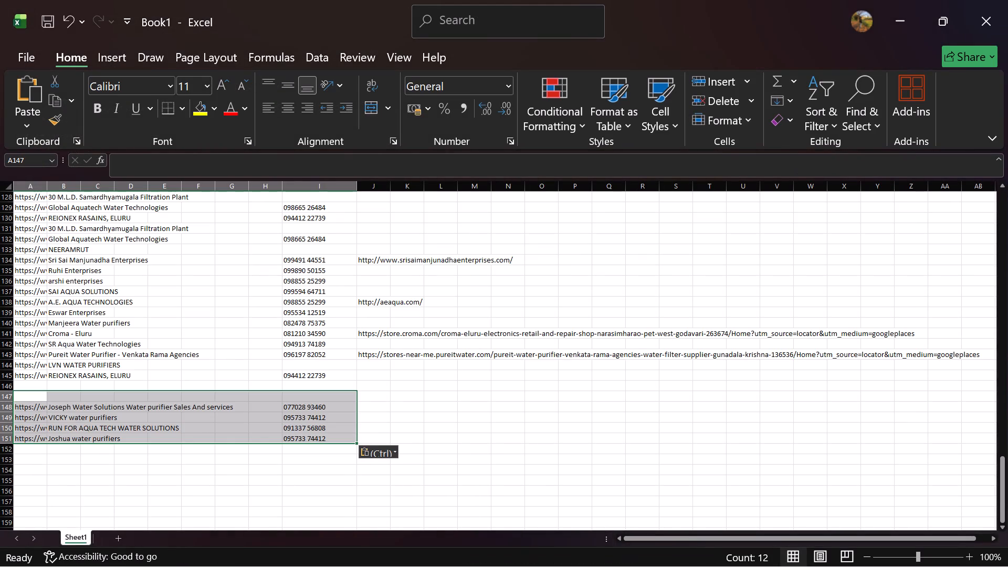
With Book1 cell A153 selected as the paste target, open the Guntur workbook from the Andhra pradesh folder, recovering its contents and enabling editing.
left_click(38, 461)
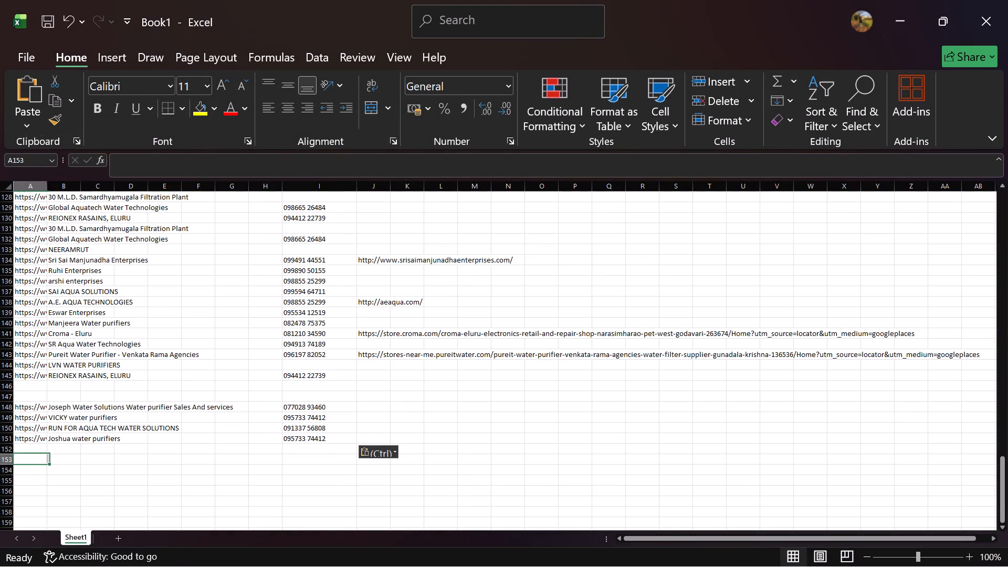
key("alt+Tab")
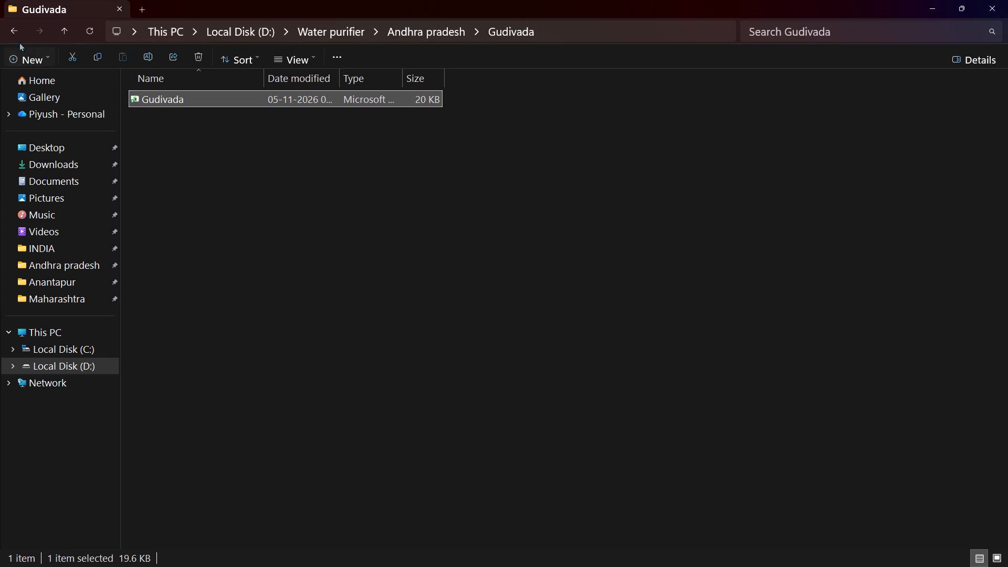
left_click(12, 24)
double_click(199, 233)
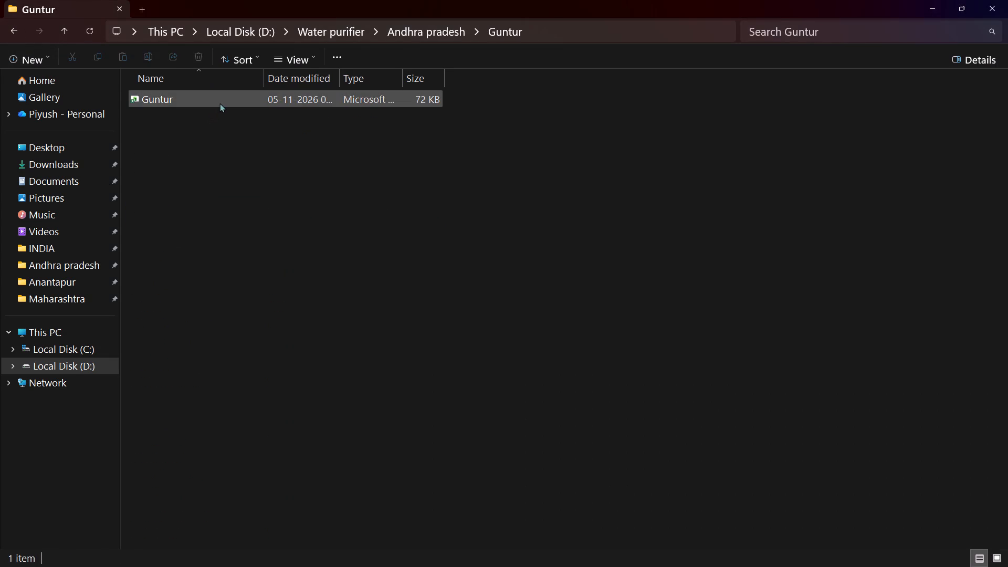
double_click(219, 103)
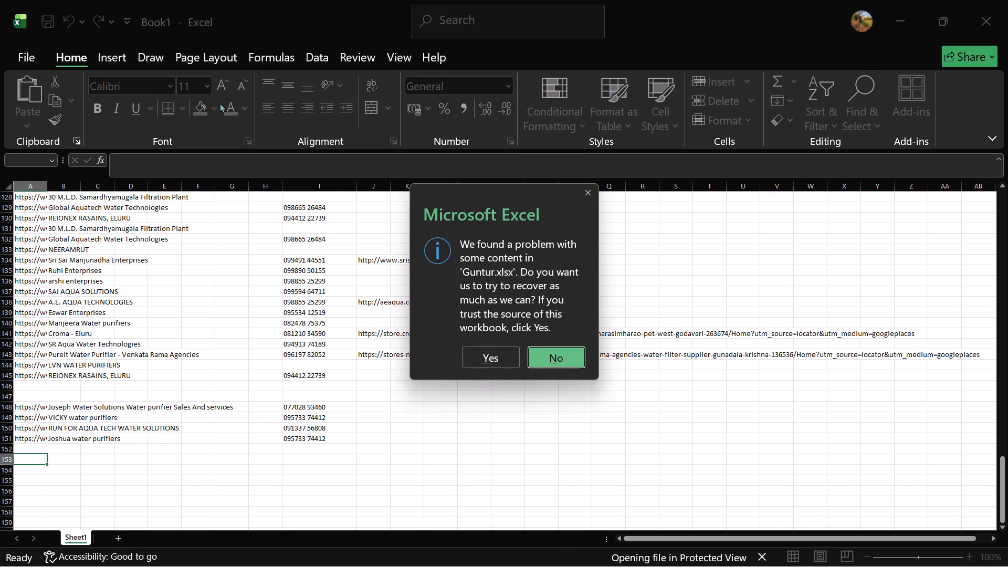
left_click(492, 361)
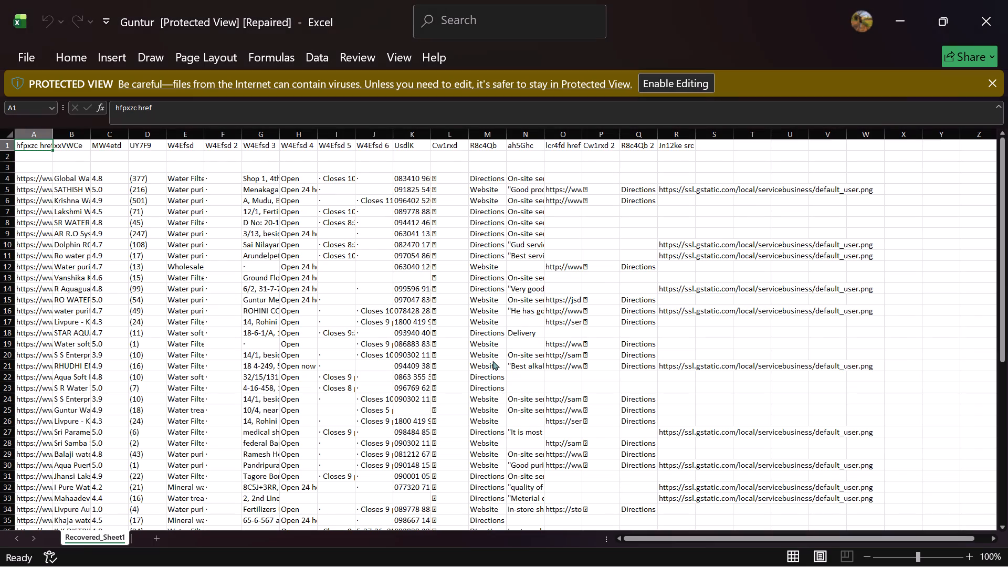
left_click(678, 88)
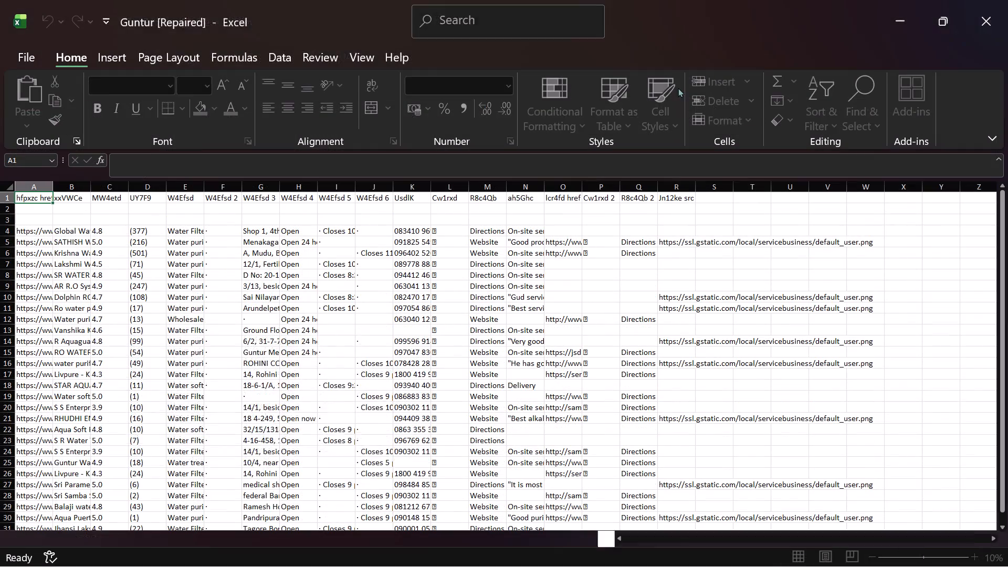
key("Return")
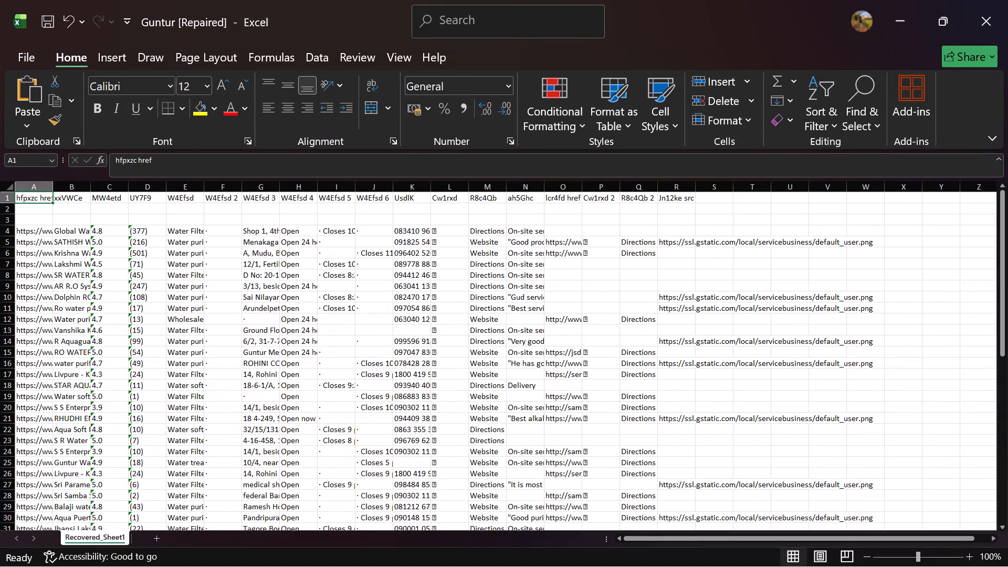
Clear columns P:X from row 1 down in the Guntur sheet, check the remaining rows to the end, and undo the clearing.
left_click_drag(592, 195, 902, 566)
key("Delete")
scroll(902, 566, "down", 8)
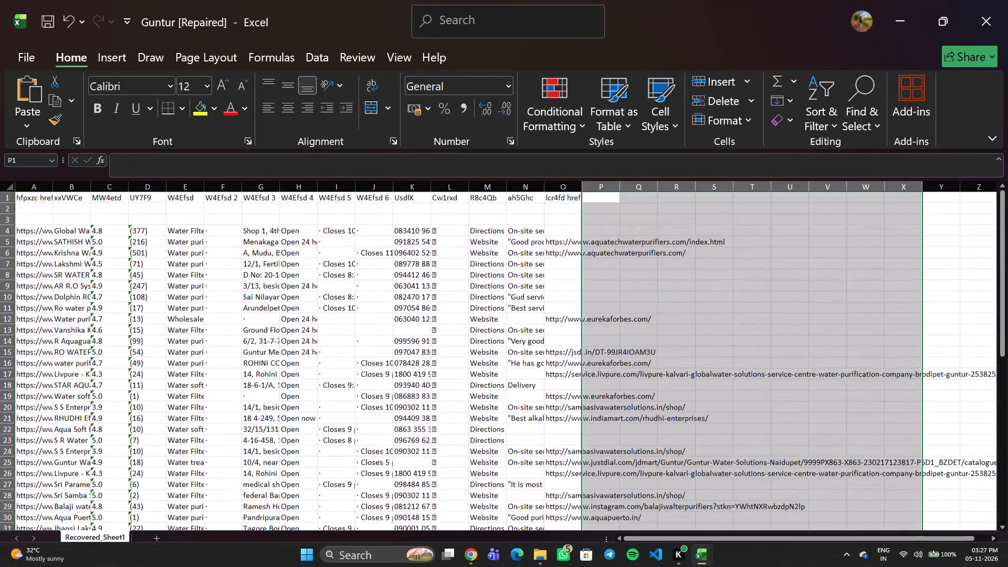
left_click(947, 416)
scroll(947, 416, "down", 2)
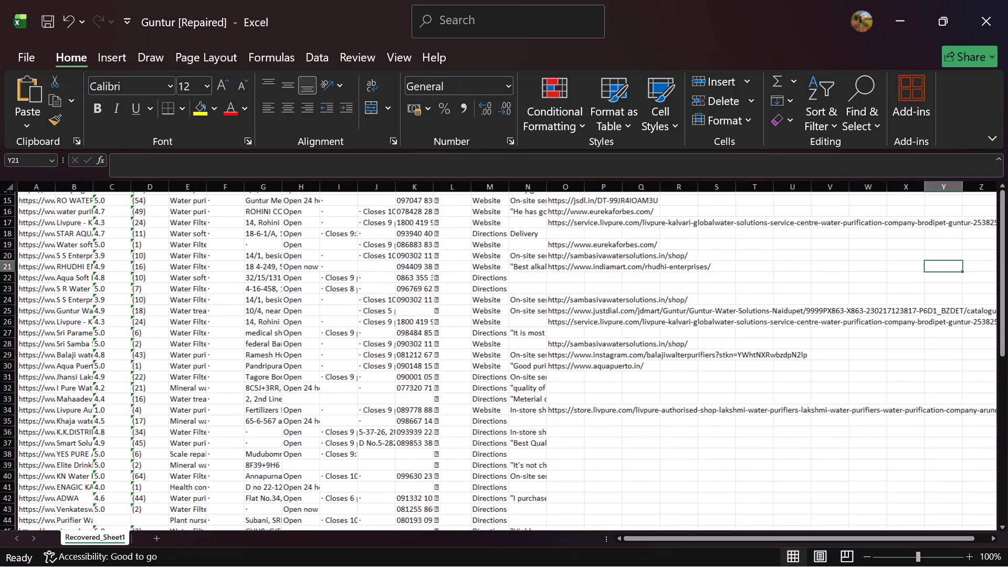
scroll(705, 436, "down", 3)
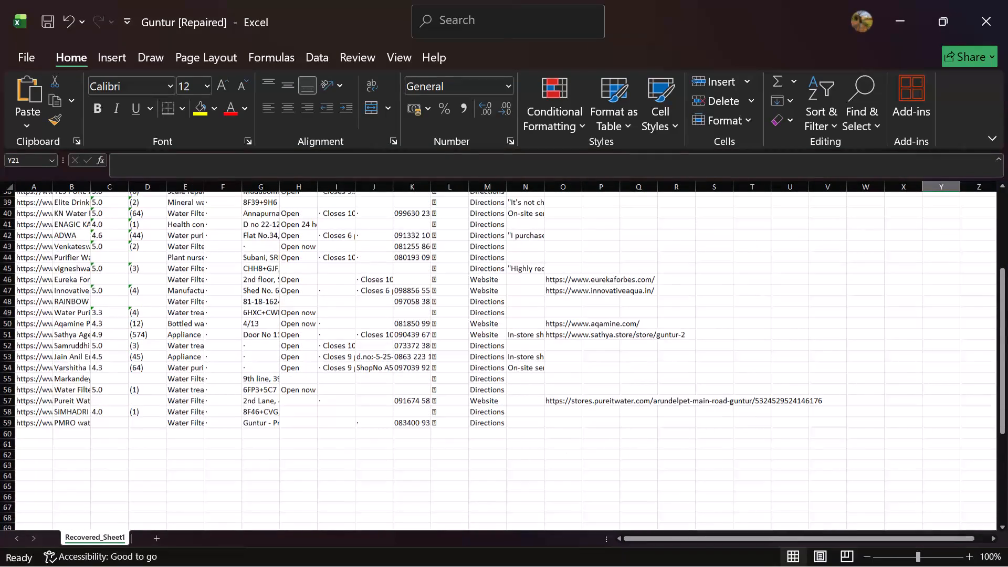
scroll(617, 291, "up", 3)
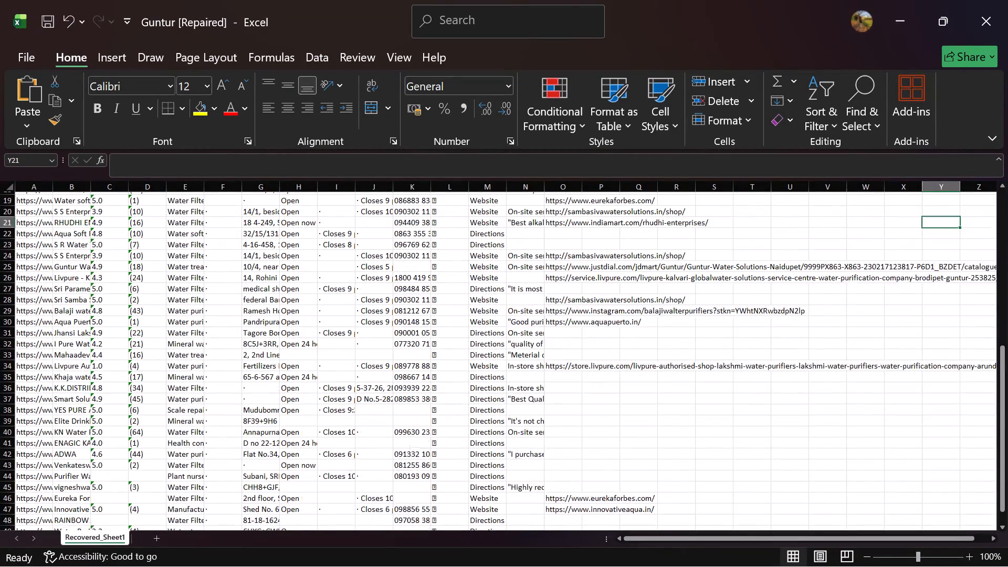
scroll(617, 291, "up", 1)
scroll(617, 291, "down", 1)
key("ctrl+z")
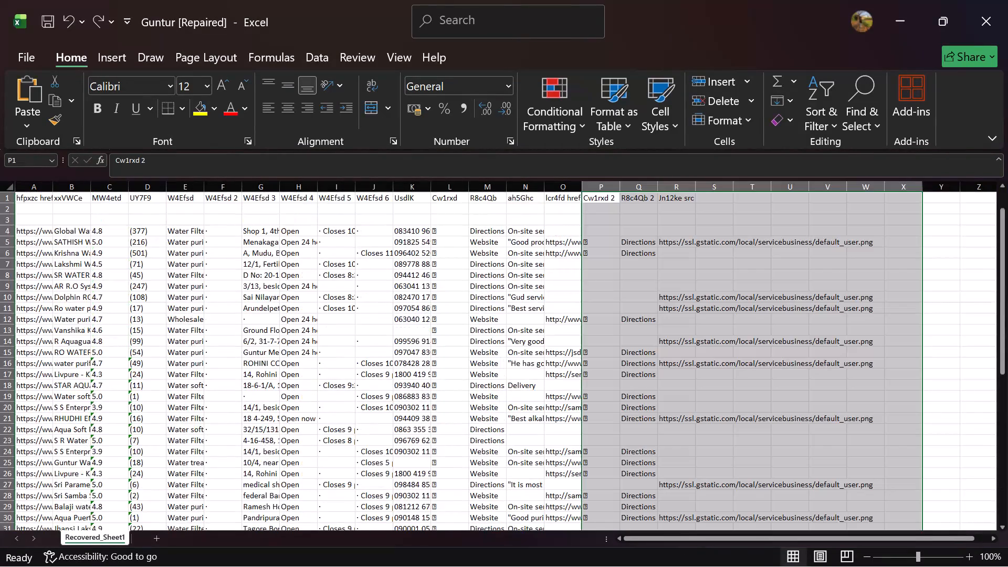
Clear the unneeded data in range P1:X58 of the Guntur sheet.
scroll(617, 291, "down", 4)
scroll(617, 291, "up", 3)
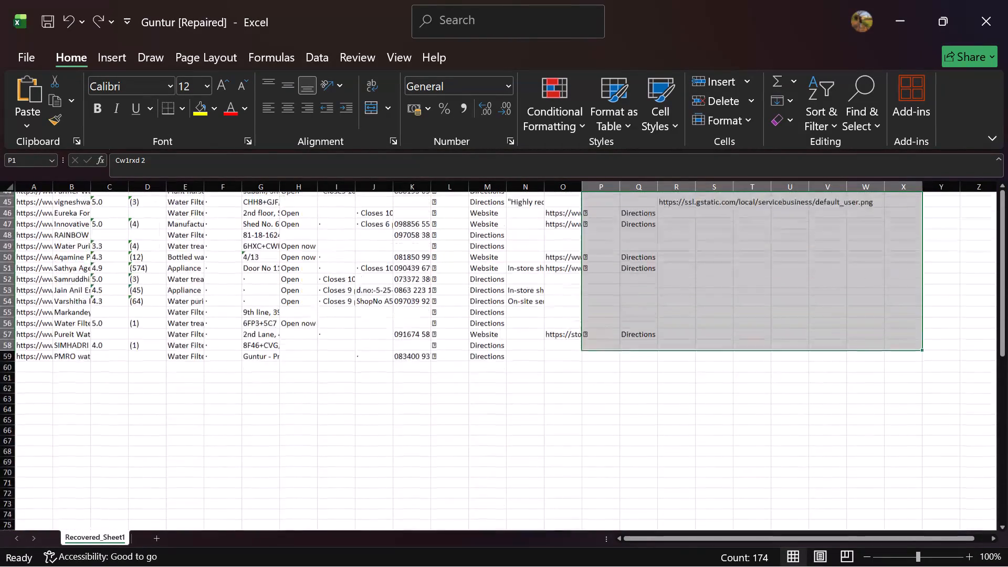
scroll(617, 291, "up", 2)
key("Delete")
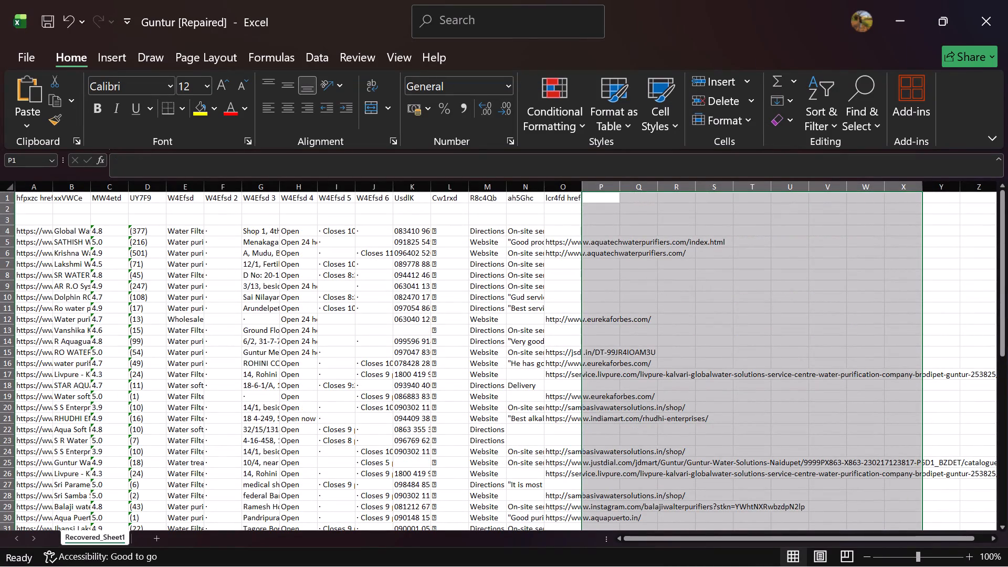
Clear the Guntur data below the headers in columns C:J and L:N, keeping links, names, phone numbers and websites.
left_click_drag(107, 226, 349, 490)
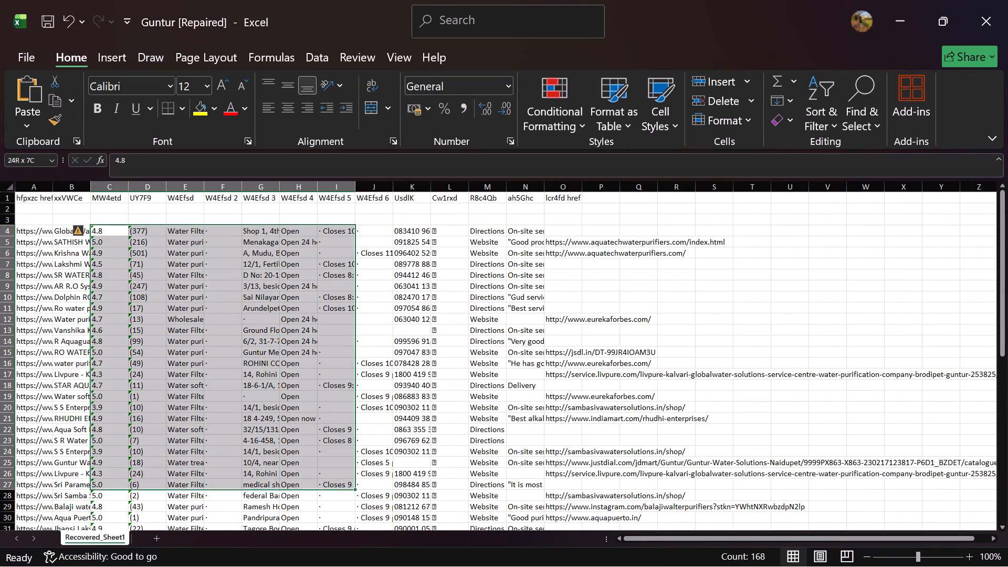
left_click_drag(349, 490, 375, 566)
key("Delete")
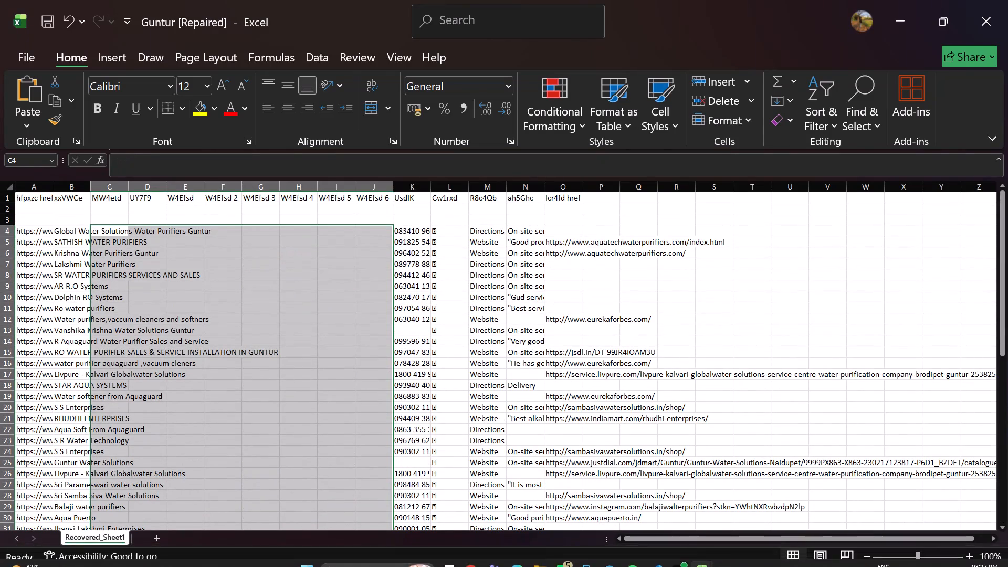
left_click_drag(439, 221, 558, 566)
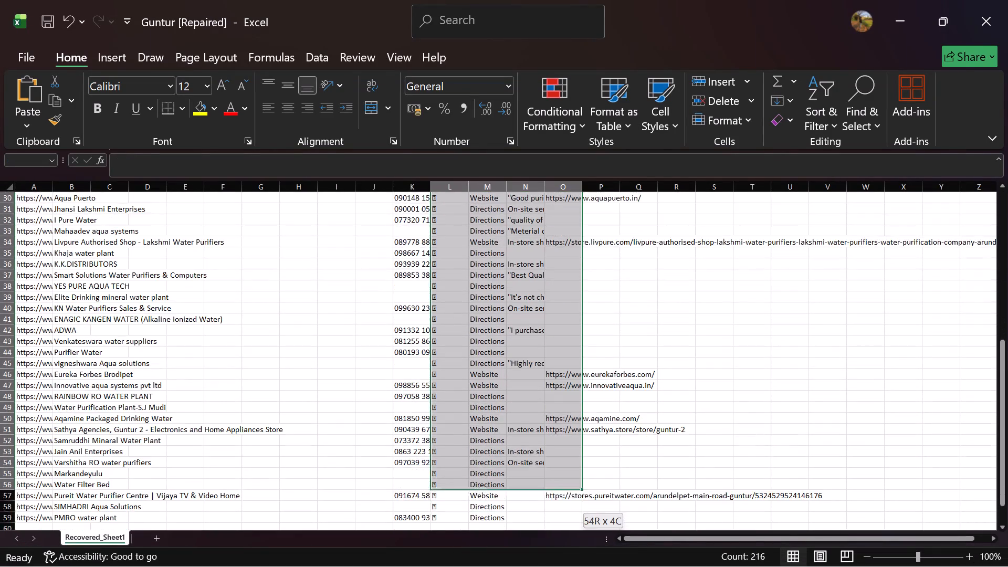
left_click_drag(558, 566, 522, 566)
key("Delete")
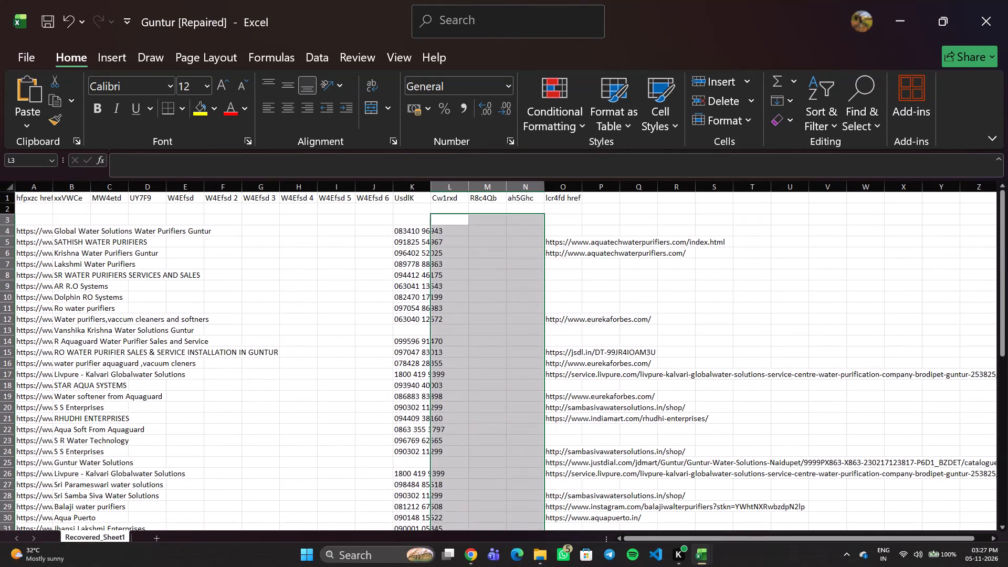
Copy Guntur range A3:V60 and close the workbook, saving it over the existing Guntur file.
left_click_drag(36, 219, 687, 566)
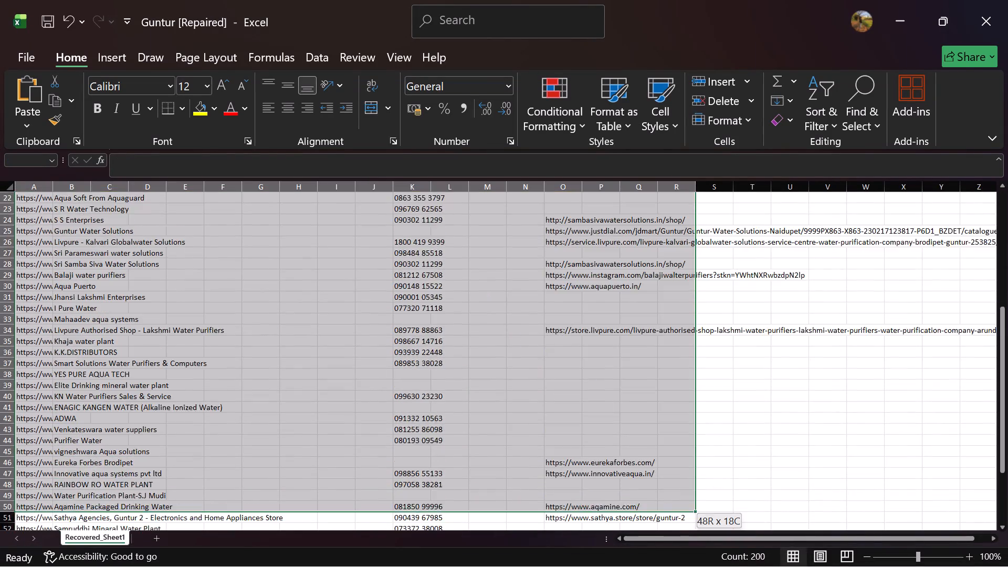
left_click_drag(687, 566, 811, 566)
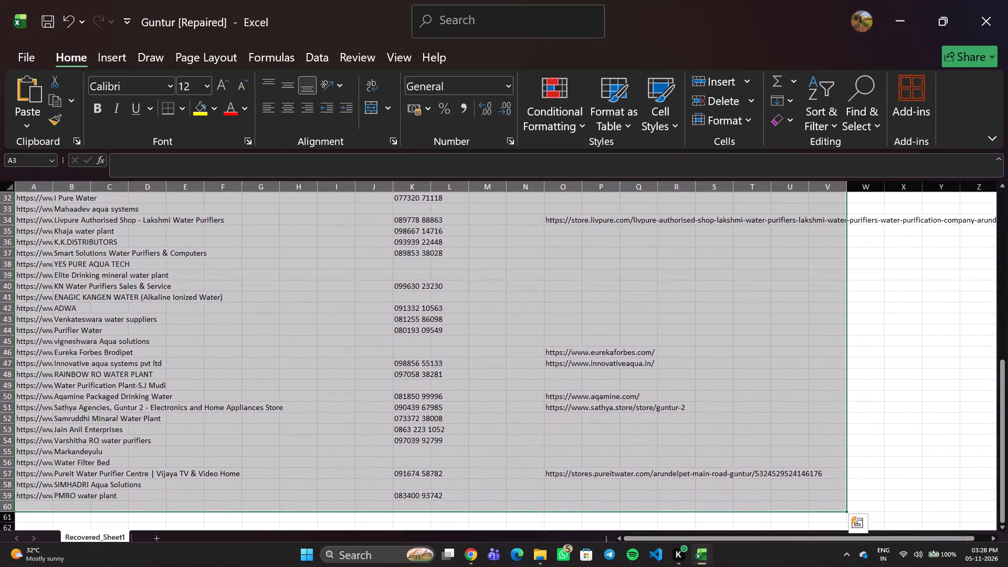
key("ctrl+c")
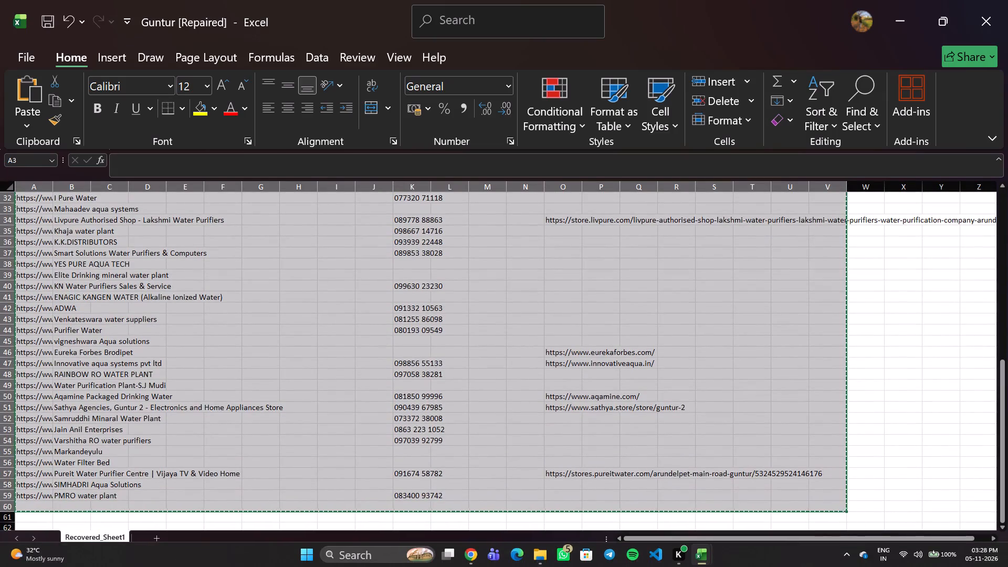
left_click(1007, 0)
key("Return")
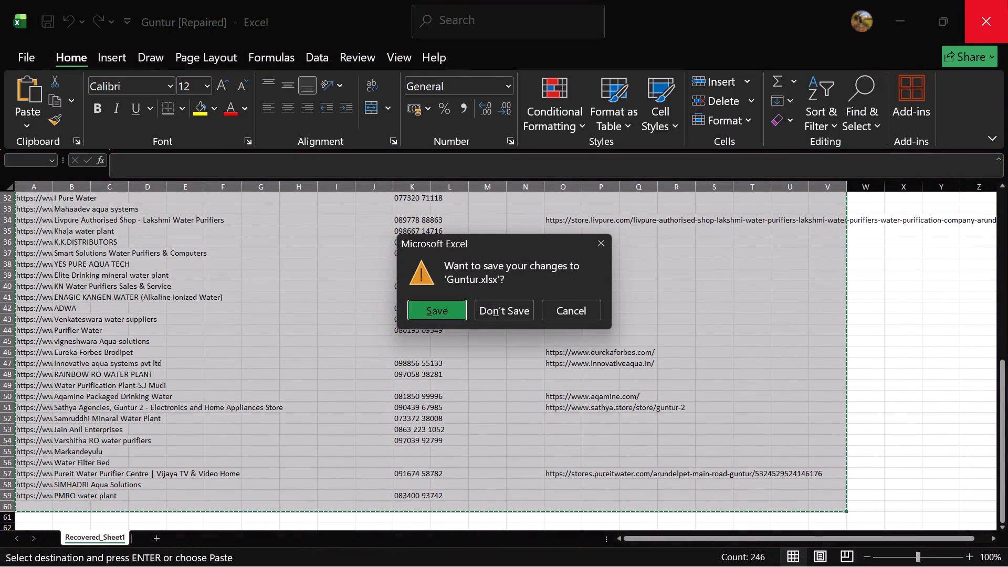
key("Return")
key("Left")
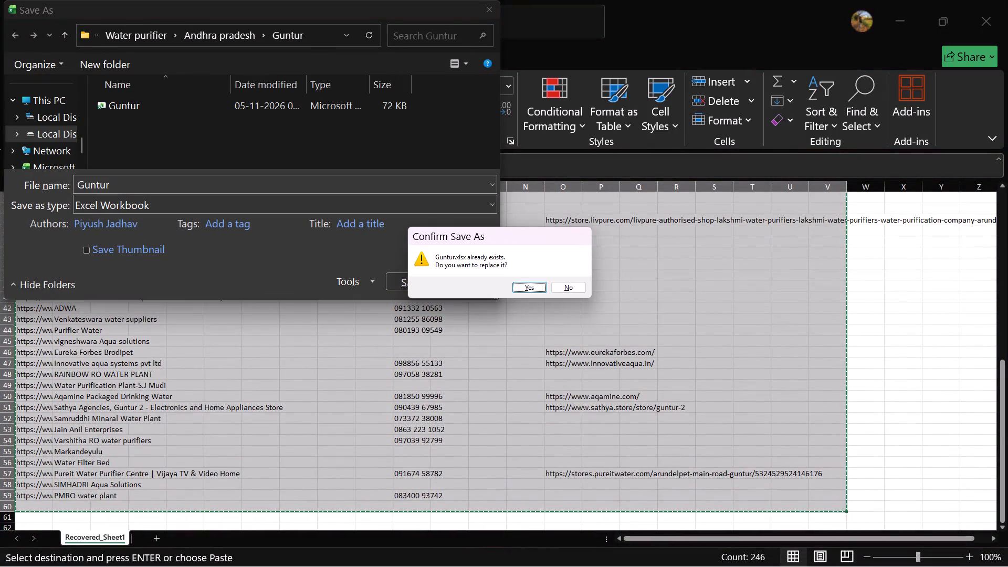
key("Return")
key("Return")
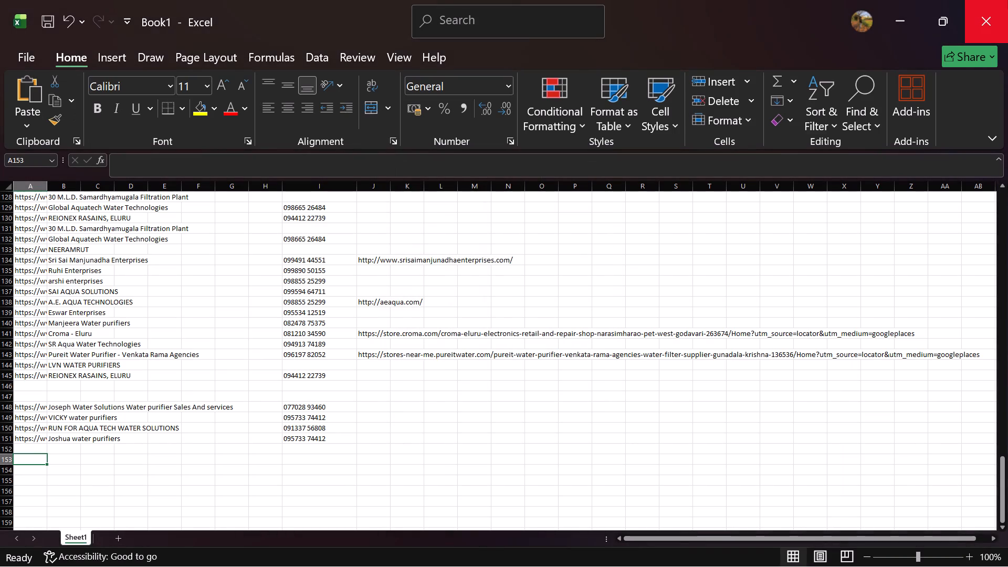
Paste the Guntur data into Book1 at cell A153.
key("ctrl+v")
Move the Guntur phone numbers in K154:K210 of Book1 to column I, aligned with the earlier cities' numbers.
scroll(740, 280, "down", 4)
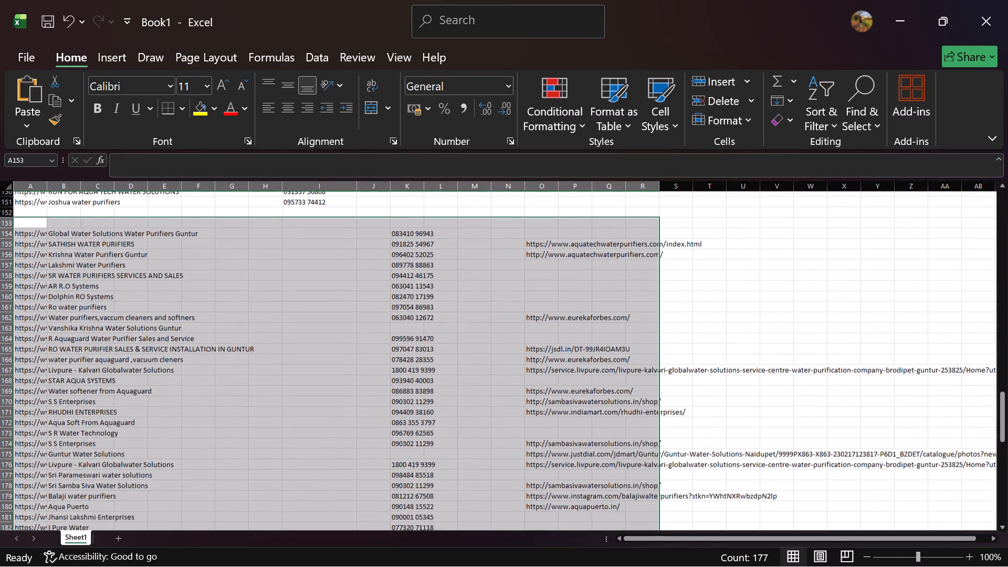
scroll(425, 225, "up", 1)
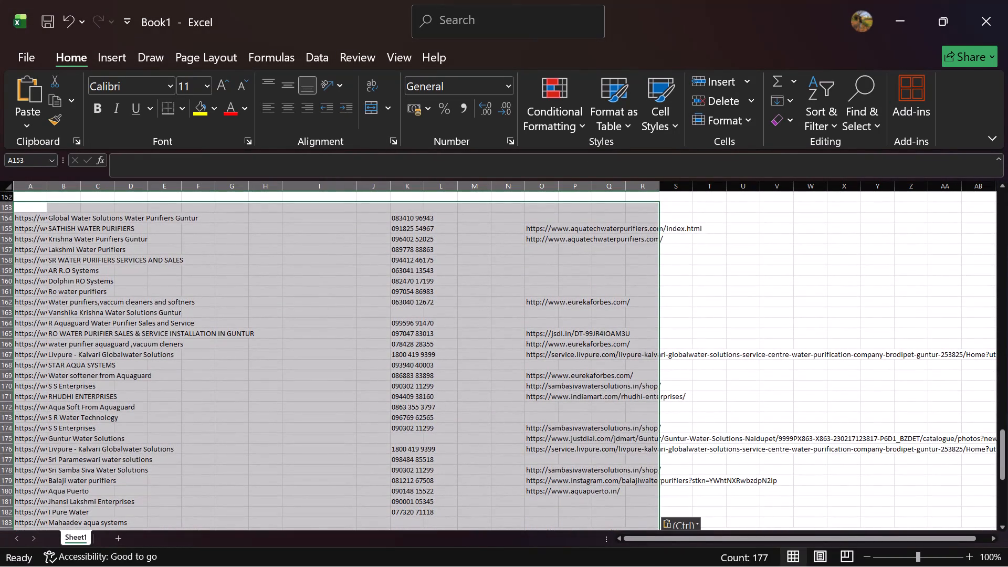
left_click_drag(413, 216, 409, 566)
scroll(456, 424, "up", 4)
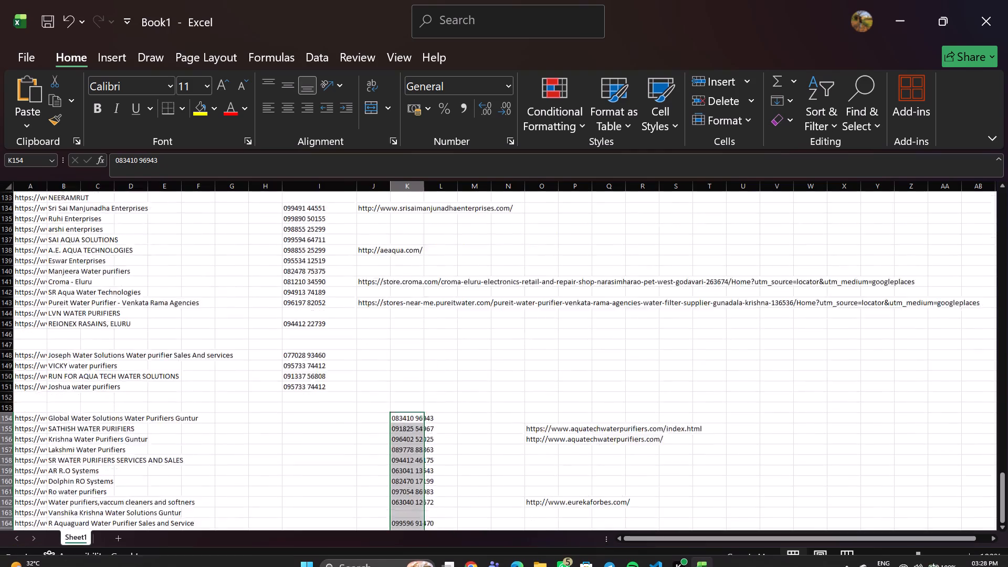
scroll(456, 424, "down", 2)
left_click_drag(402, 434, 344, 441)
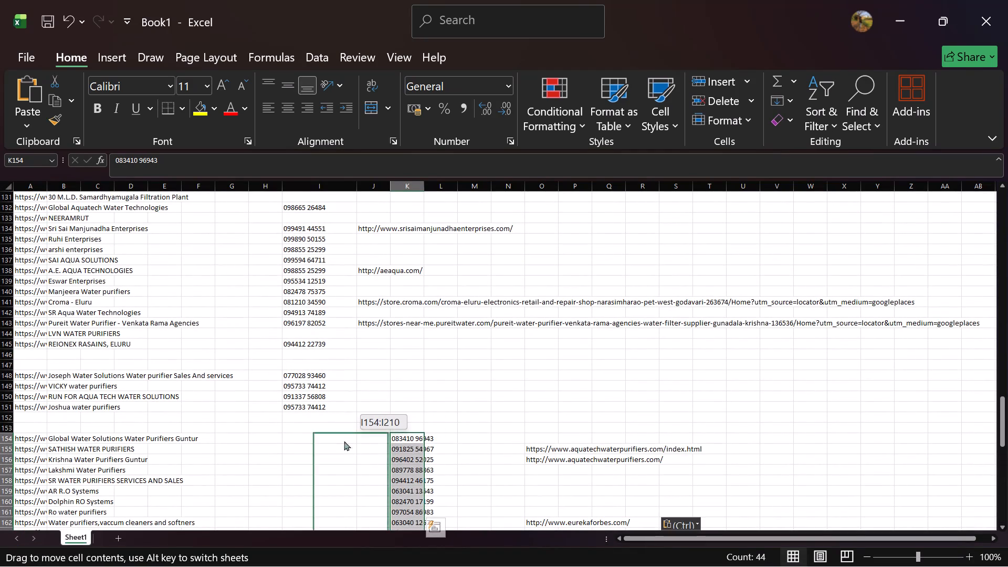
left_click_drag(344, 441, 313, 440)
Move the Guntur websites in O155:W210 so they start at J155, and select cell A211 below the data.
left_click_drag(534, 447, 539, 451)
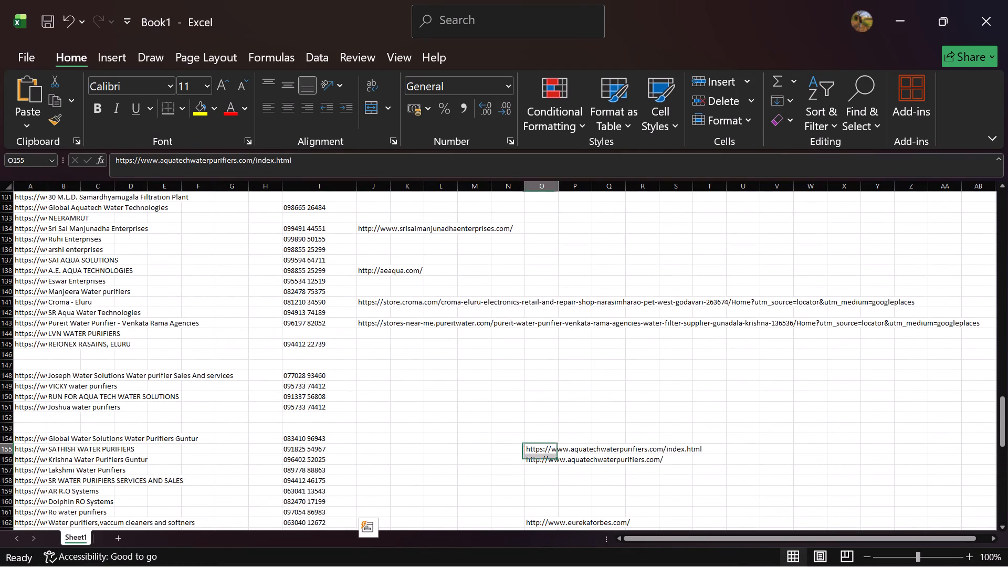
left_click_drag(539, 451, 813, 566)
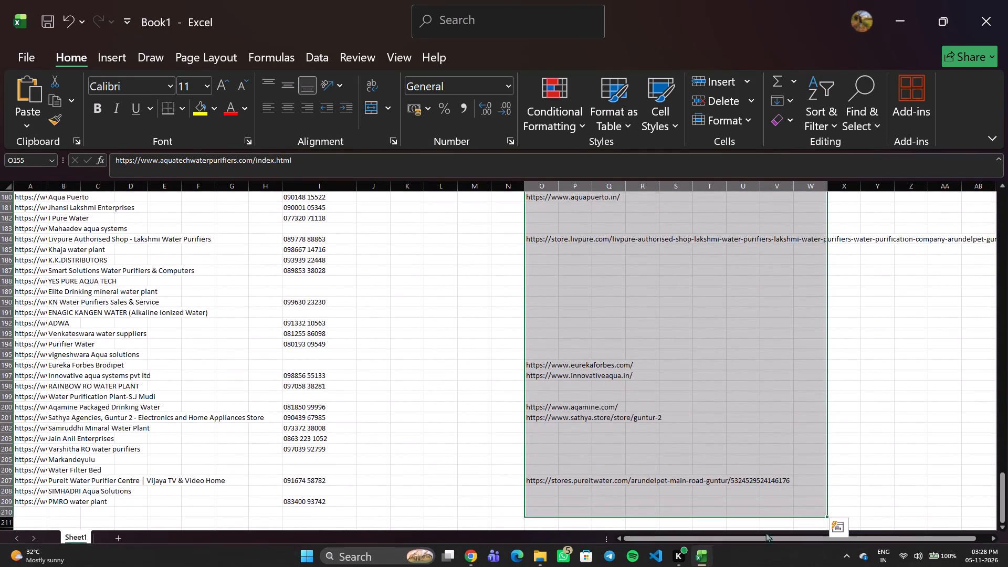
scroll(689, 468, "up", 3)
scroll(689, 468, "down", 1)
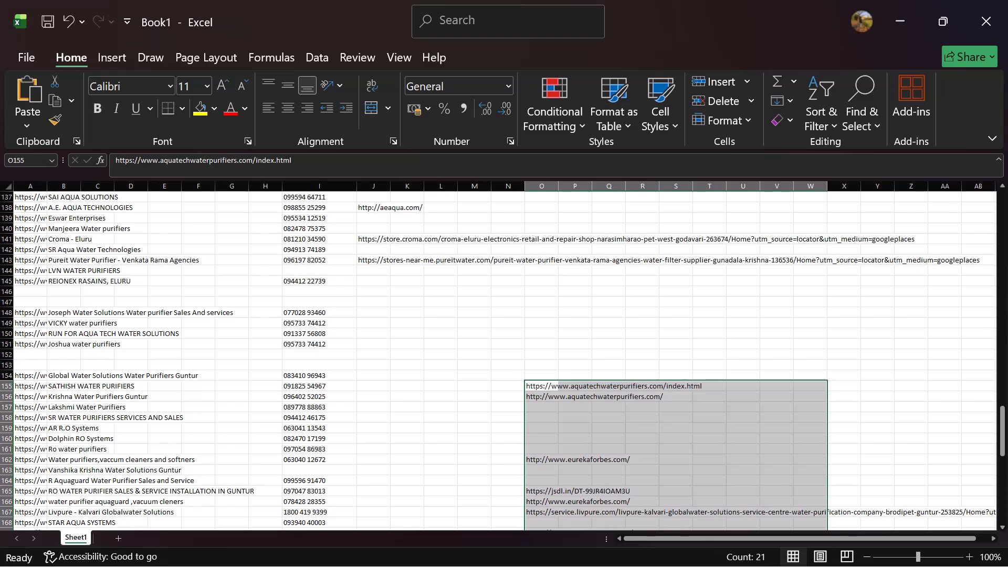
left_click_drag(564, 379, 414, 386)
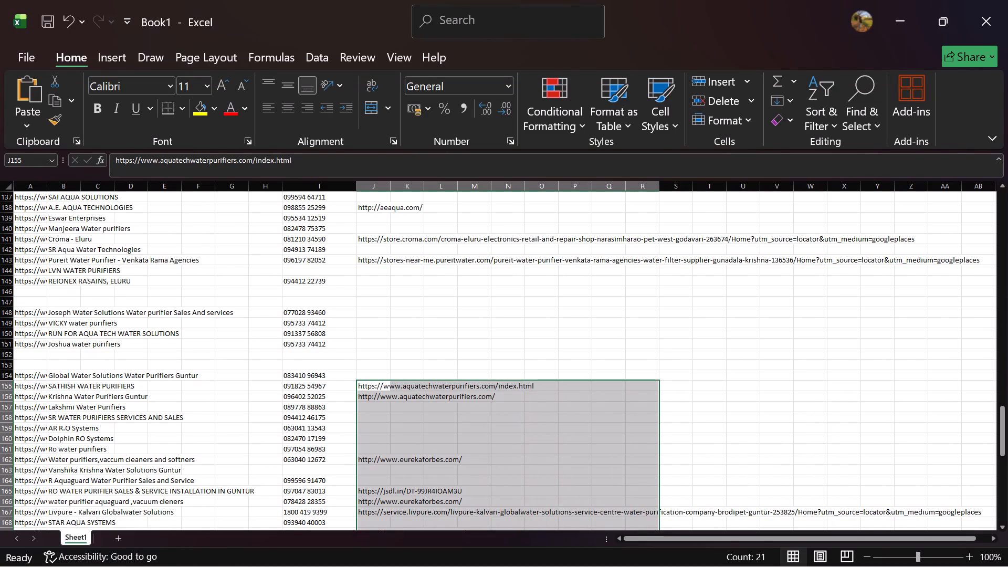
left_click(434, 330)
scroll(434, 330, "down", 8)
left_click(31, 351)
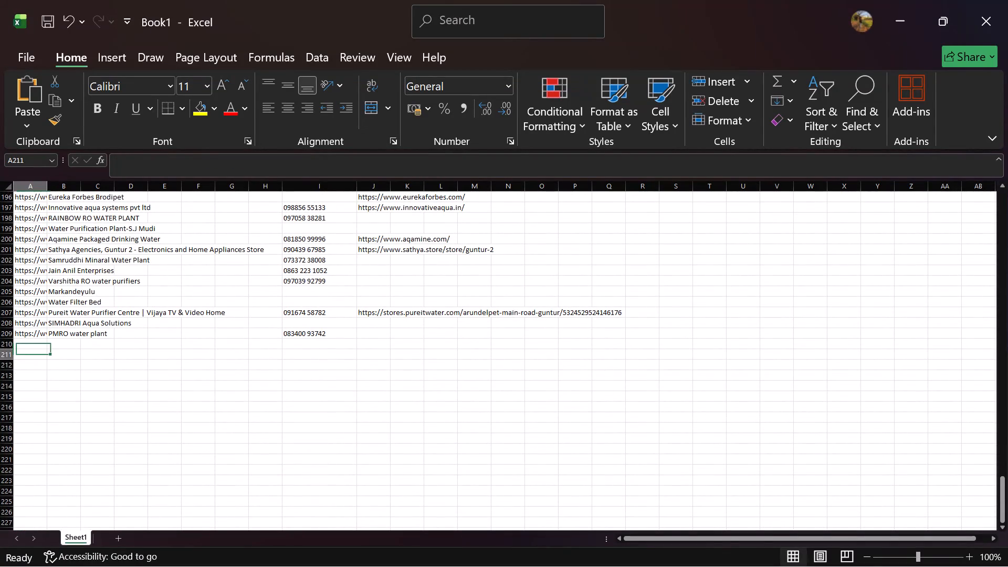
Open the Hindupur workbook from its Andhra pradesh city folder in File Explorer, recovering its content and enabling editing.
key("alt+Tab")
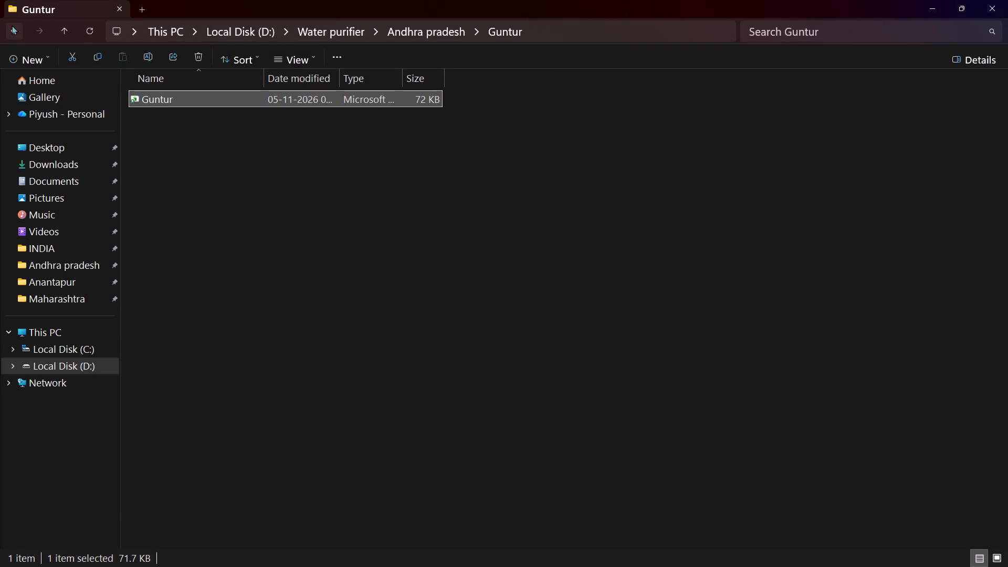
left_click(12, 25)
double_click(204, 253)
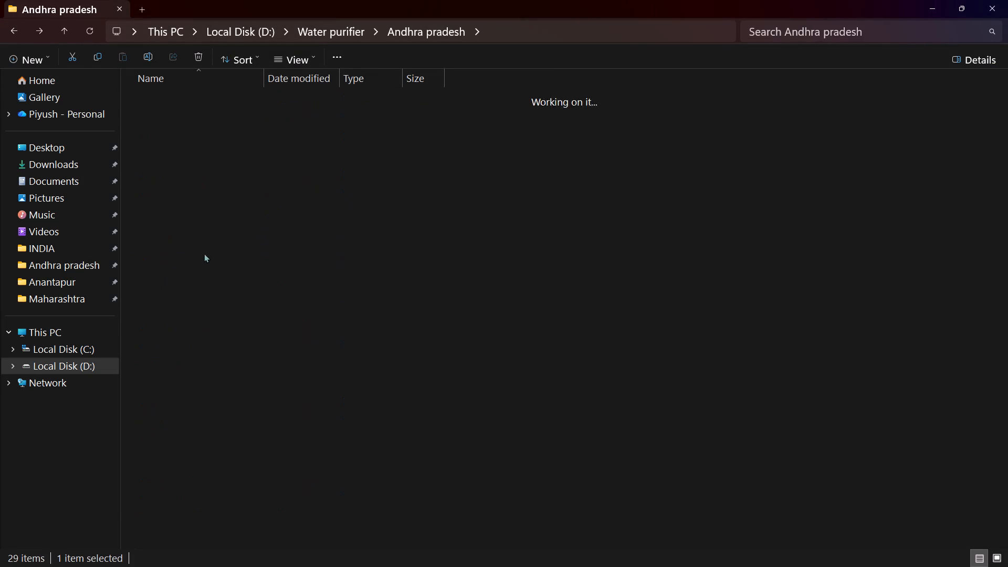
left_click(226, 106)
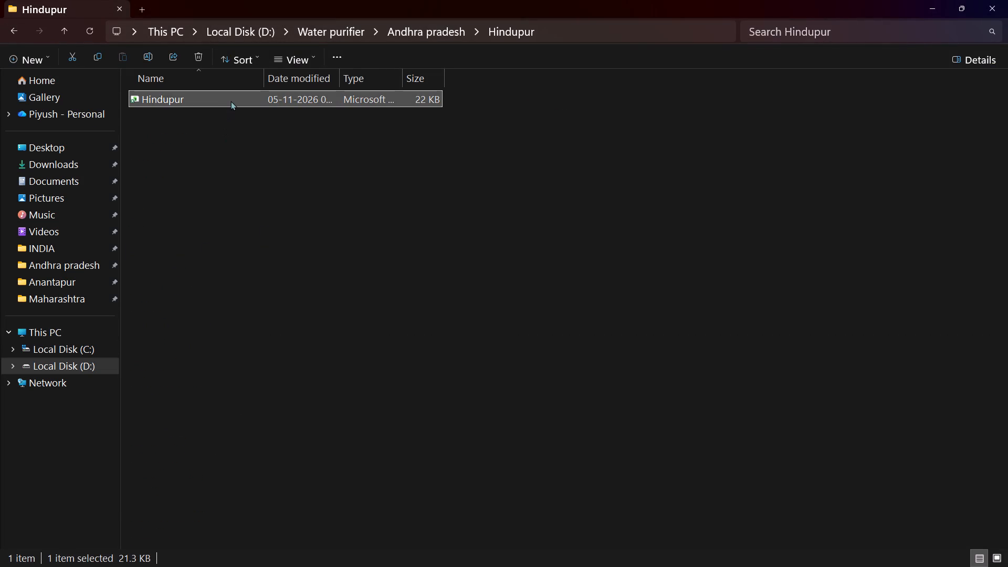
double_click(230, 101)
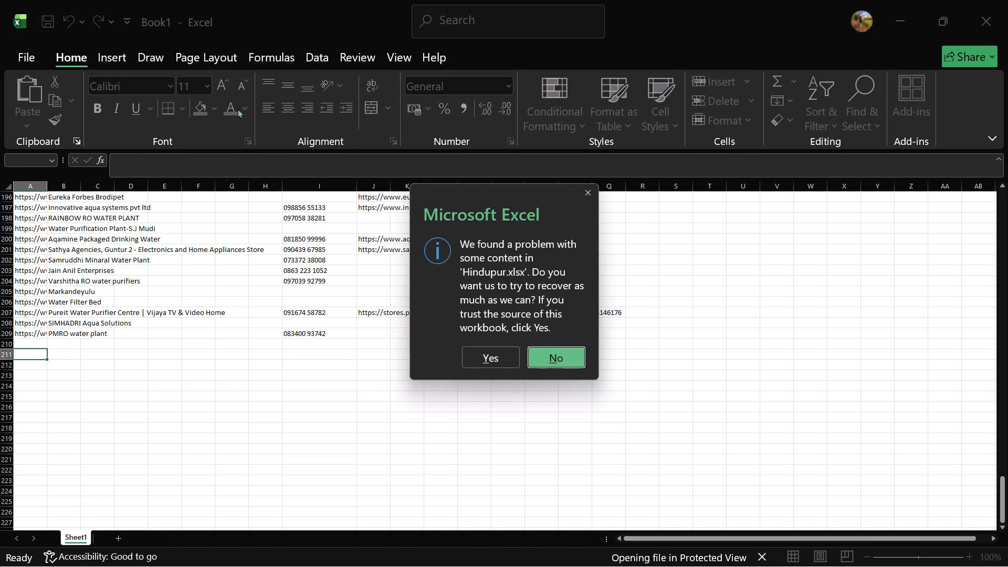
left_click(506, 355)
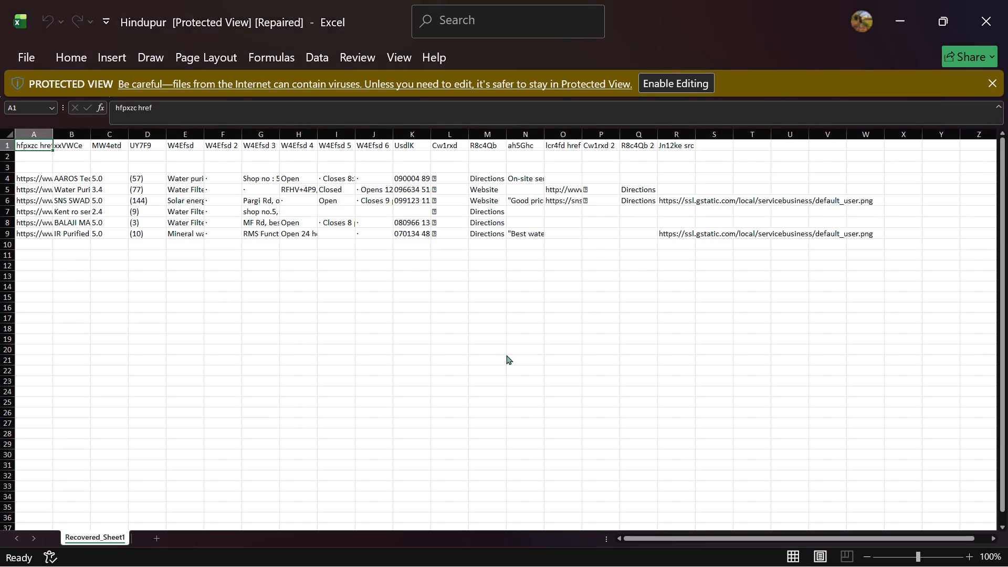
left_click(675, 79)
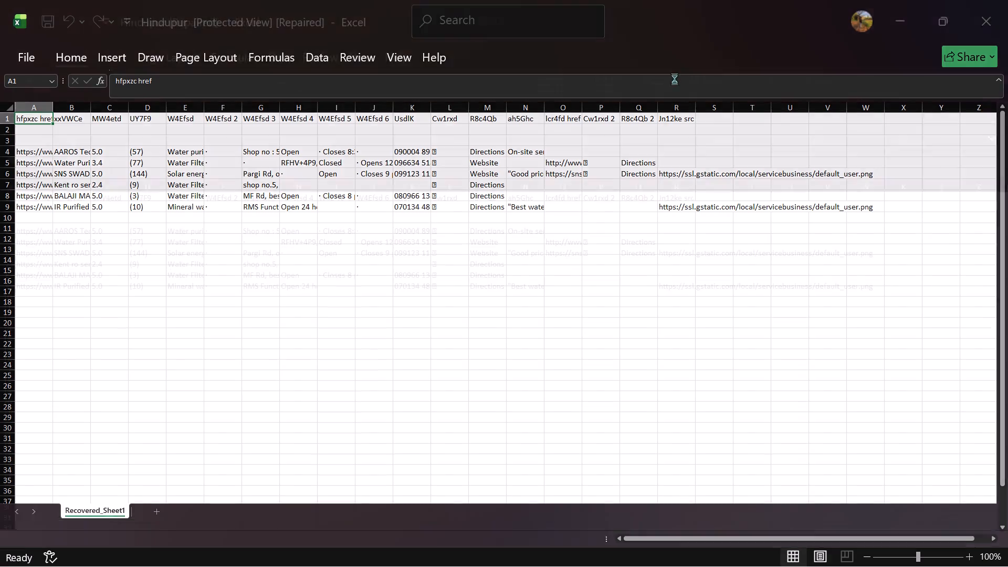
key("Return")
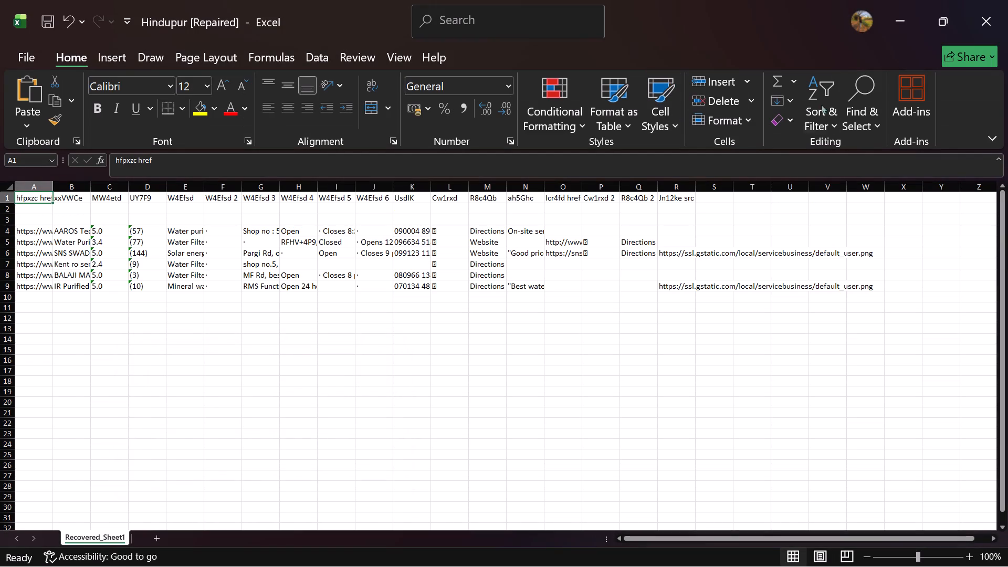
Clear the unneeded data in range P1:X13 of the Hindupur sheet.
left_click_drag(599, 196, 896, 327)
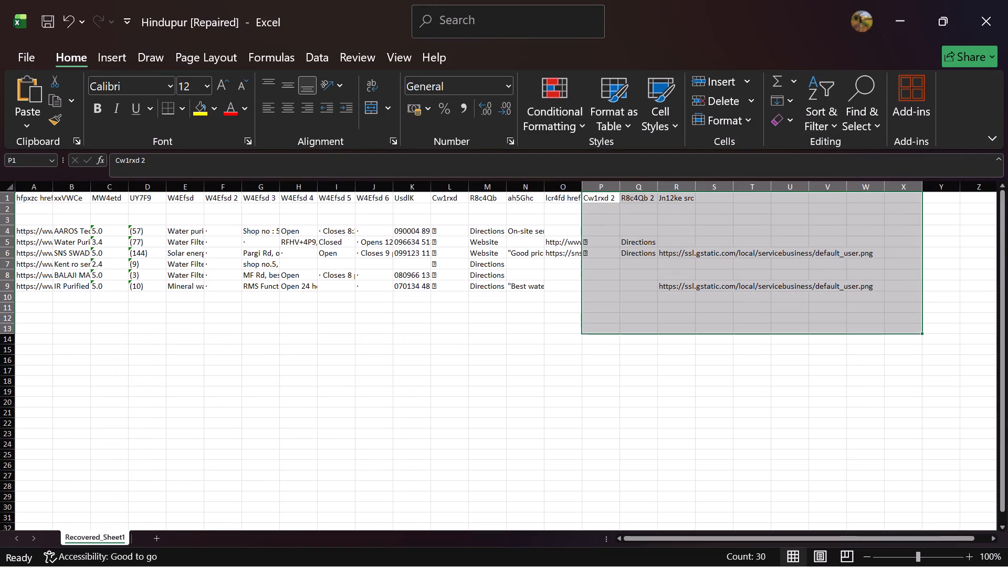
key("Delete")
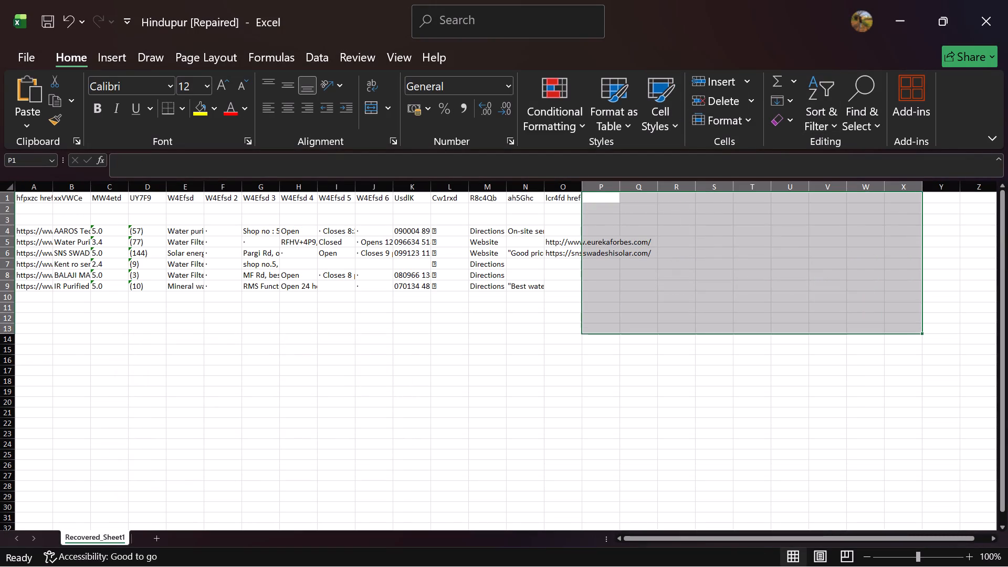
Clear the Hindupur data in C4:J12 and L4:N12, keeping links, names, phone numbers and websites.
left_click_drag(99, 229, 383, 316)
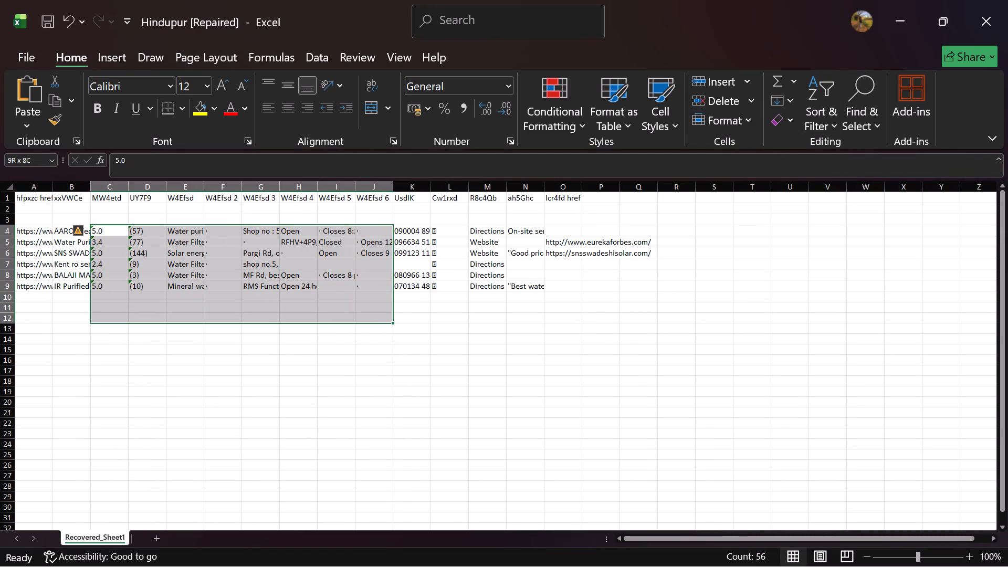
left_click_drag(383, 316, 382, 316)
key("Delete")
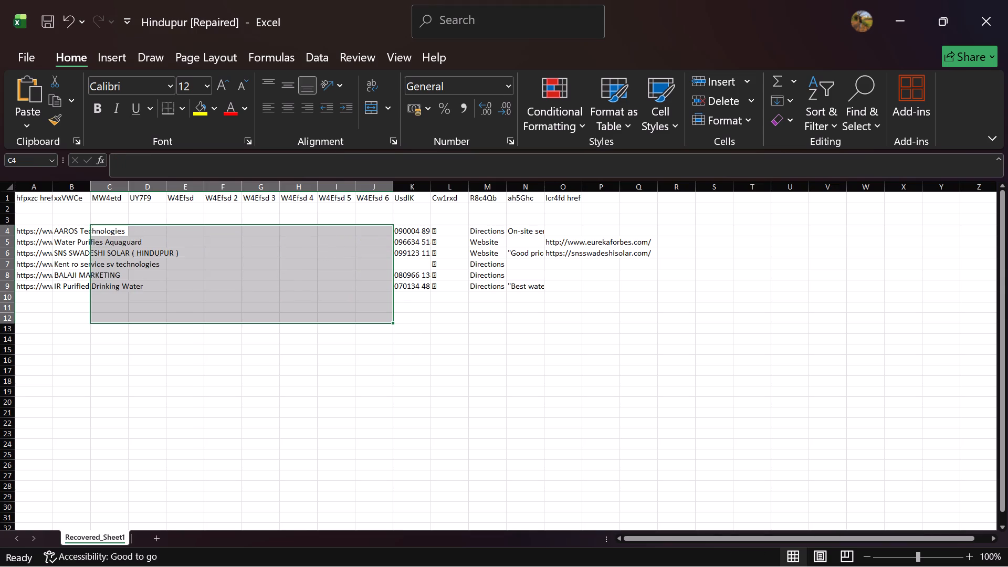
left_click_drag(448, 228, 537, 318)
key("Delete")
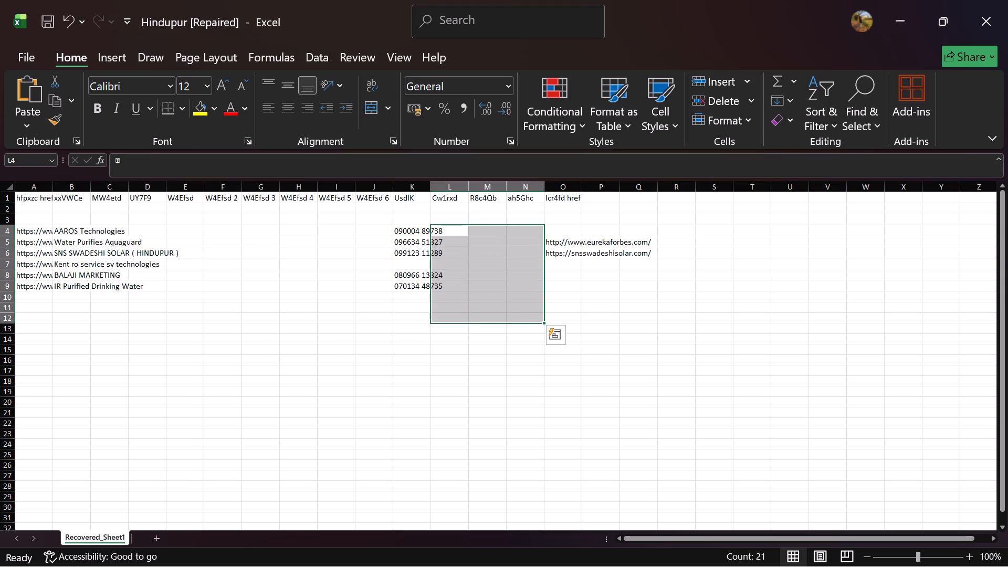
Copy Hindupur range A3:R11 and close the workbook, saving it over the existing Hindupur file.
left_click_drag(35, 218, 85, 238)
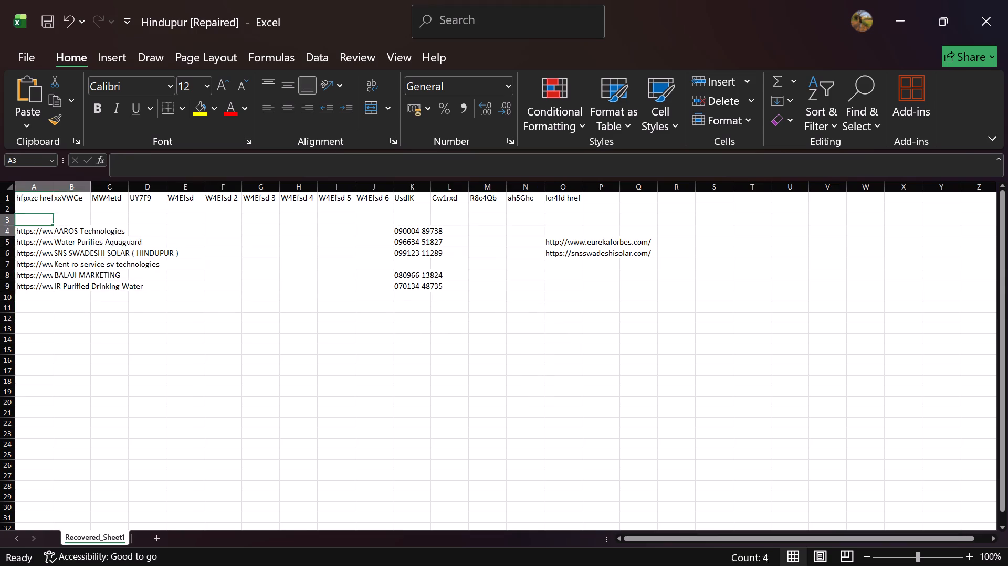
left_click_drag(85, 238, 614, 301)
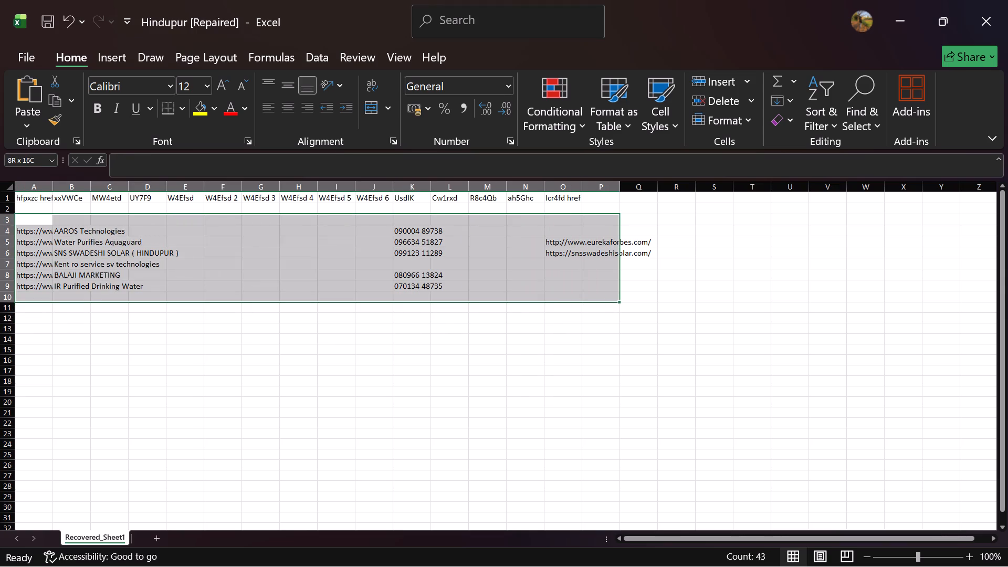
left_click_drag(614, 301, 669, 303)
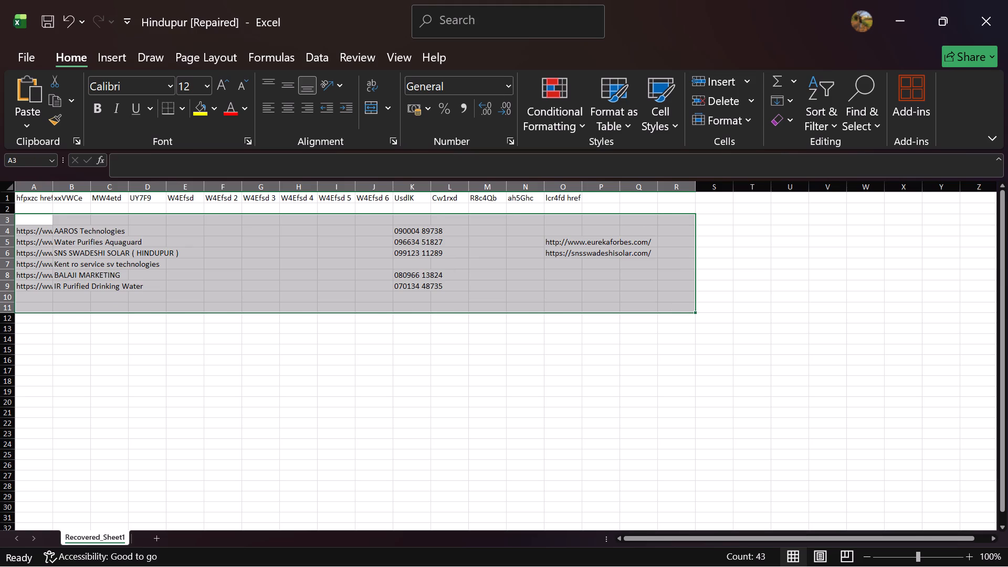
key("ctrl+c")
left_click(1007, 0)
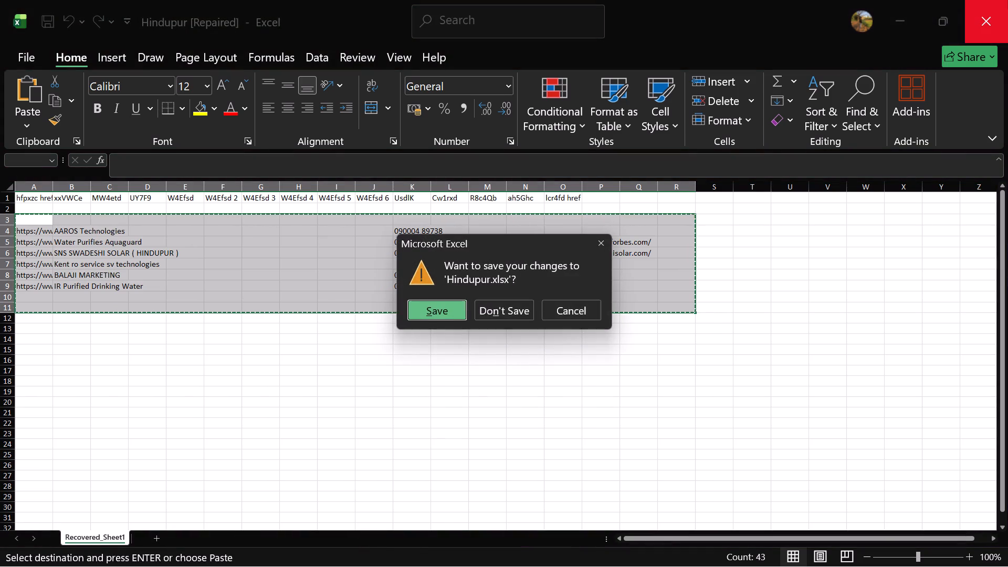
key("Return")
key("Return")
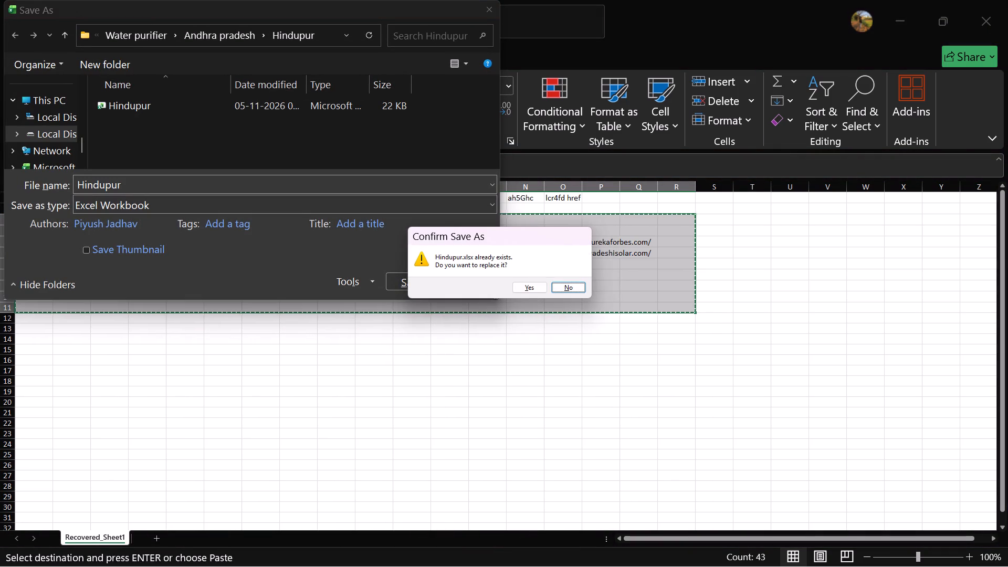
key("Left")
key("Return")
key("Return")
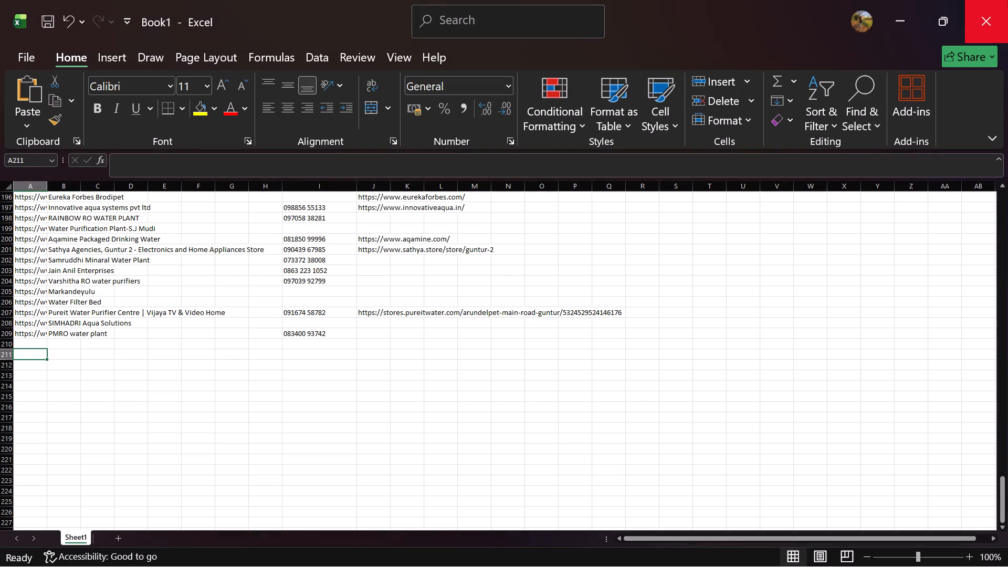
Paste the Hindupur data into Book1 at cell A211.
key("ctrl+v")
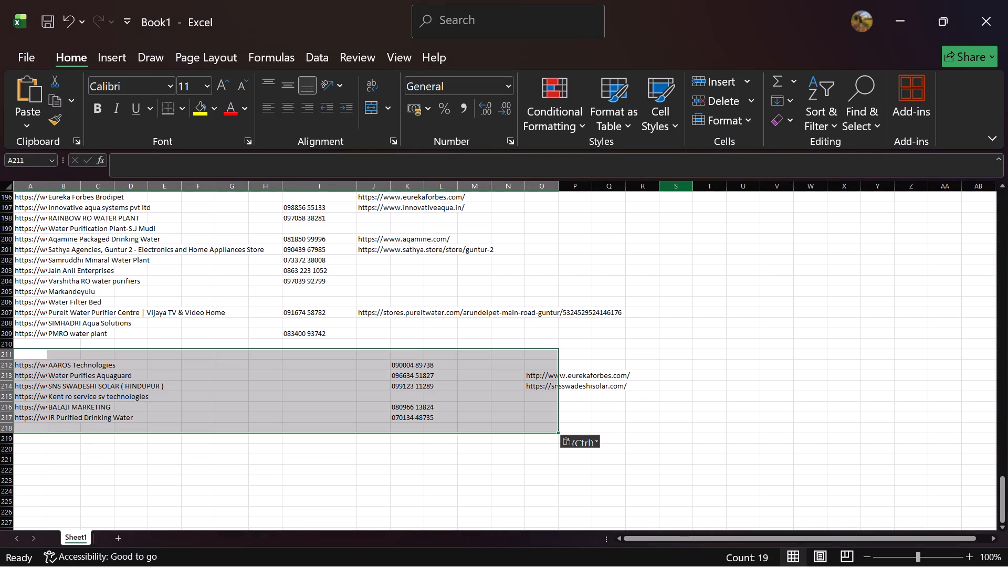
Move the Hindupur phone numbers in K212:K217 to column I.
left_click_drag(414, 361, 420, 418)
left_click_drag(414, 421, 335, 419)
Move the Hindupur websites in O213:Q214 so they start at J213, and select cell A219 below the data.
left_click_drag(534, 373, 576, 382)
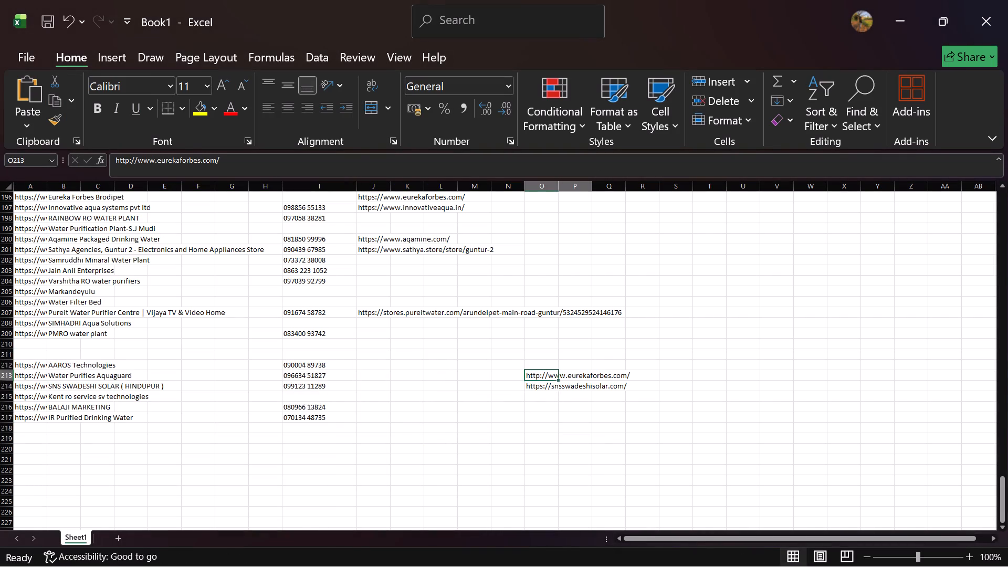
left_click_drag(576, 382, 612, 385)
left_click_drag(597, 391, 464, 387)
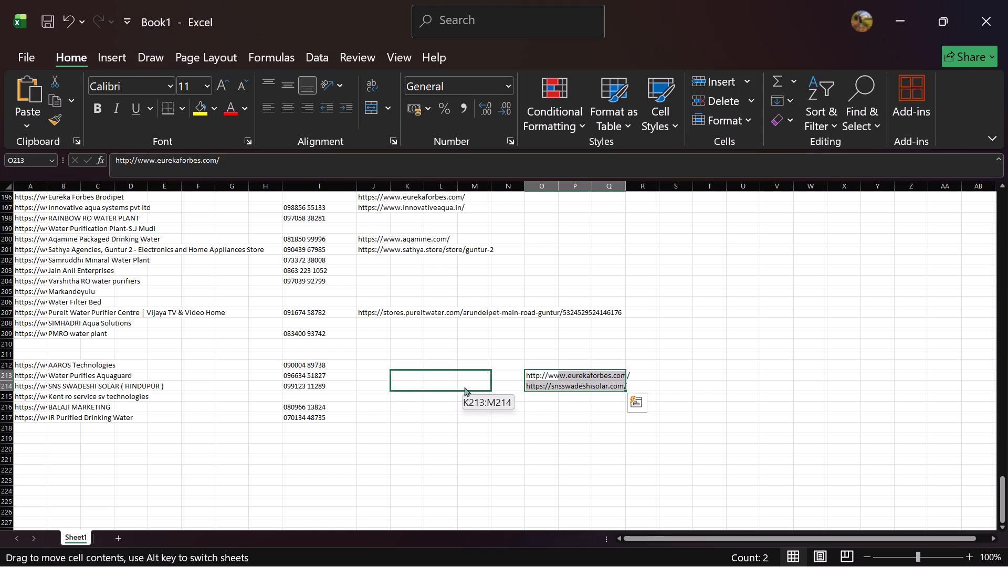
left_click_drag(464, 387, 447, 385)
left_click(391, 449)
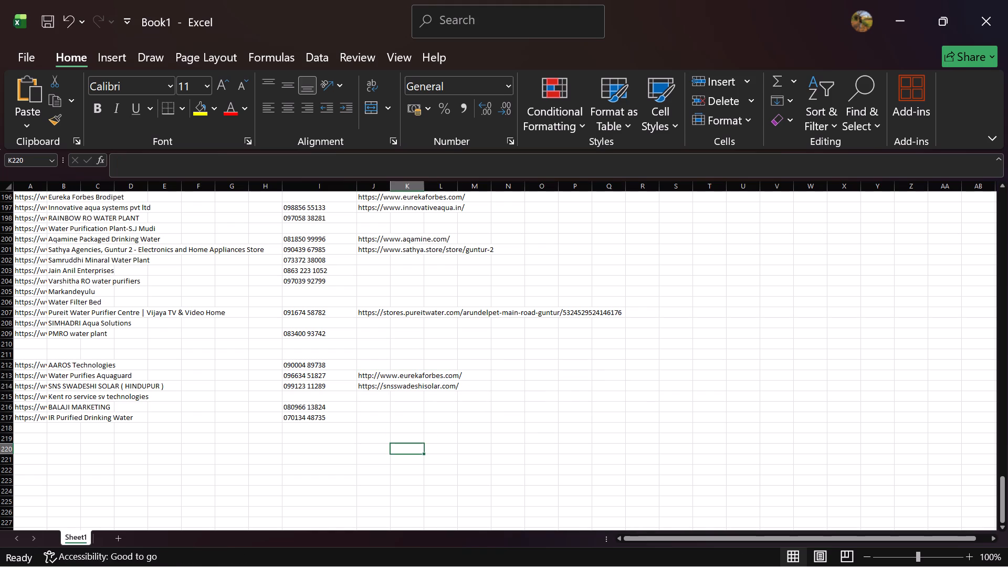
left_click(33, 442)
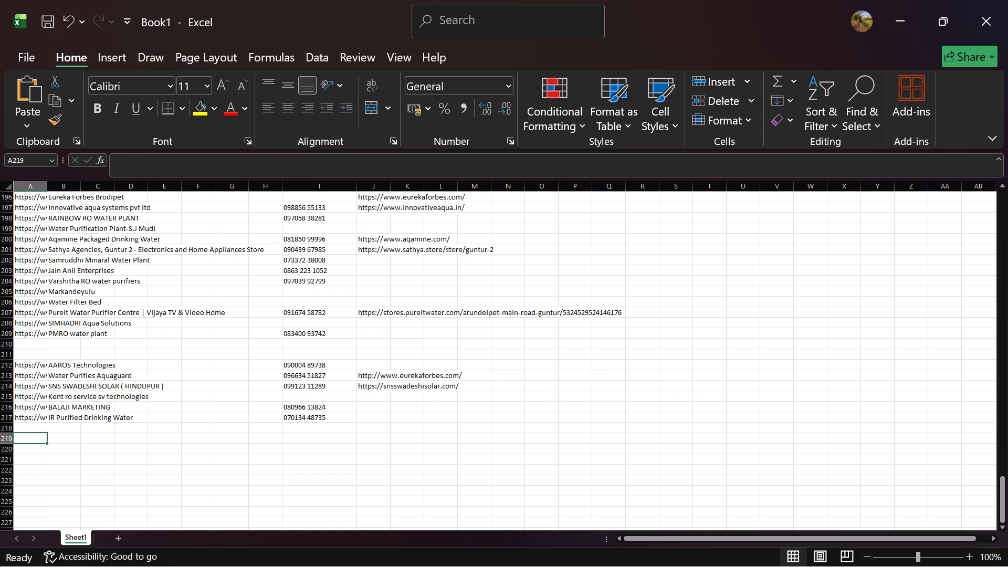
Open the Kadapa workbook from the Andhra pradesh folder, recovering its contents and enabling editing.
key("alt+Tab")
left_click(14, 29)
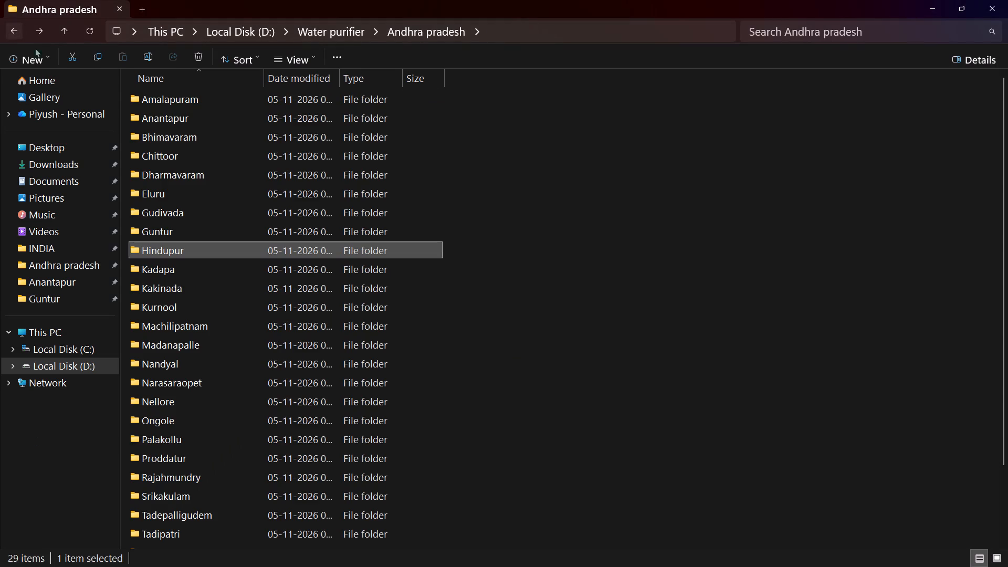
double_click(208, 269)
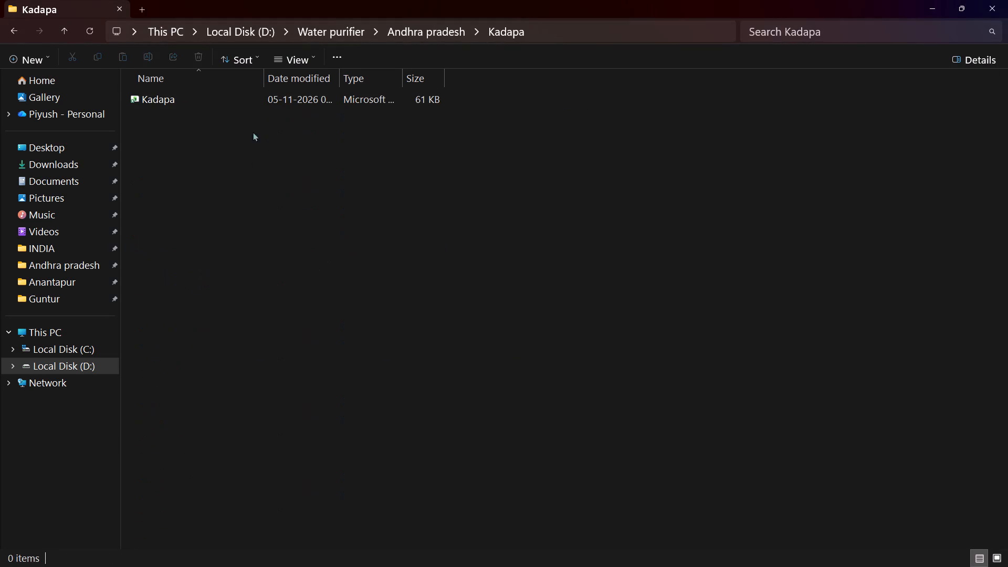
double_click(225, 96)
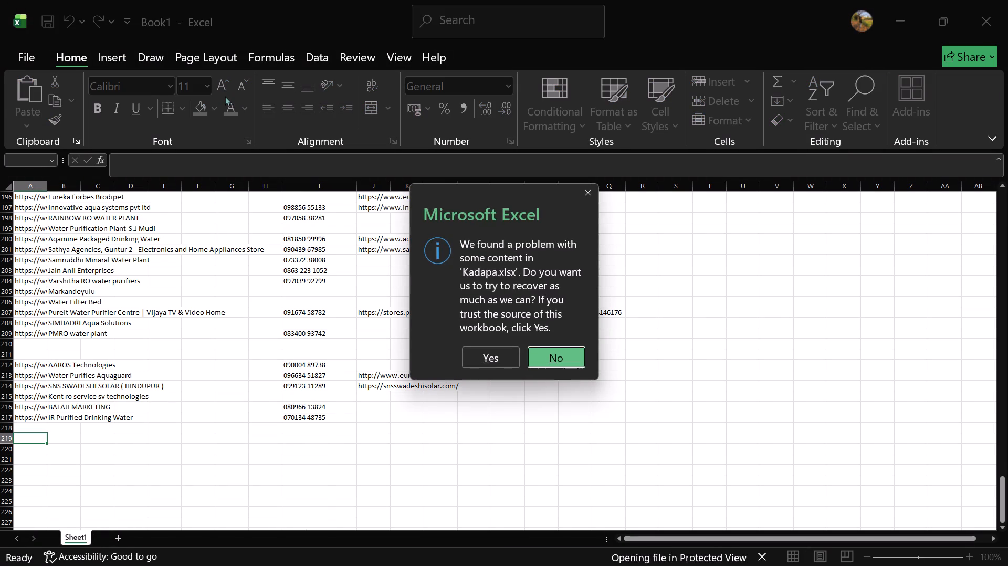
key("Left")
key("Return")
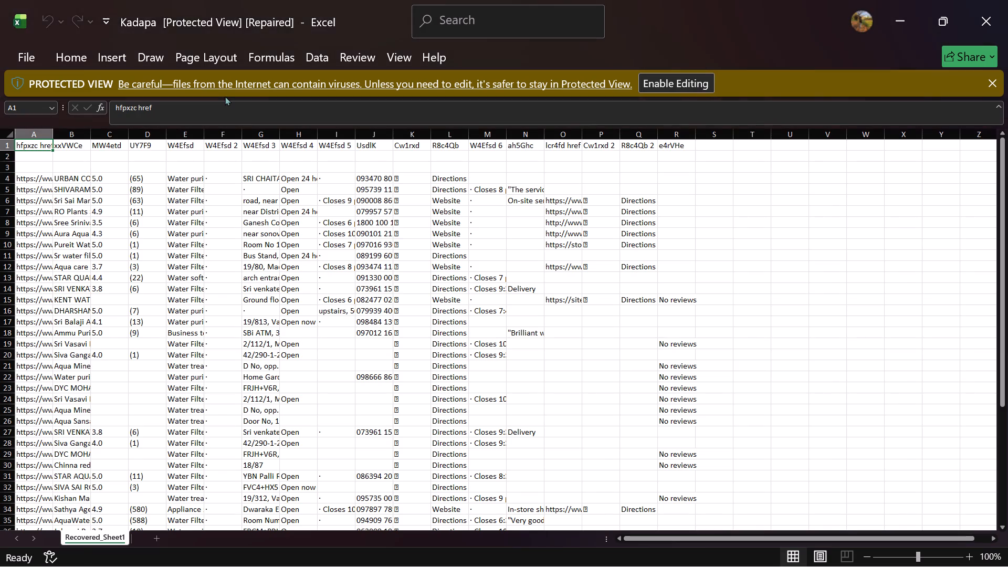
left_click(677, 76)
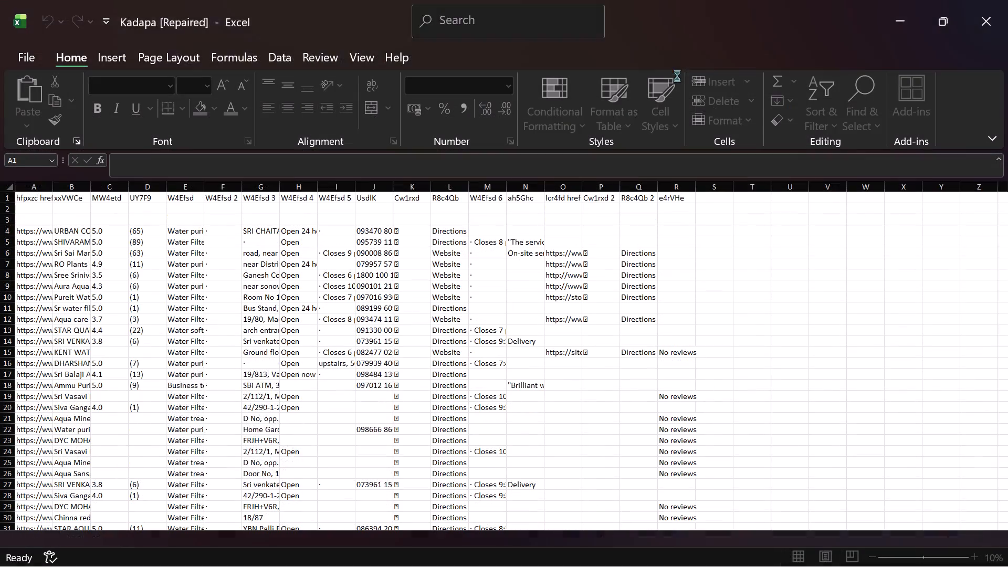
key("Return")
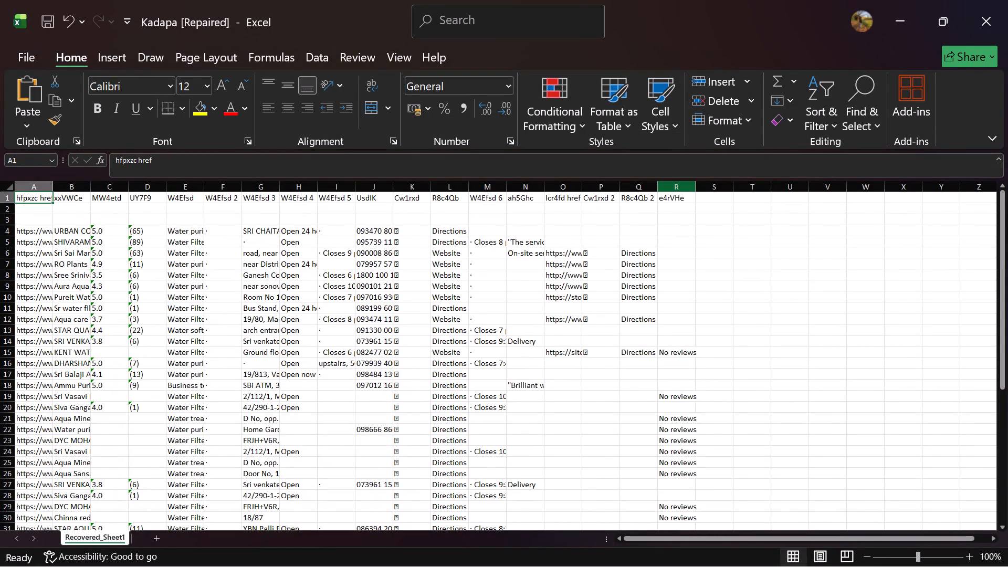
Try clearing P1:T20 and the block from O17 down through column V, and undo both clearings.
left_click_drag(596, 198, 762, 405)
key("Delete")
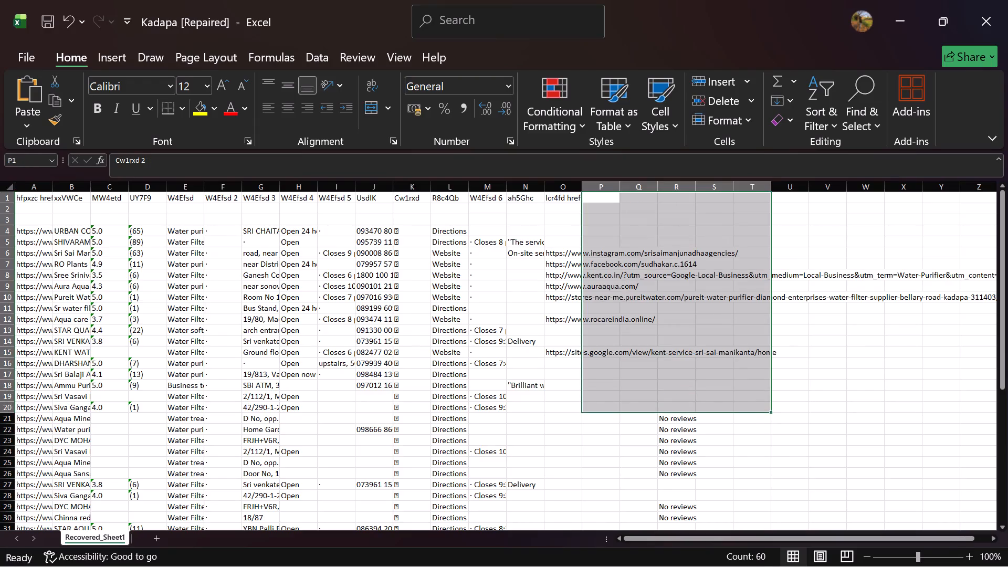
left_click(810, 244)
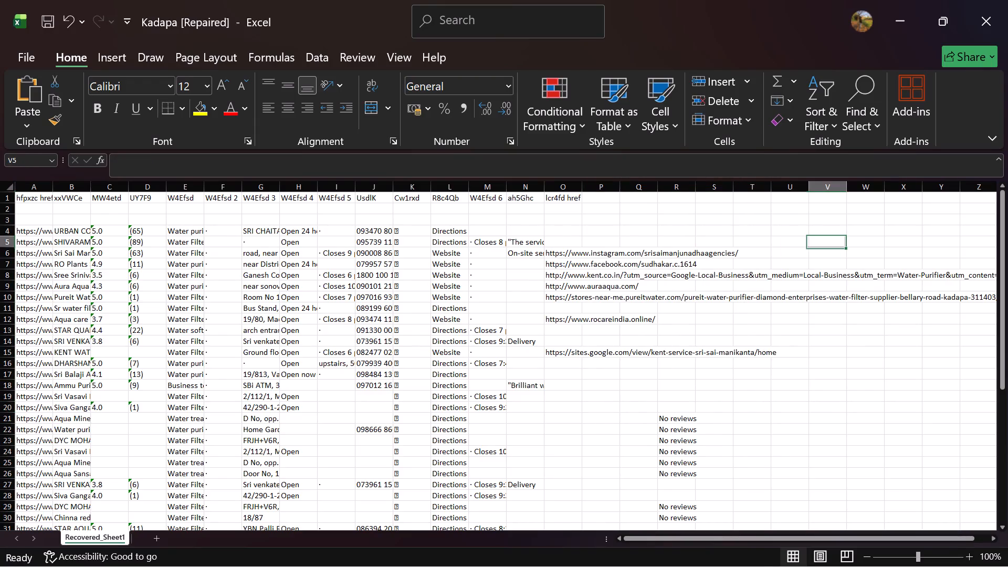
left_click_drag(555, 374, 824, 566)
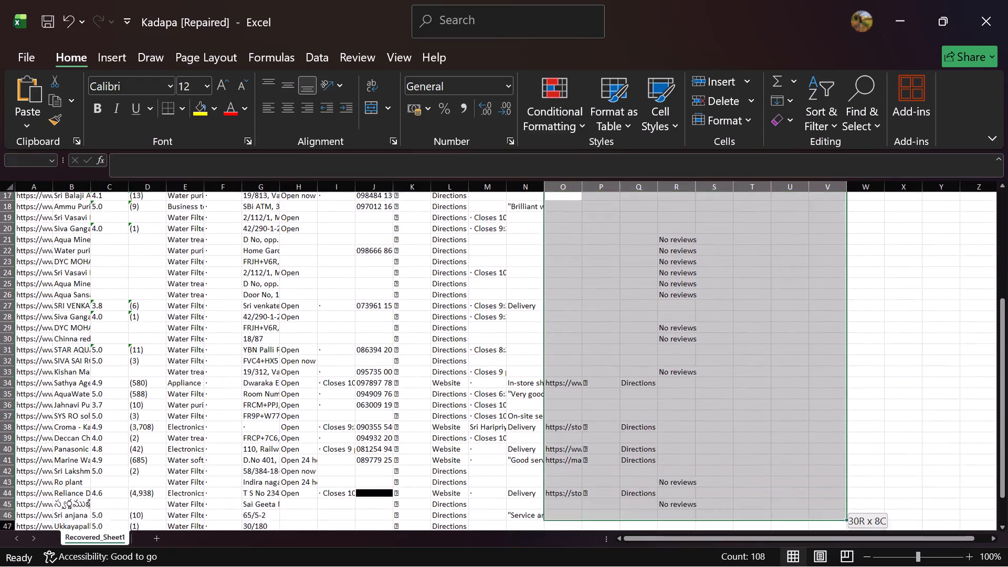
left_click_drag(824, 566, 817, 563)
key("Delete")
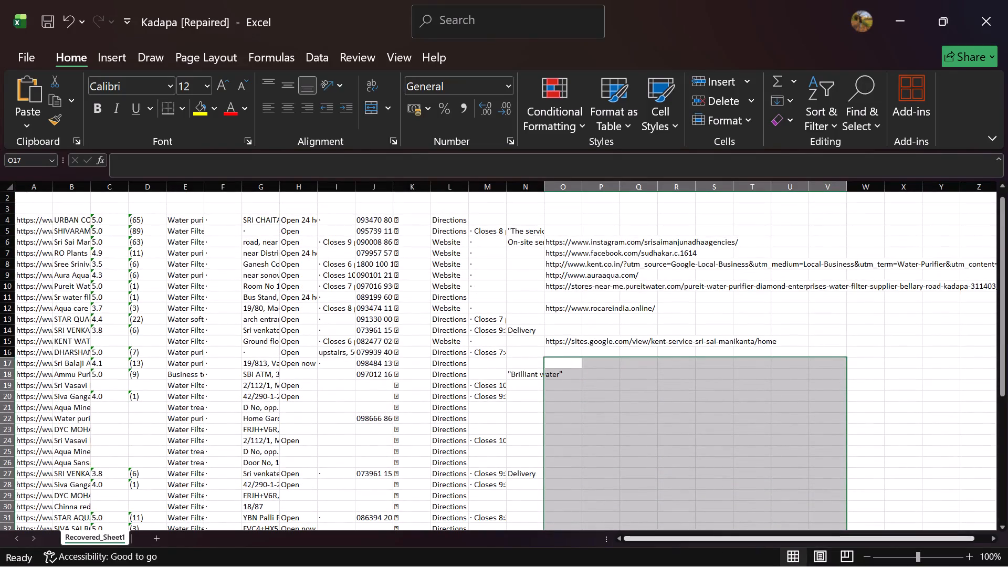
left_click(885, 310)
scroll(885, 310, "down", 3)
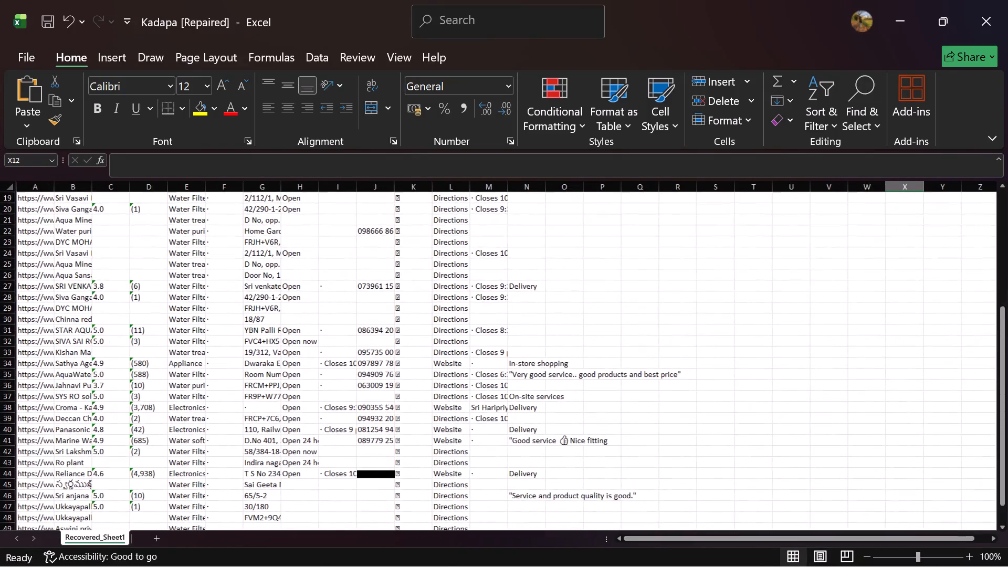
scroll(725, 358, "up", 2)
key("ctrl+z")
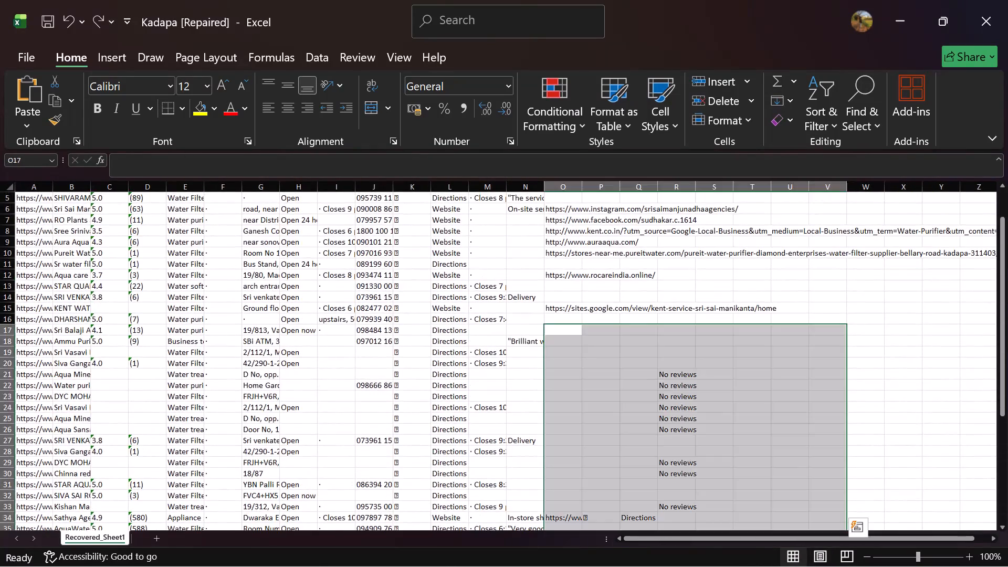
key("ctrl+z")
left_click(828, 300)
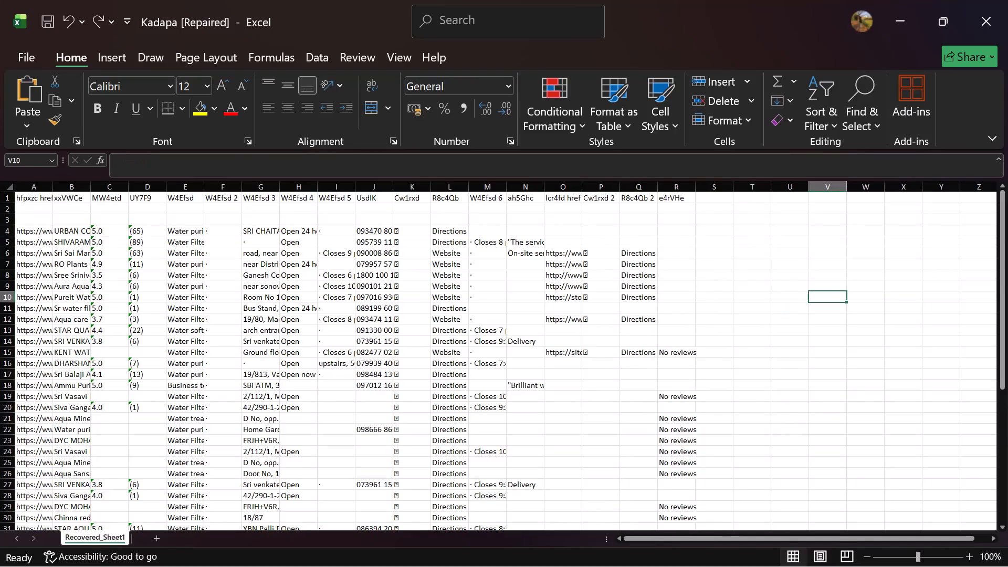
Clear the data in columns C to I, K to N and P to S of the Kadapa sheet.
left_click_drag(108, 199, 183, 248)
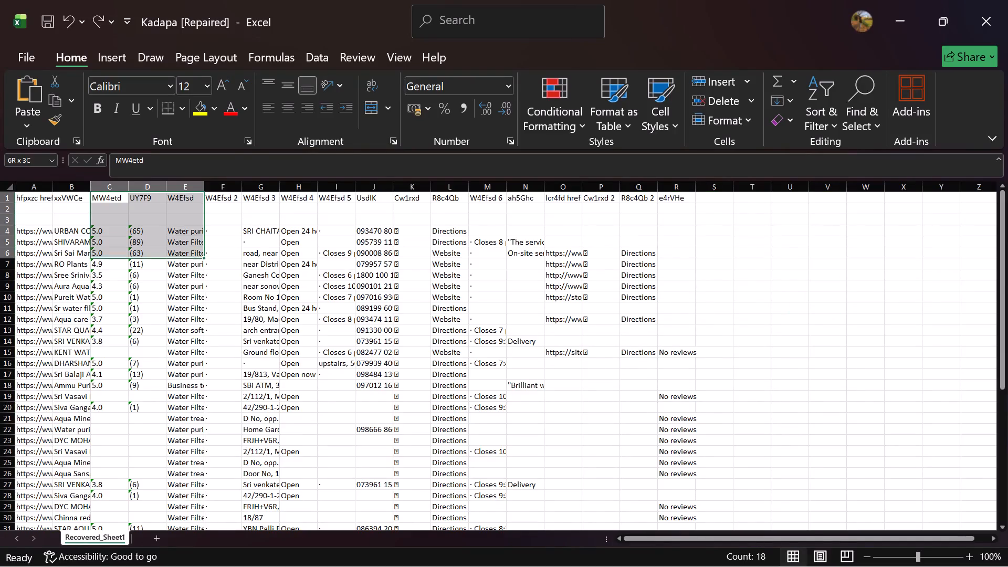
left_click_drag(183, 248, 345, 566)
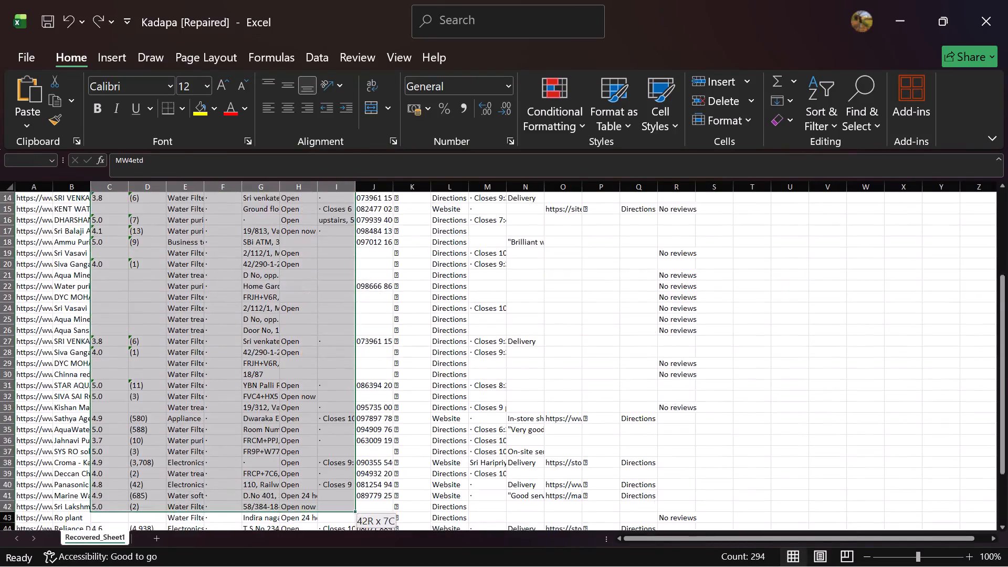
left_click_drag(345, 566, 348, 566)
key("Delete")
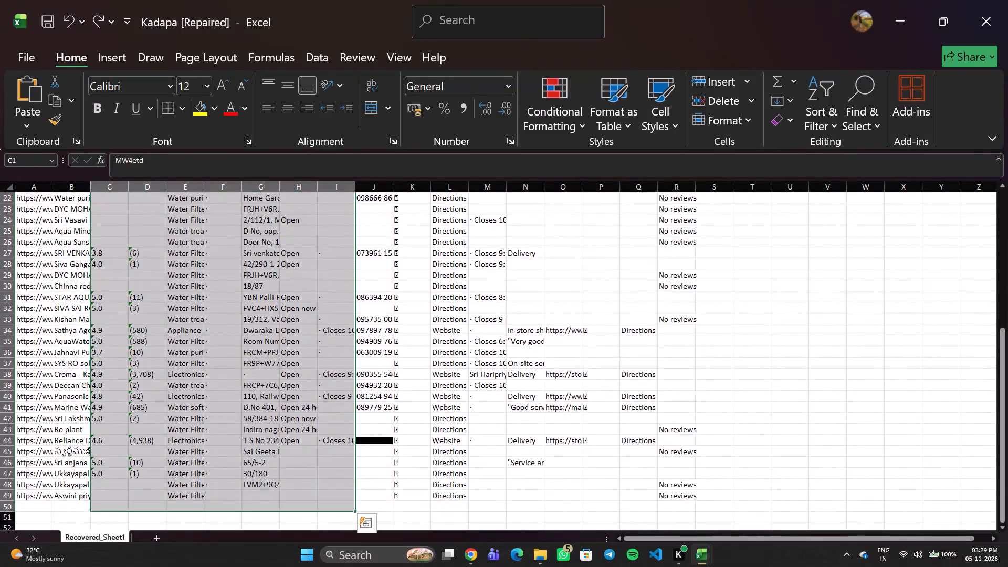
left_click_drag(405, 196, 542, 538)
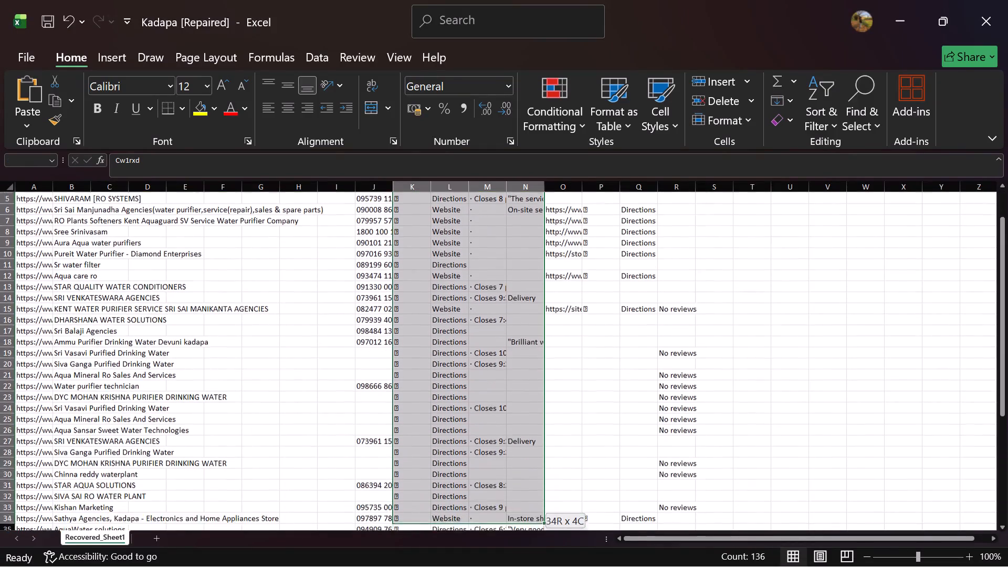
left_click_drag(542, 538, 542, 544)
key("Delete")
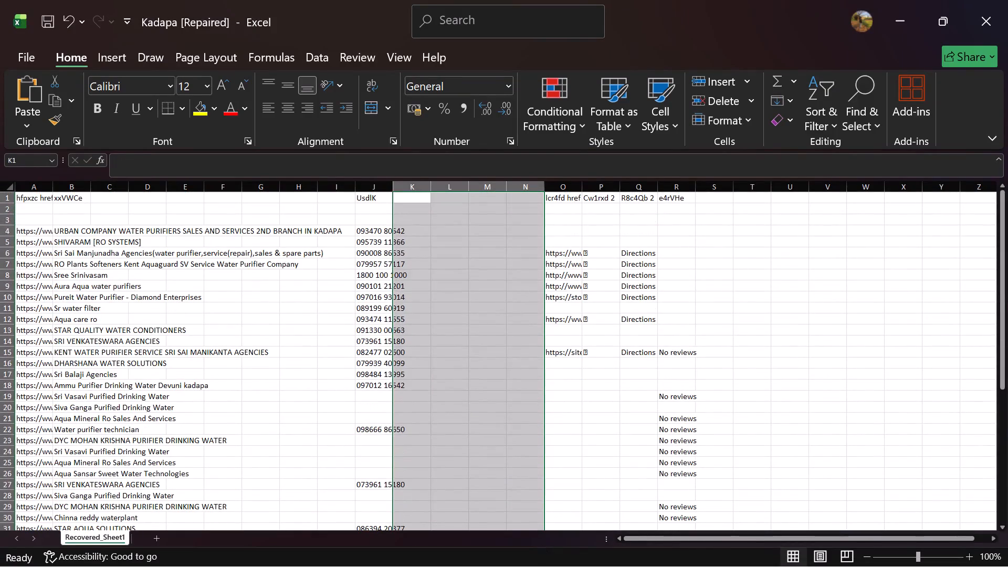
left_click_drag(591, 199, 718, 566)
key("Delete")
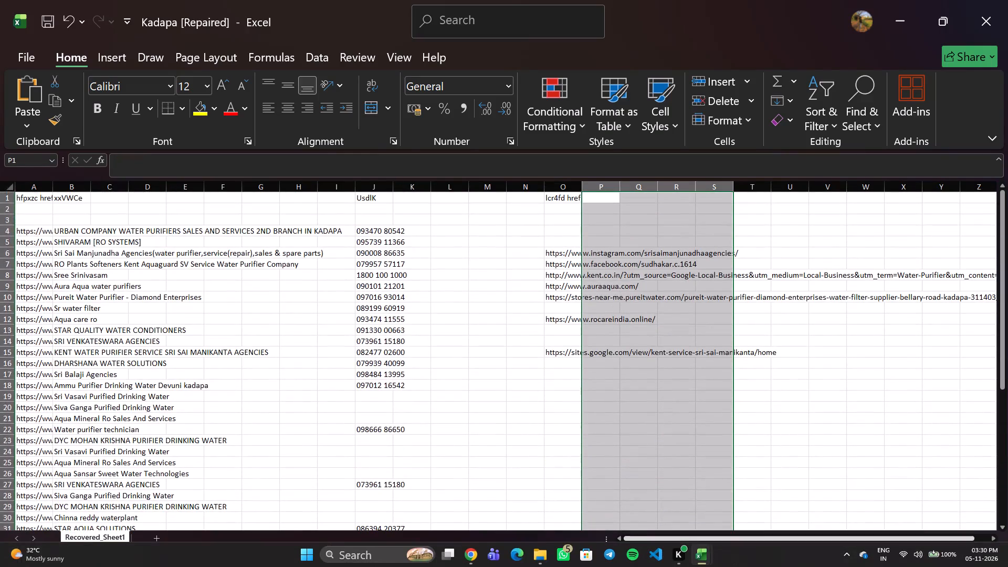
left_click(875, 450)
scroll(875, 450, "down", 1)
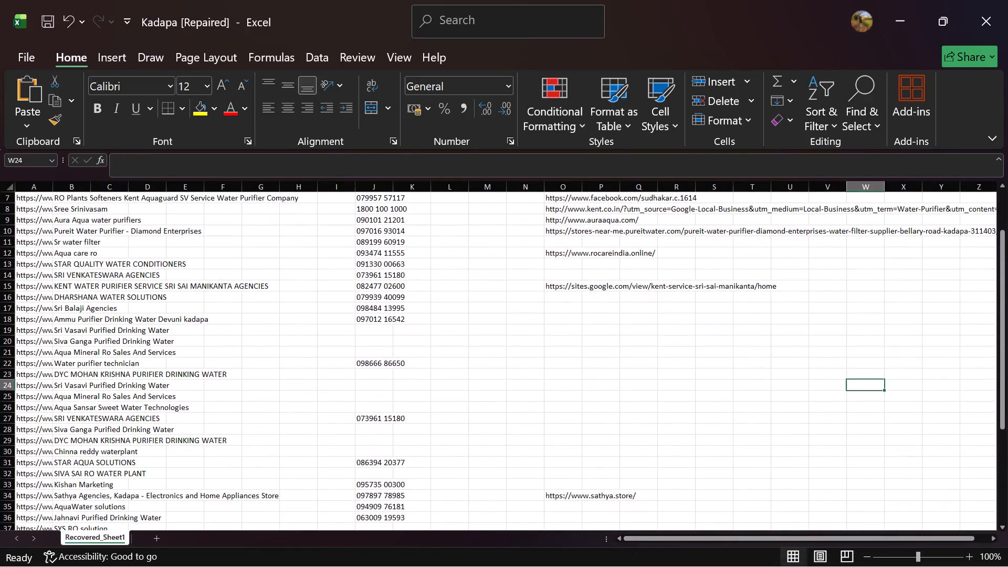
scroll(655, 416, "up", 3)
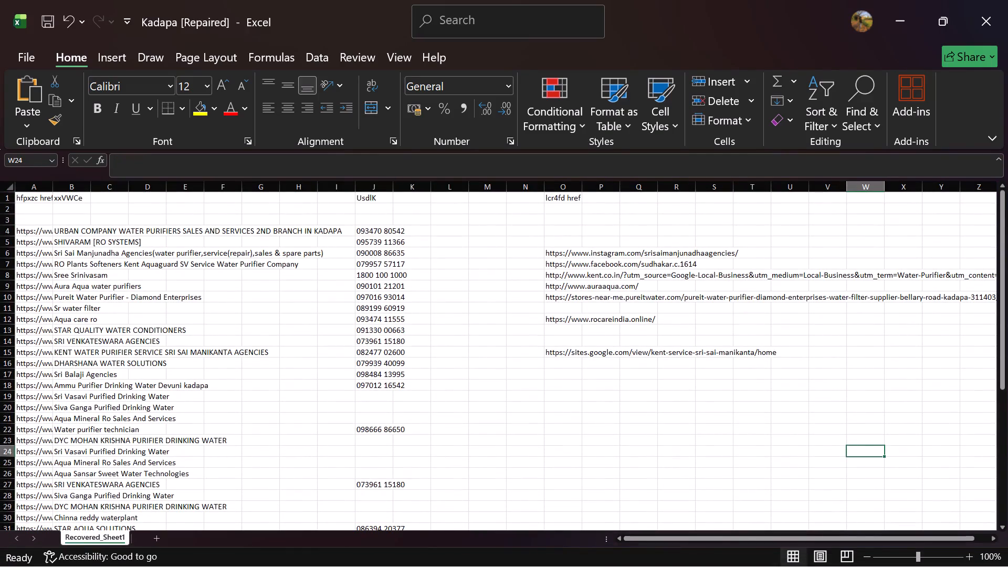
Copy Kadapa range A3:W44 and close the workbook, saving it over the existing Kadapa file.
left_click_drag(44, 220, 816, 566)
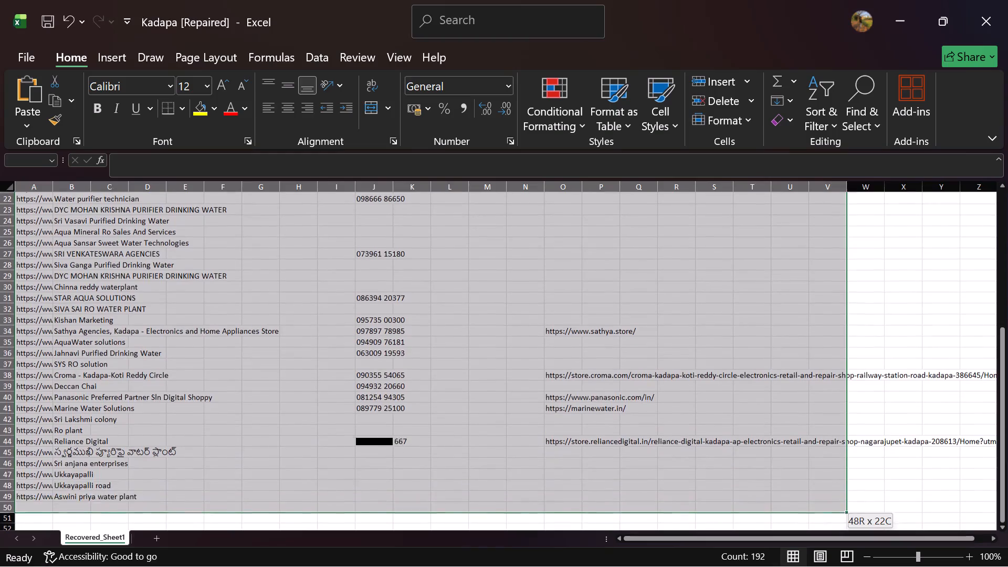
left_click_drag(816, 566, 870, 442)
key("ctrl+c")
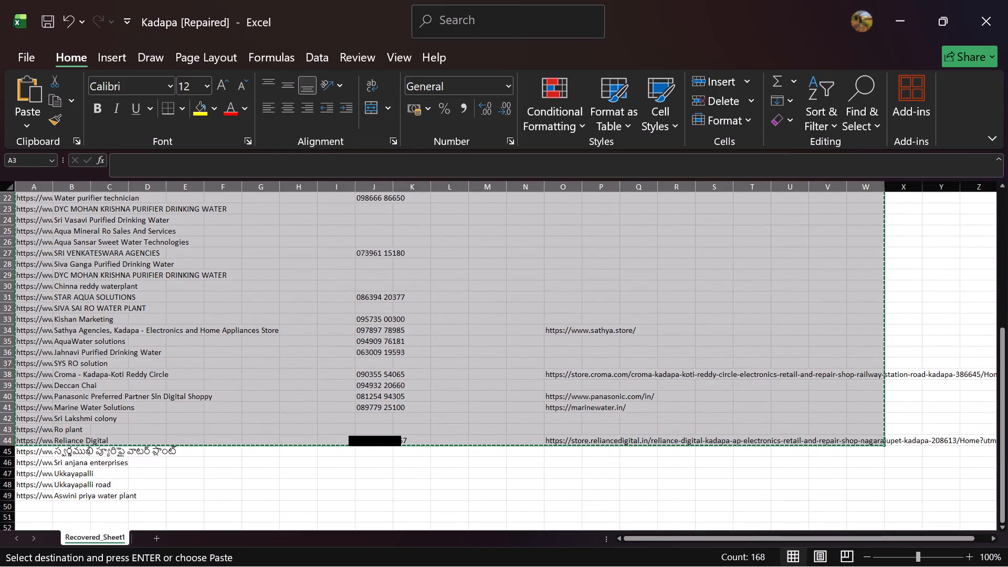
left_click(1007, 0)
key("Return")
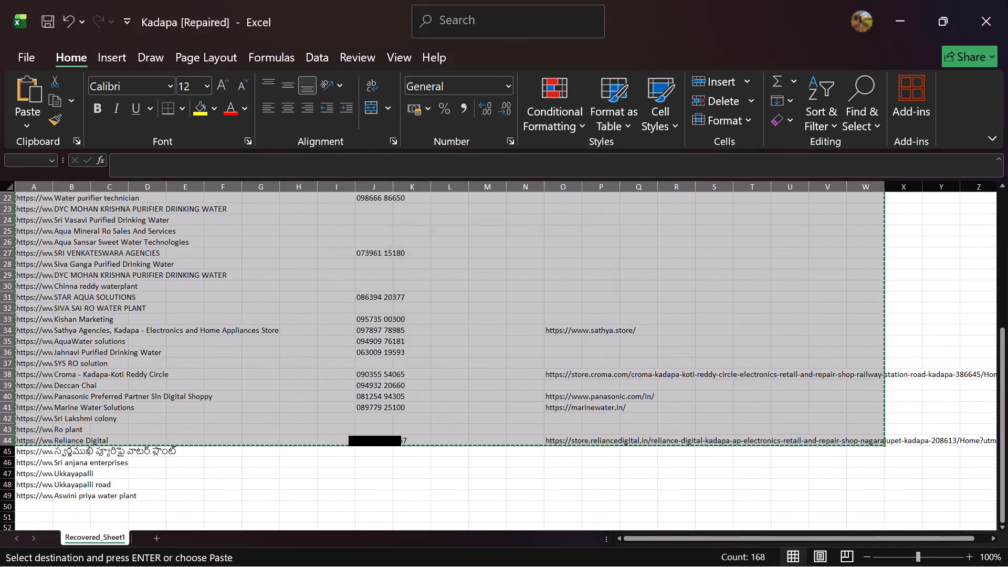
key("Return")
key("Left")
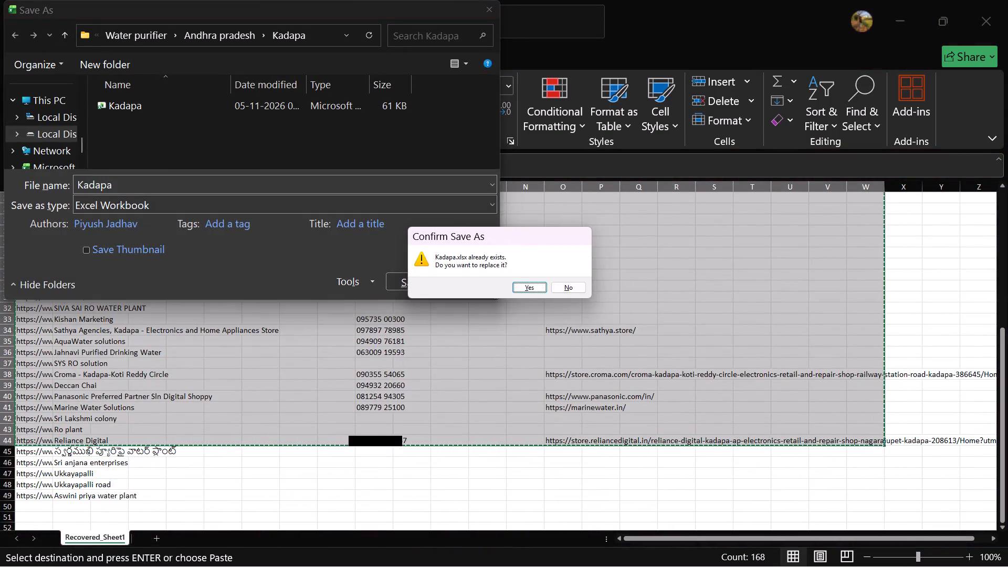
key("Return")
key("Return")
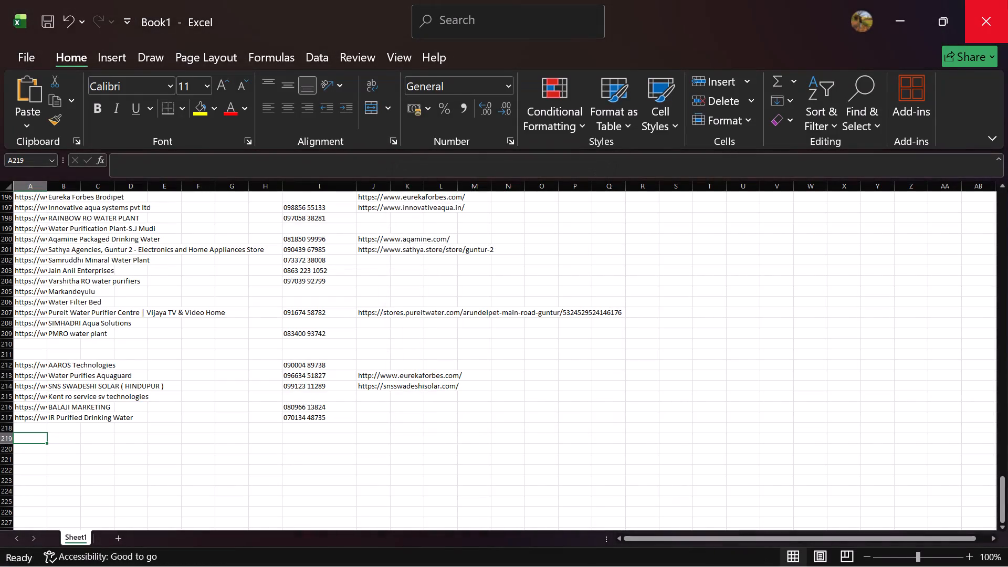
Paste the Kadapa data into Book1 at cell A219.
key("ctrl+v")
Move the Kadapa phone numbers in column J, from J220 down to the last record, to column I.
scroll(815, 319, "down", 2)
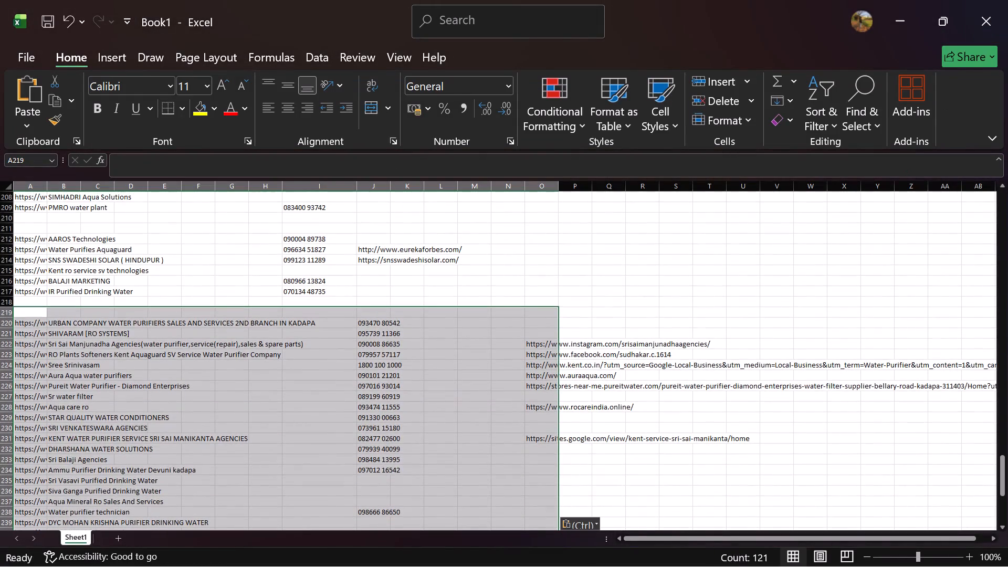
left_click_drag(367, 320, 379, 566)
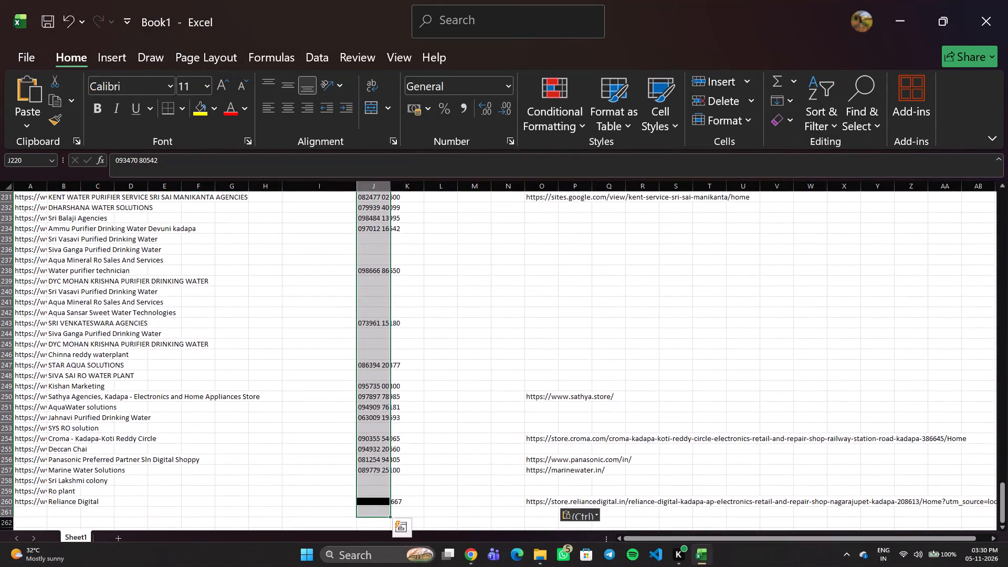
scroll(430, 393, "up", 4)
scroll(430, 393, "down", 1)
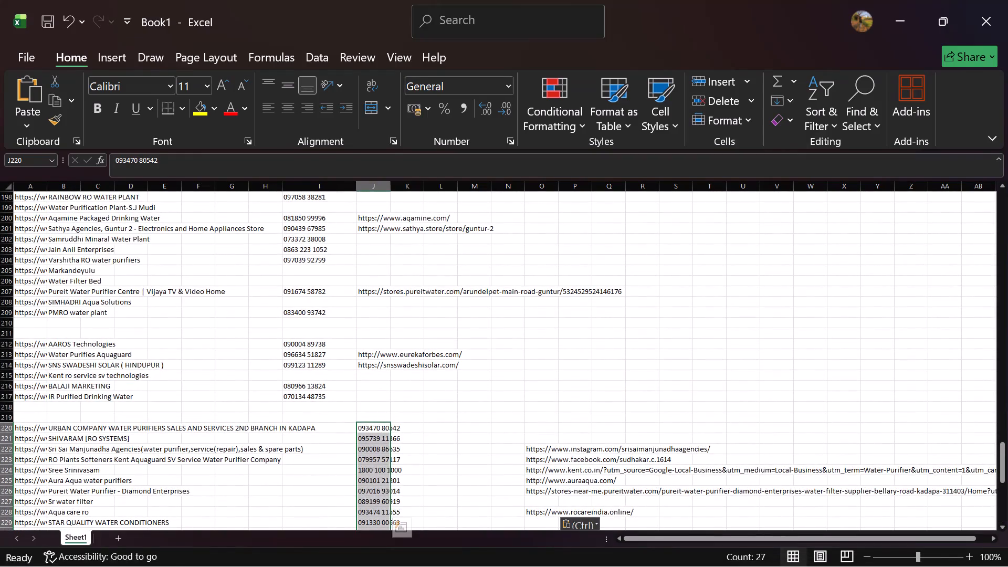
left_click_drag(363, 421, 308, 428)
left_click(519, 453)
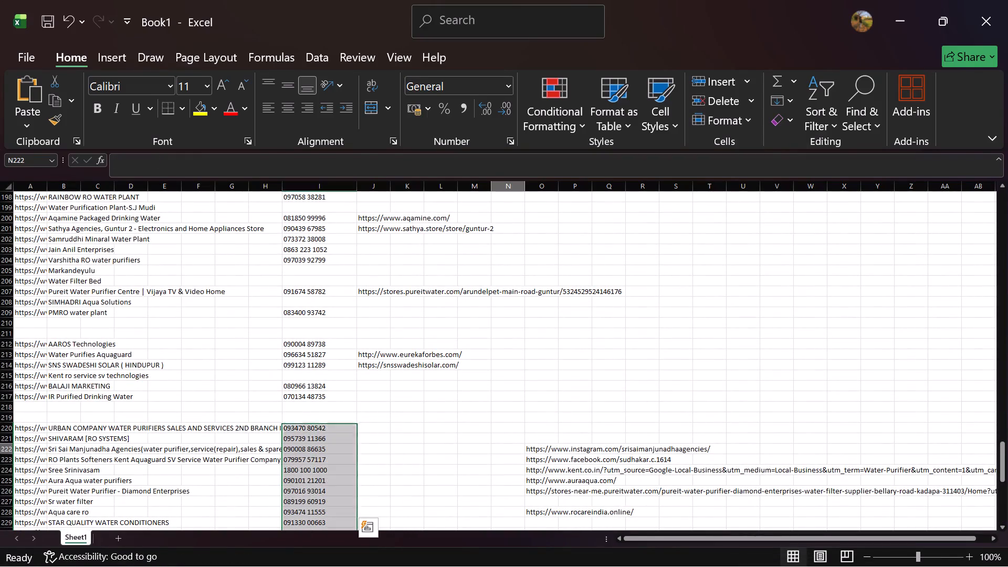
Move the Kadapa websites in O222:V265 so they start at J222.
left_click_drag(536, 449, 771, 557)
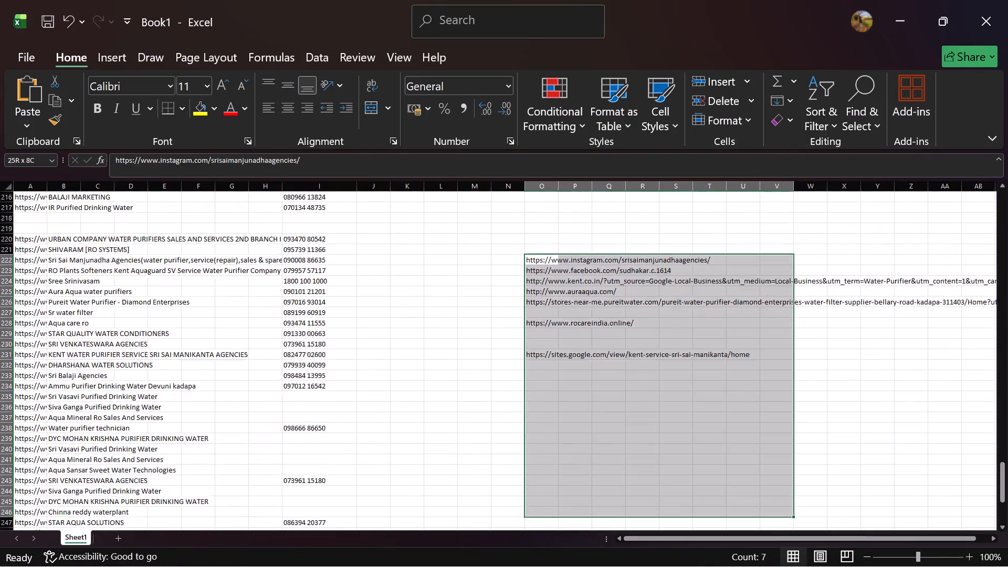
left_click_drag(771, 557, 779, 549)
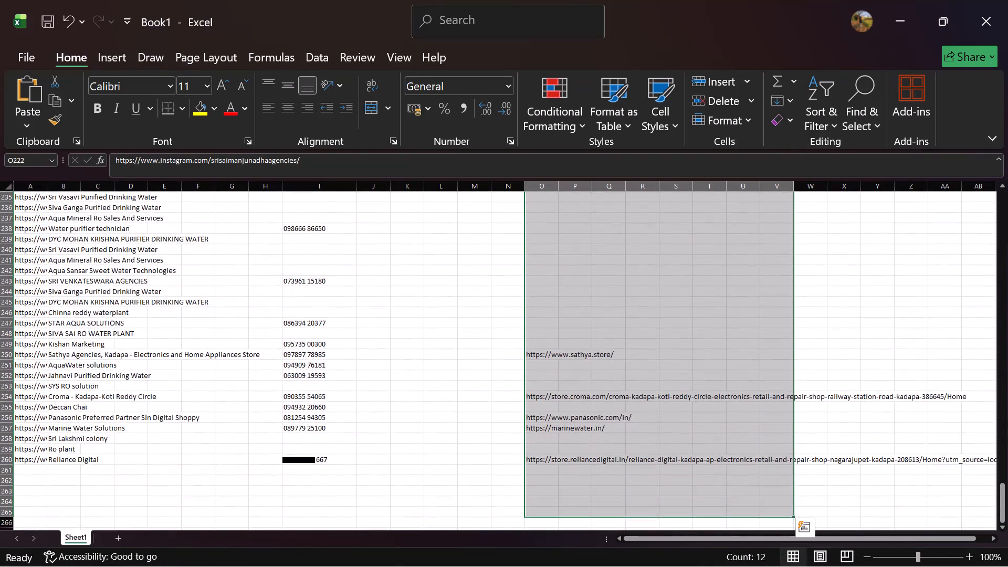
scroll(628, 406, "up", 5)
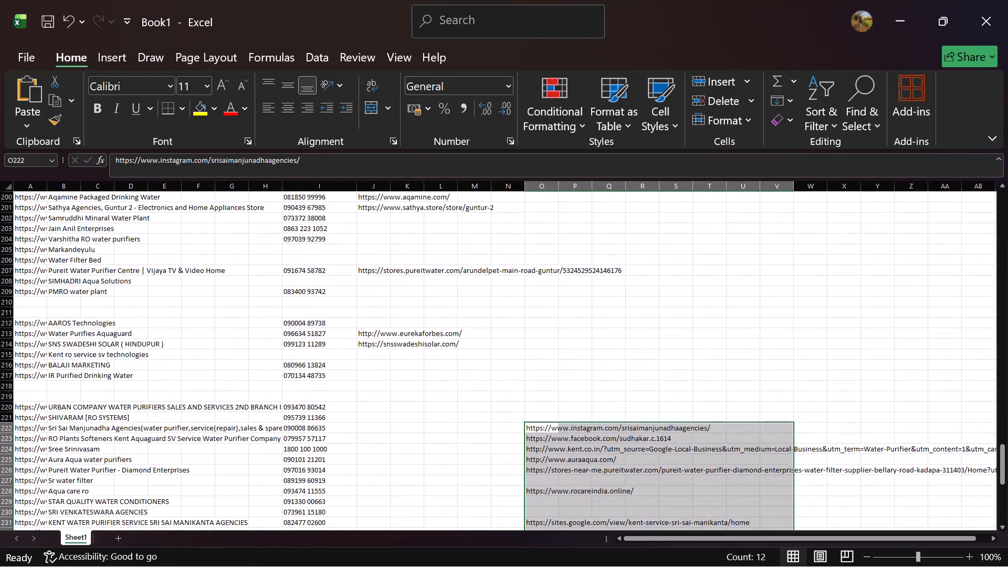
left_click_drag(598, 421, 452, 425)
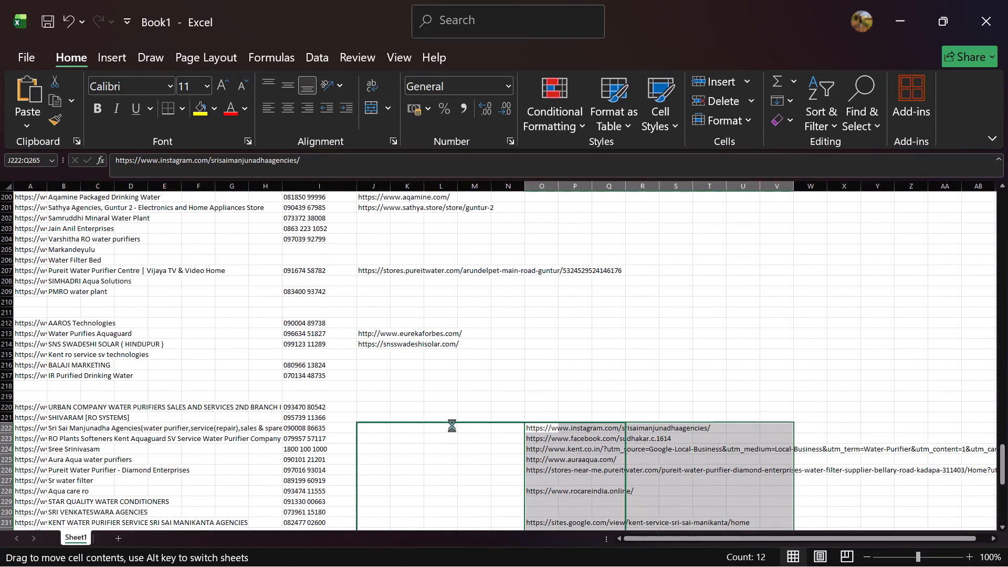
left_click(553, 373)
scroll(553, 373, "down", 5)
scroll(553, 373, "up", 1)
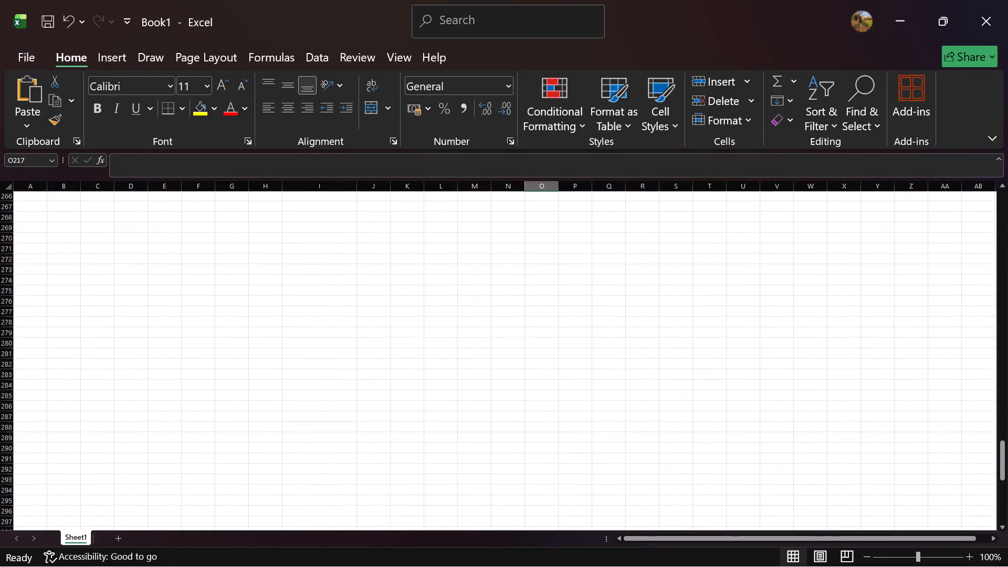
Select cell A262 in Book1 as the paste start, and open the Kakinada workbook with its content recovered and editing enabled.
scroll(553, 373, "up", 1)
scroll(553, 373, "down", 6)
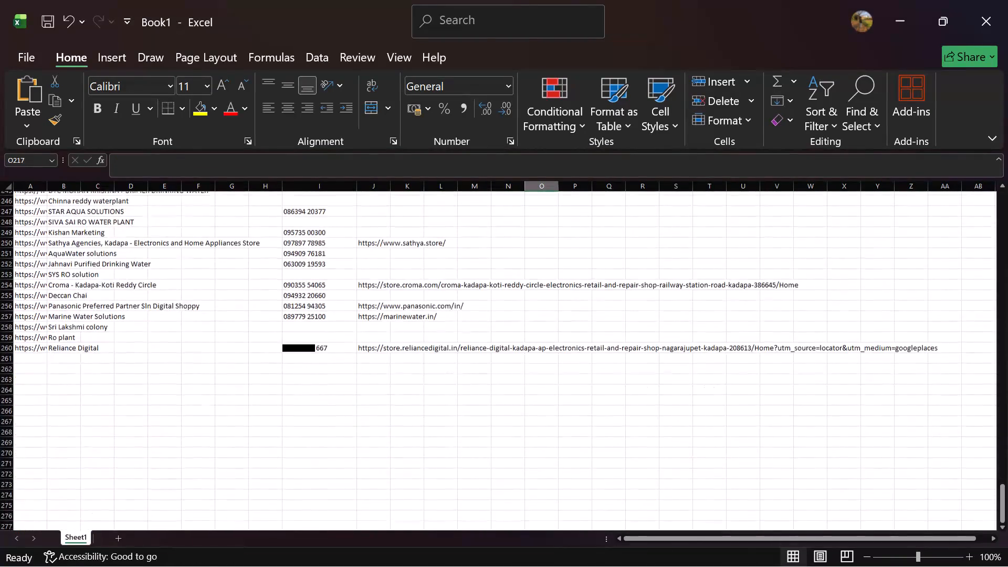
scroll(553, 373, "down", 1)
left_click(33, 363)
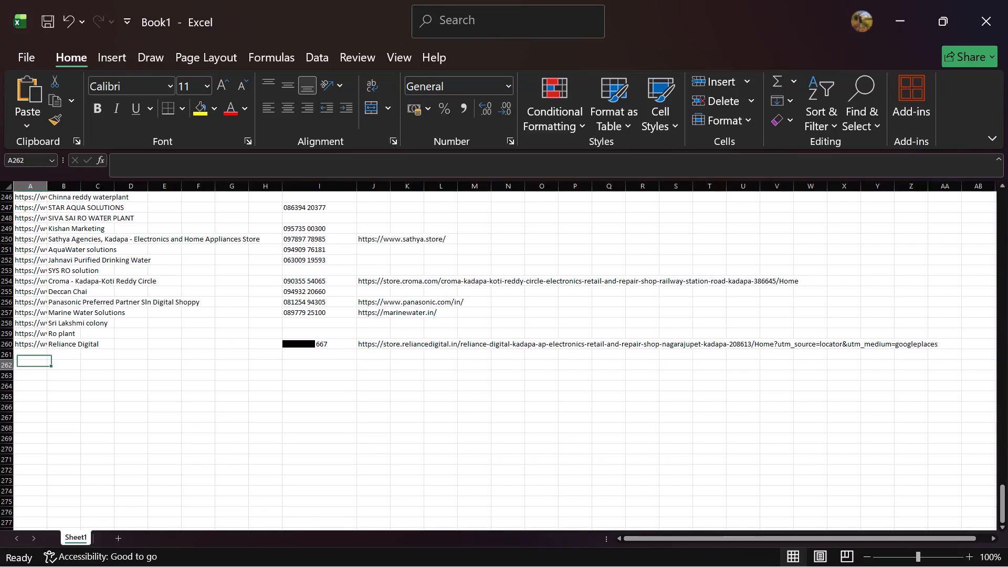
key("alt+Tab")
left_click(15, 29)
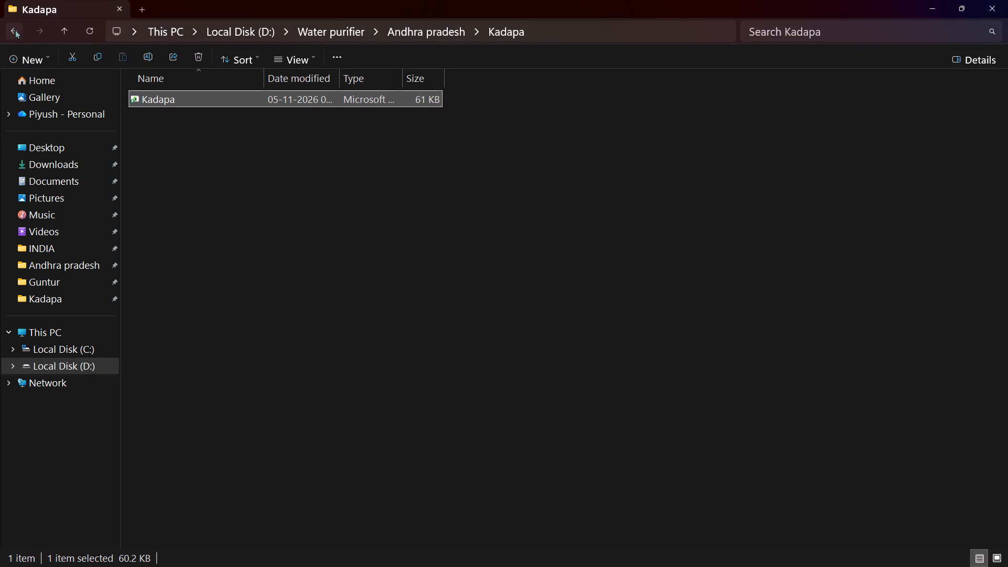
double_click(219, 290)
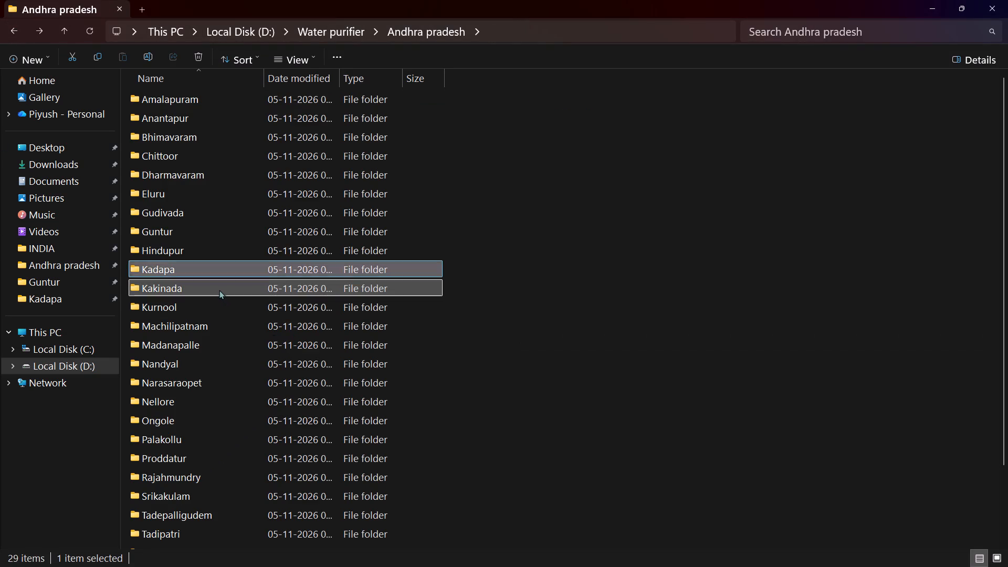
double_click(225, 92)
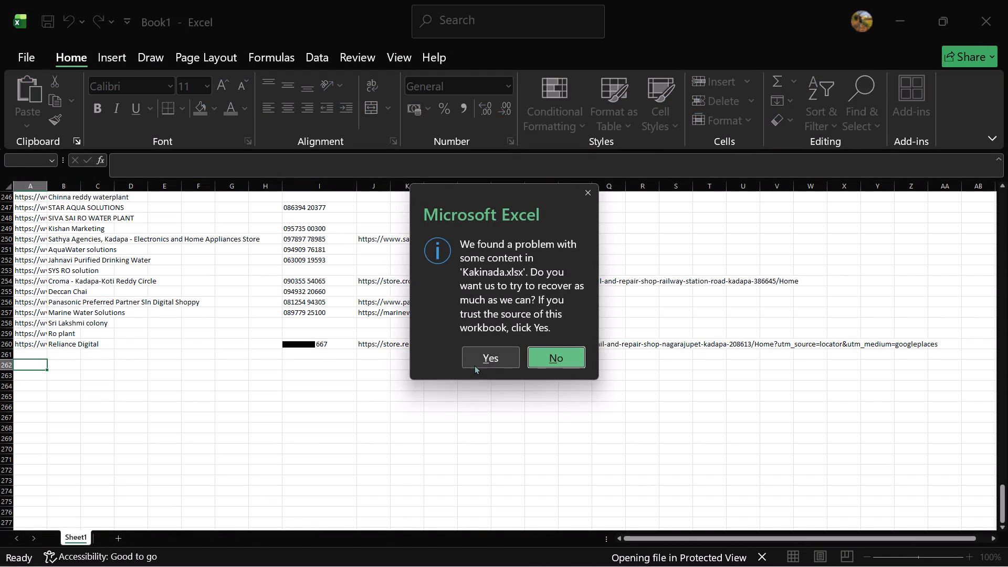
left_click(474, 365)
left_click(683, 71)
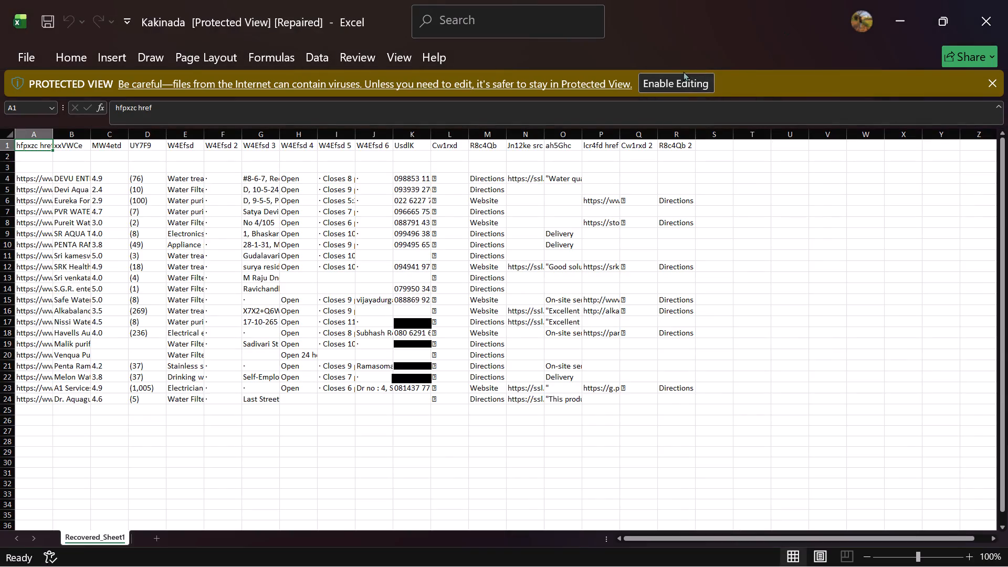
left_click(681, 87)
key("Return")
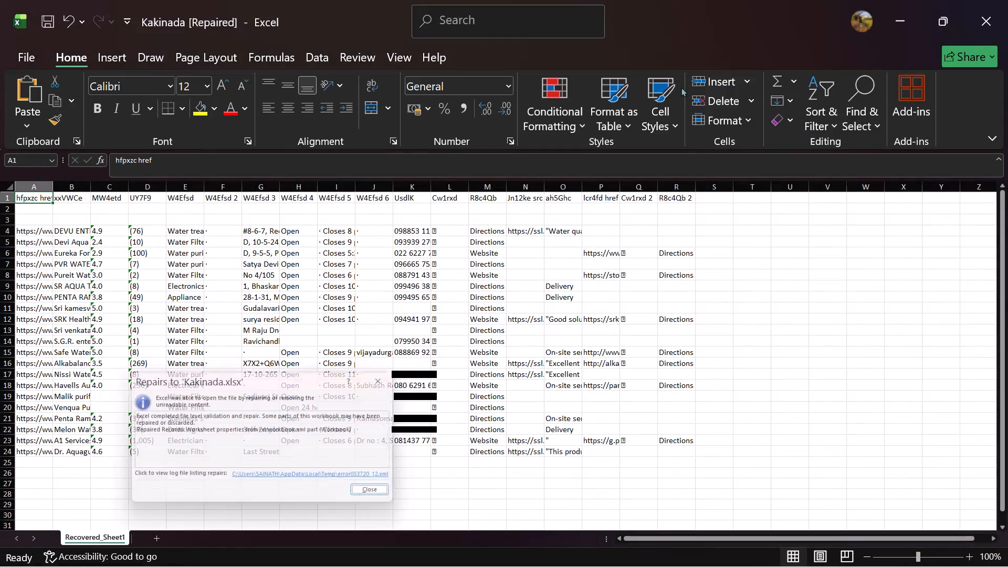
Clear the unneeded data in columns L to O and Q to T of the Kakinada sheet, leaving the websites in column P.
left_click_drag(556, 197, 723, 411)
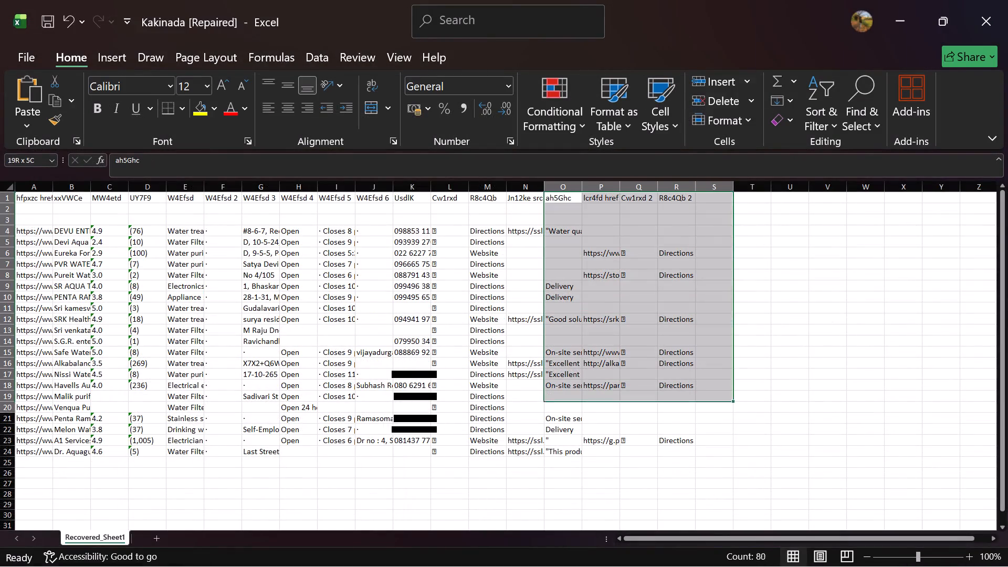
left_click_drag(723, 411, 558, 478)
key("Delete")
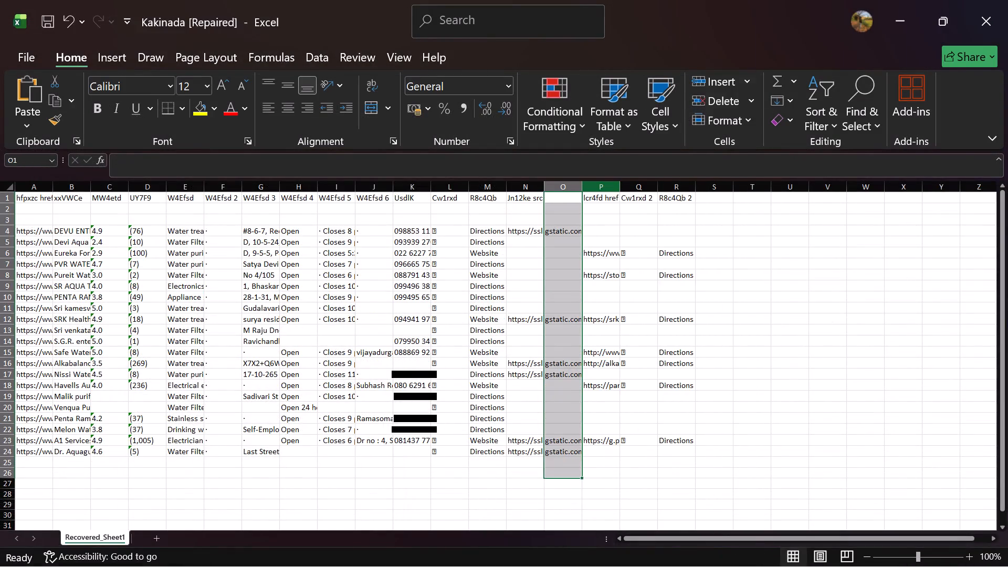
left_click_drag(627, 194, 760, 537)
key("Delete")
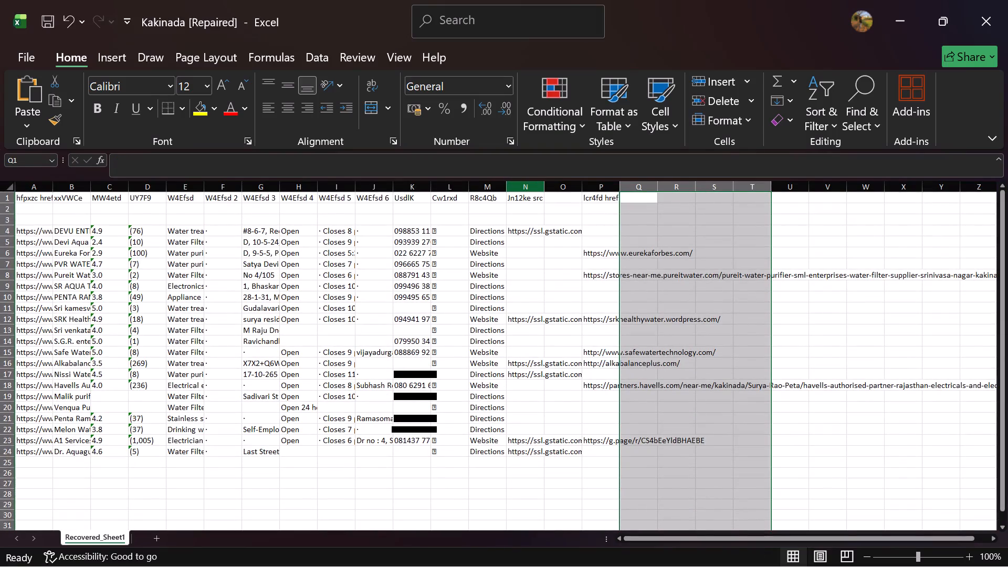
left_click_drag(513, 202, 570, 466)
key("Delete")
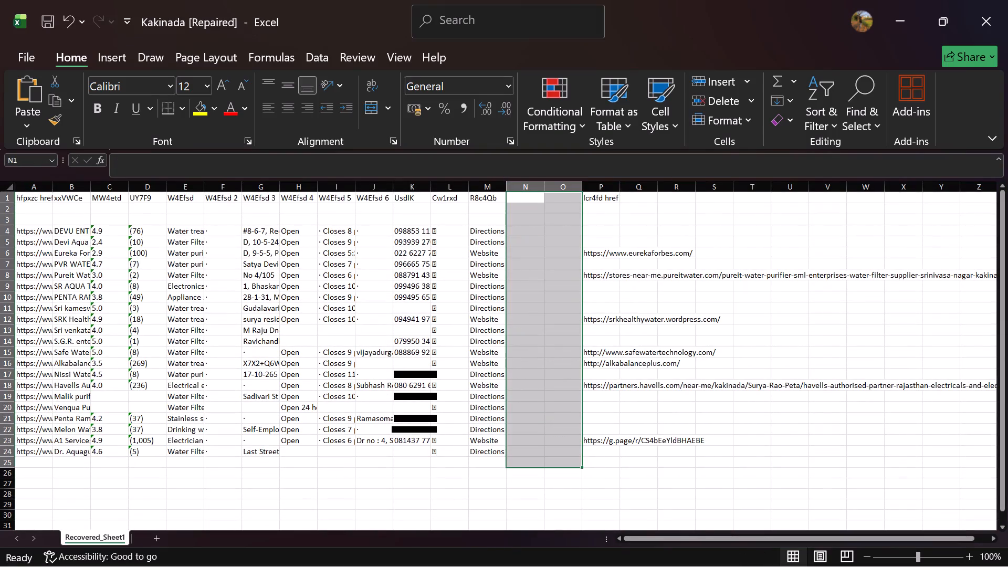
left_click_drag(441, 195, 453, 212)
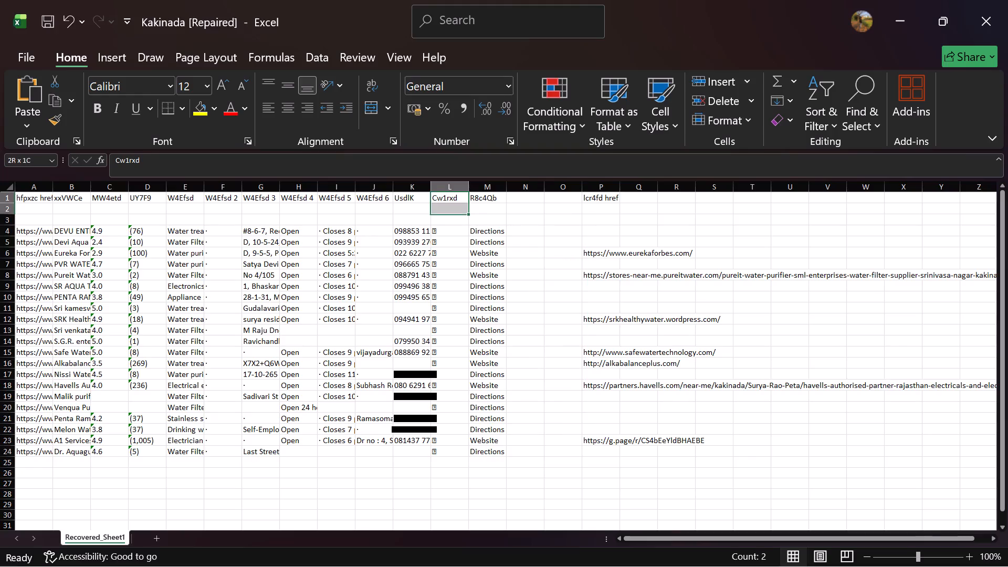
left_click_drag(447, 198, 529, 466)
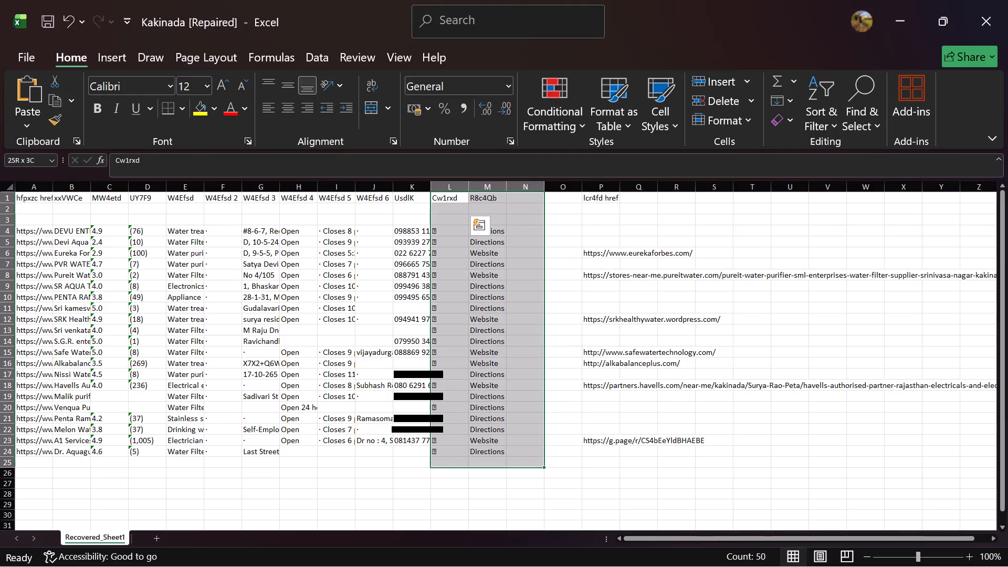
left_click_drag(529, 466, 537, 470)
key("Delete")
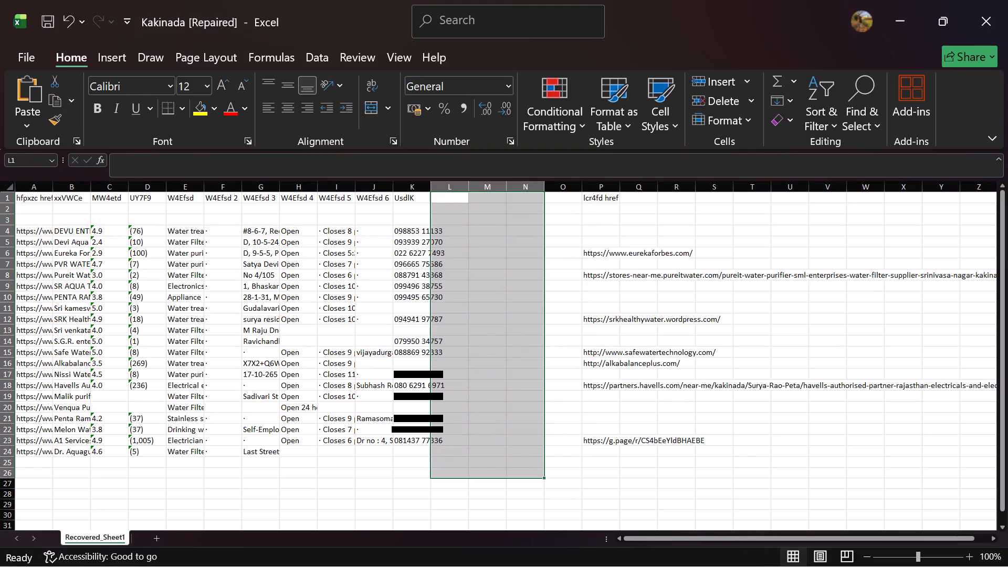
Clear the ratings, categories, addresses and opening hours in C1:J28 of the Kakinada sheet.
left_click_drag(111, 194, 334, 441)
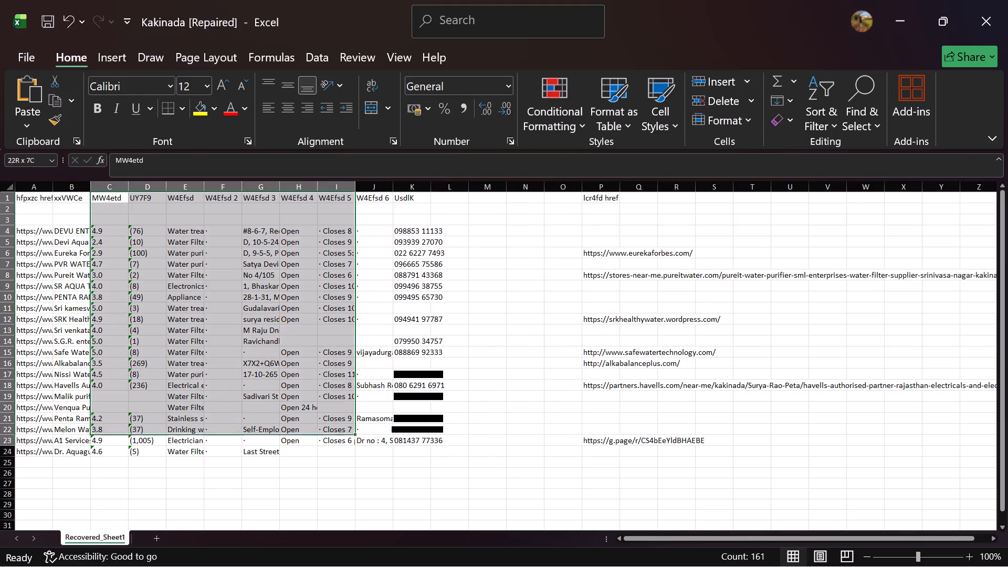
left_click_drag(334, 441, 361, 497)
key("Delete")
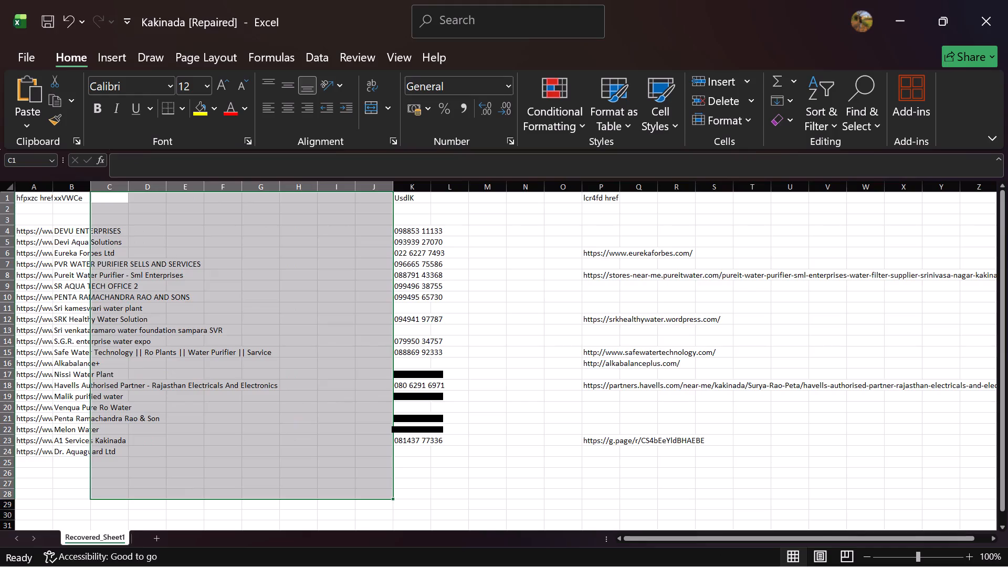
Copy Kakinada range A3:T23 and close the workbook, saving it over the existing Kakinada file.
left_click_drag(43, 219, 697, 428)
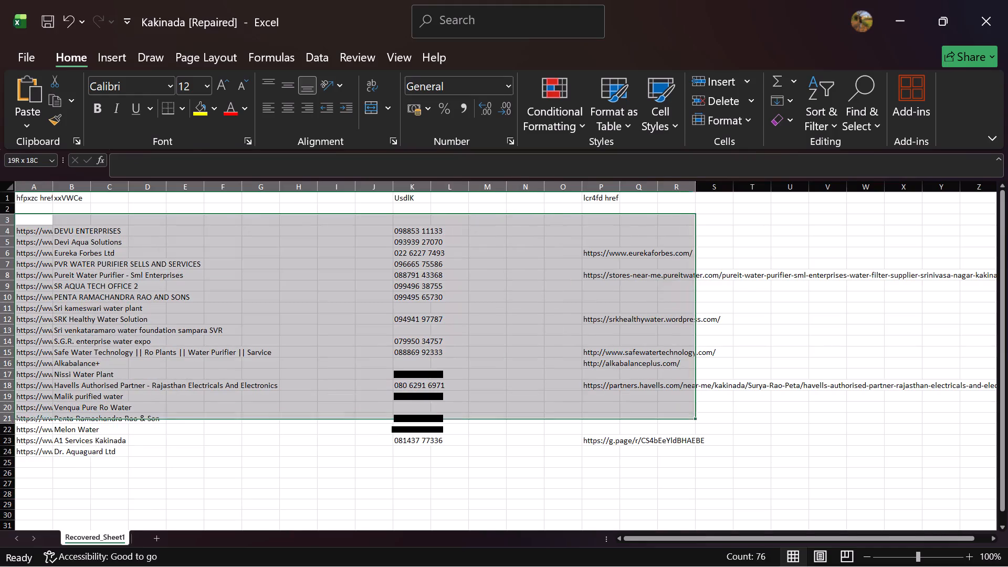
left_click_drag(697, 428, 745, 440)
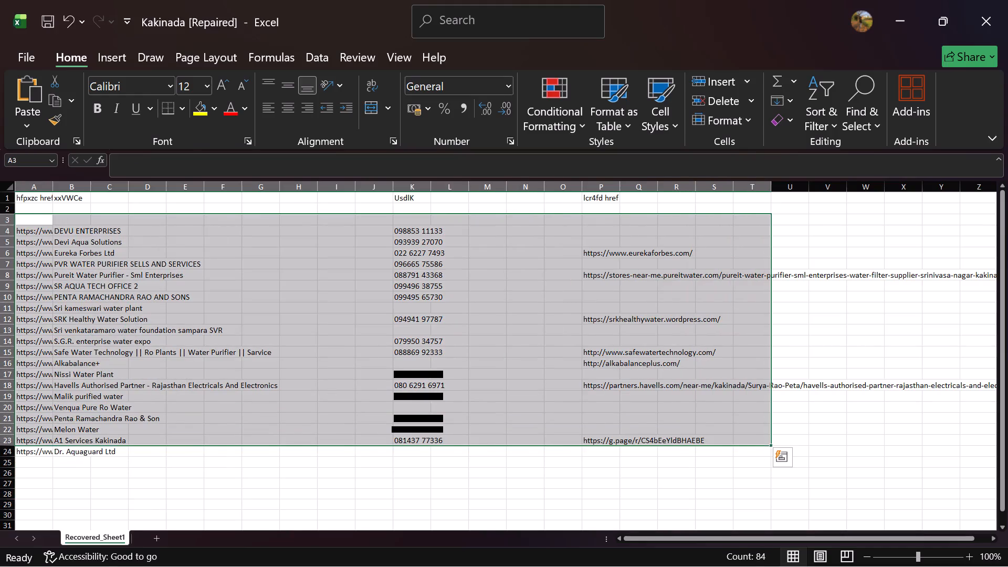
key("ctrl+c")
left_click(1007, 0)
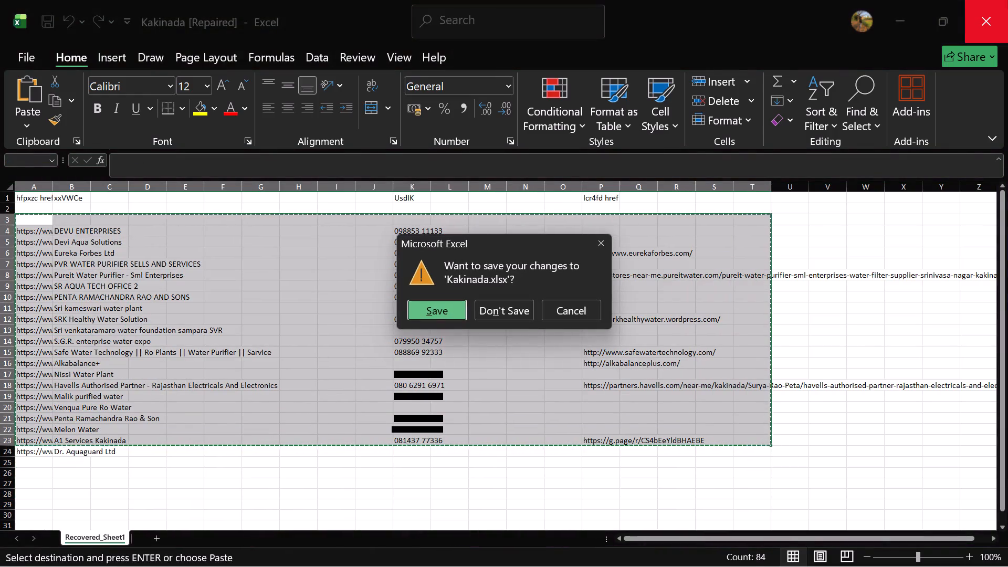
key("Return")
key("Return")
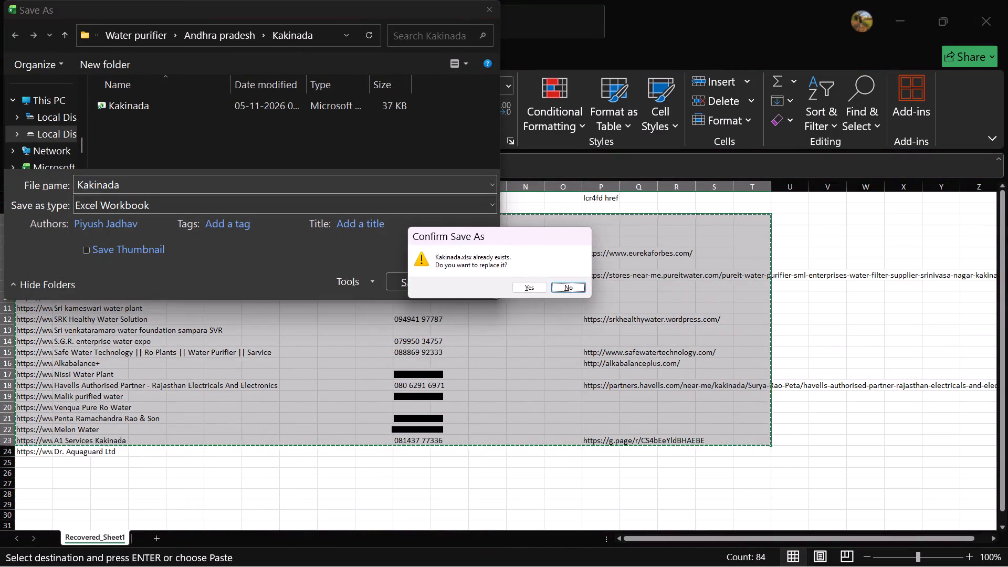
key("Left")
key("Return")
key("Return")
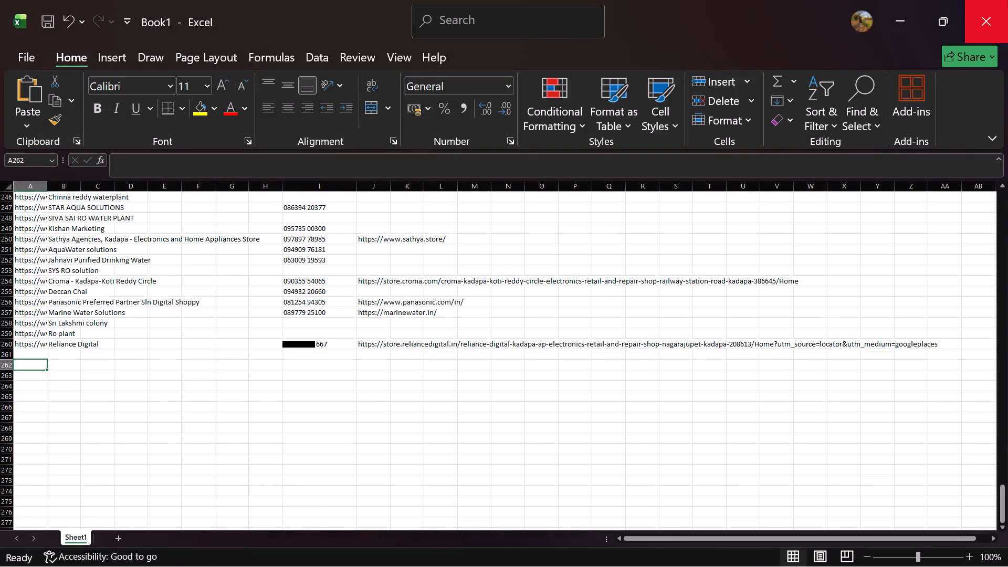
Paste the Kakinada data into Book1 at cell A262.
key("ctrl+v")
Move the Kakinada phone numbers in K263:K282 to column I, starting at I263.
scroll(703, 230, "down", 2)
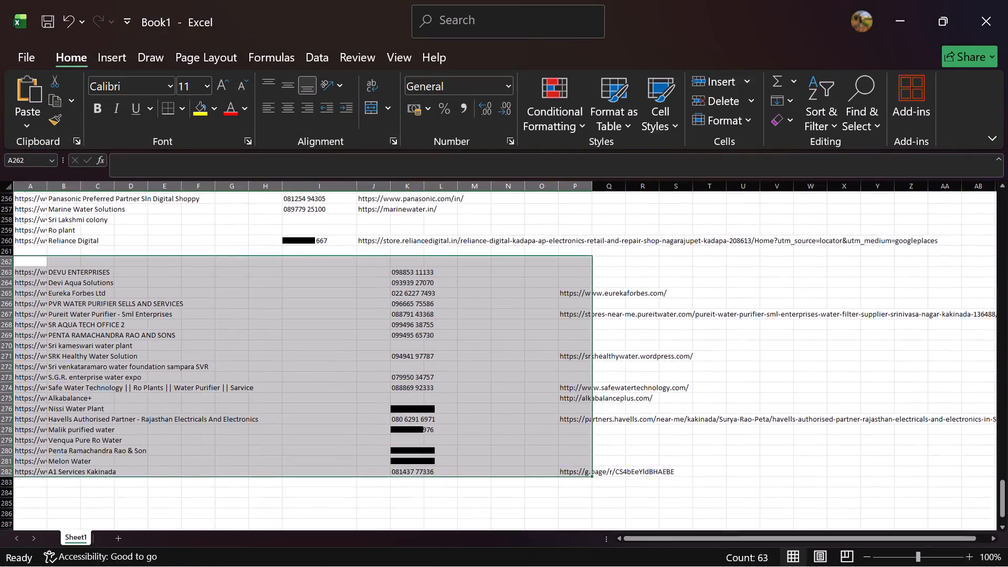
left_click(407, 241)
left_click(406, 239)
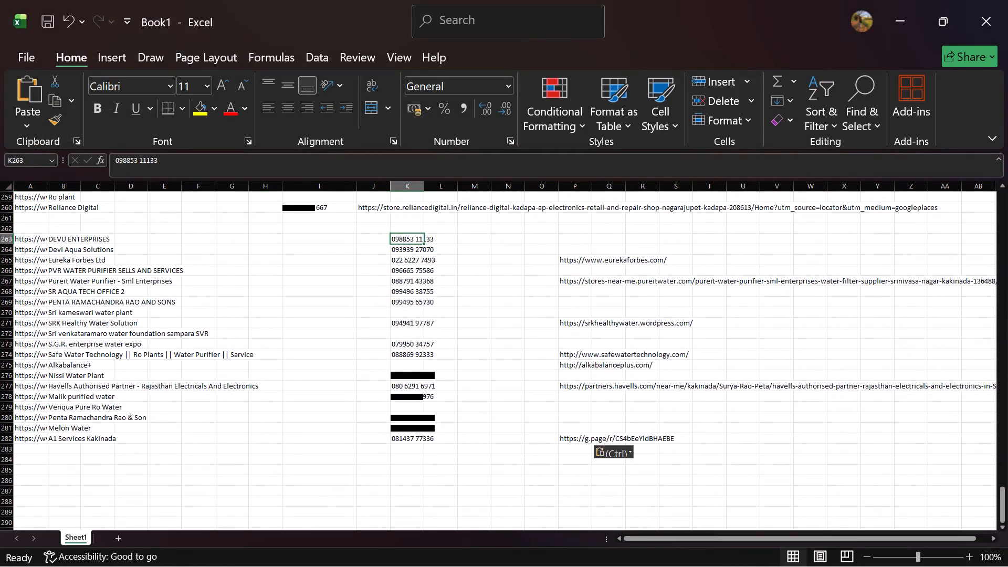
left_click(413, 234)
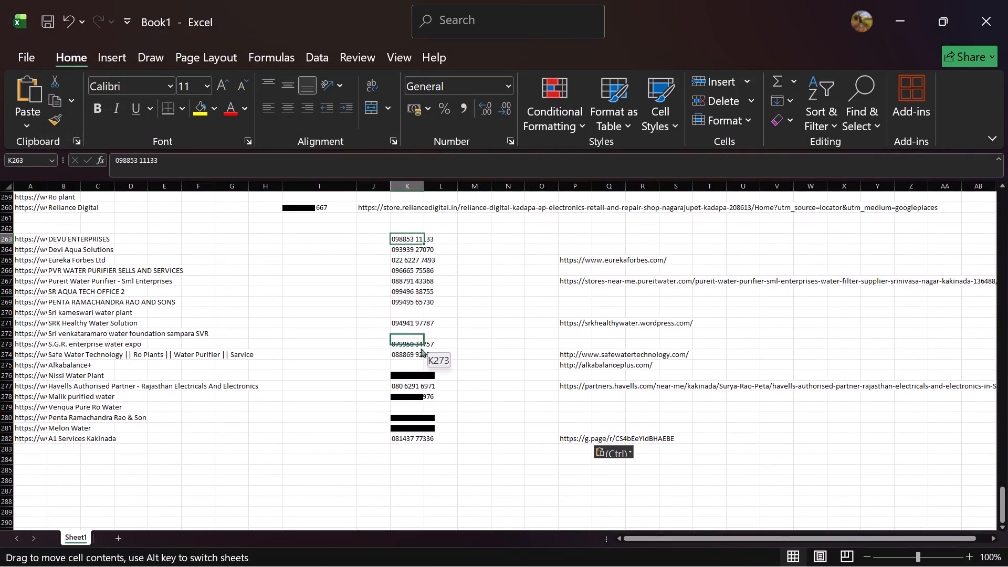
left_click_drag(419, 225, 407, 242)
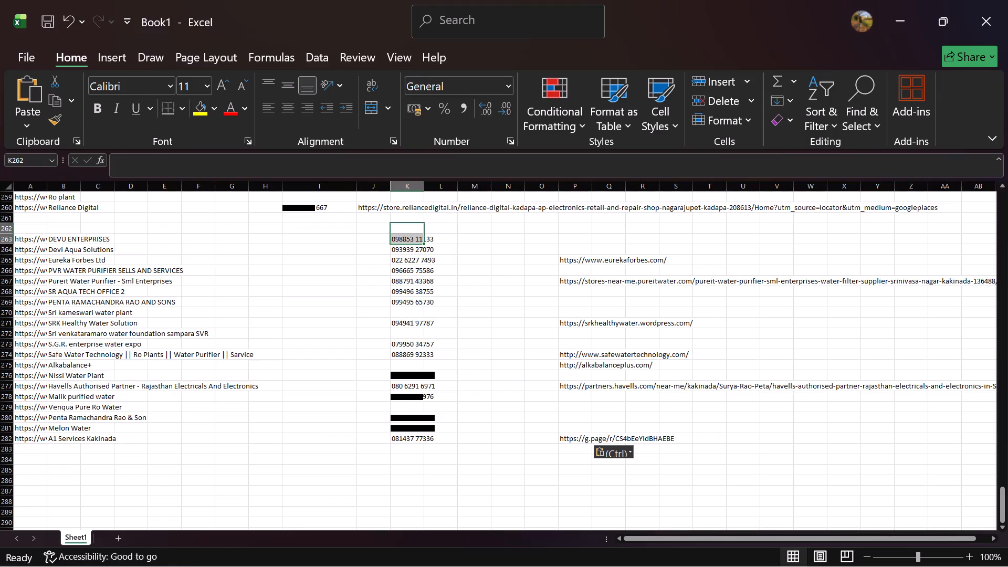
left_click_drag(407, 242, 414, 237)
left_click(438, 236)
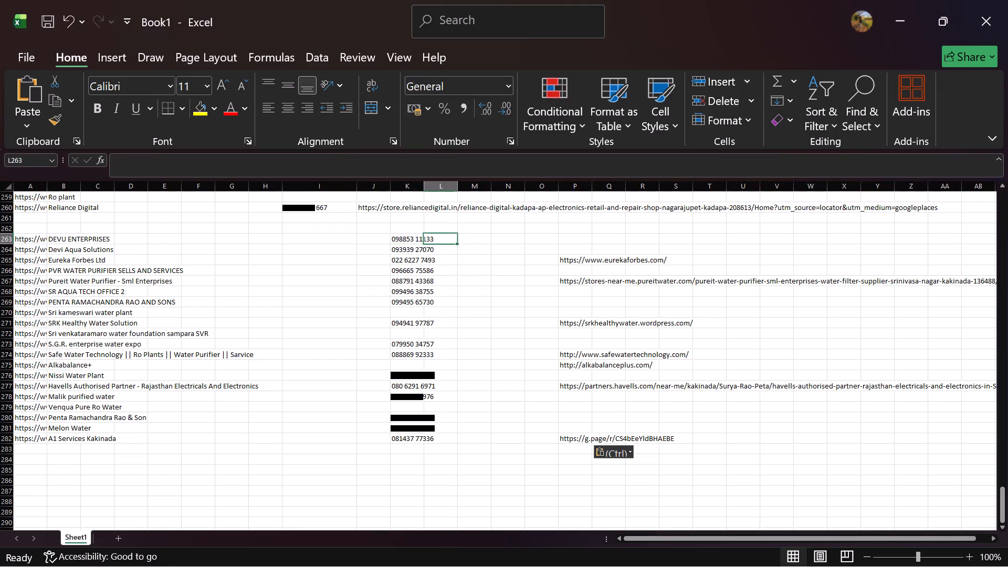
left_click_drag(411, 239, 418, 434)
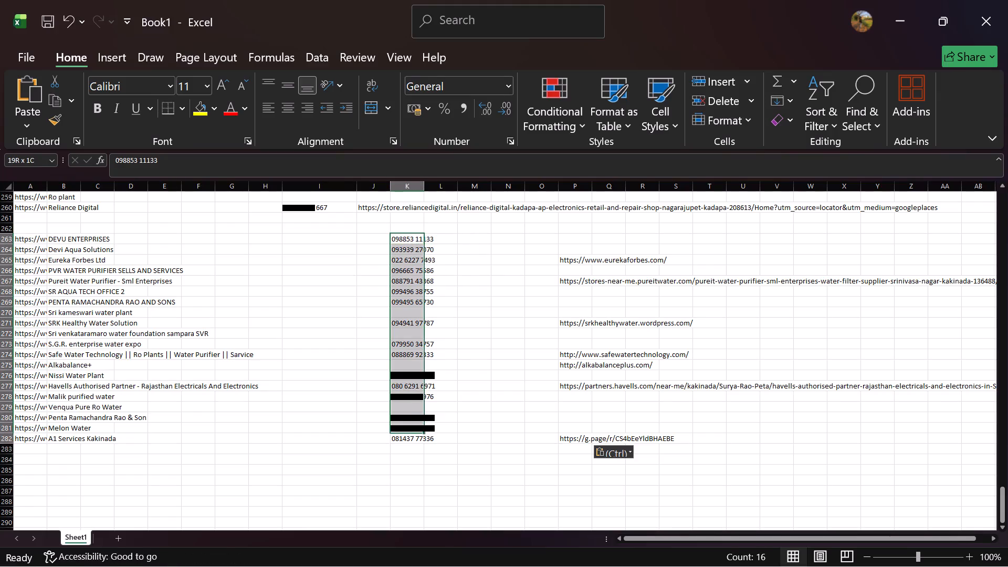
left_click_drag(418, 434, 418, 434)
left_click_drag(403, 233, 373, 233)
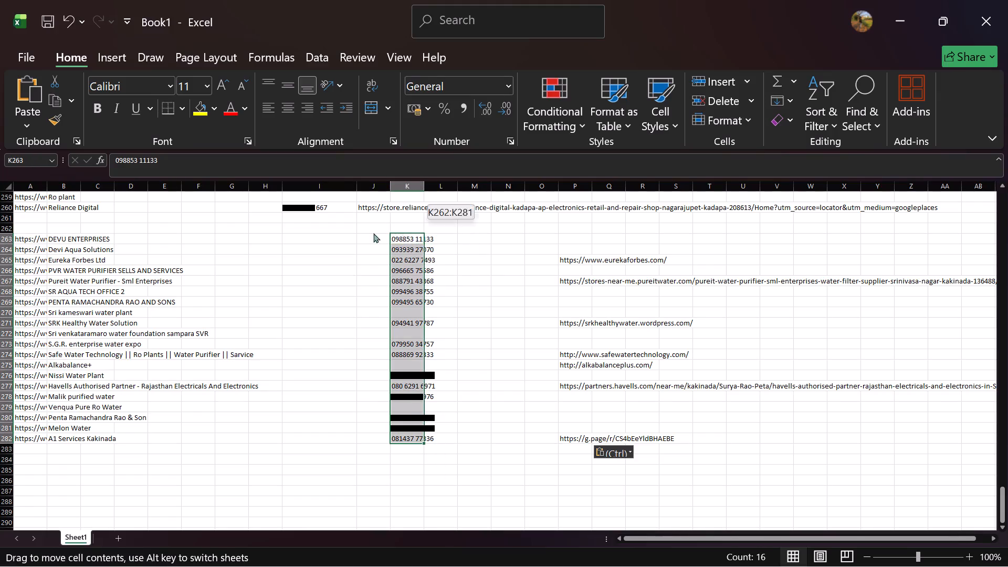
left_click_drag(373, 233, 339, 236)
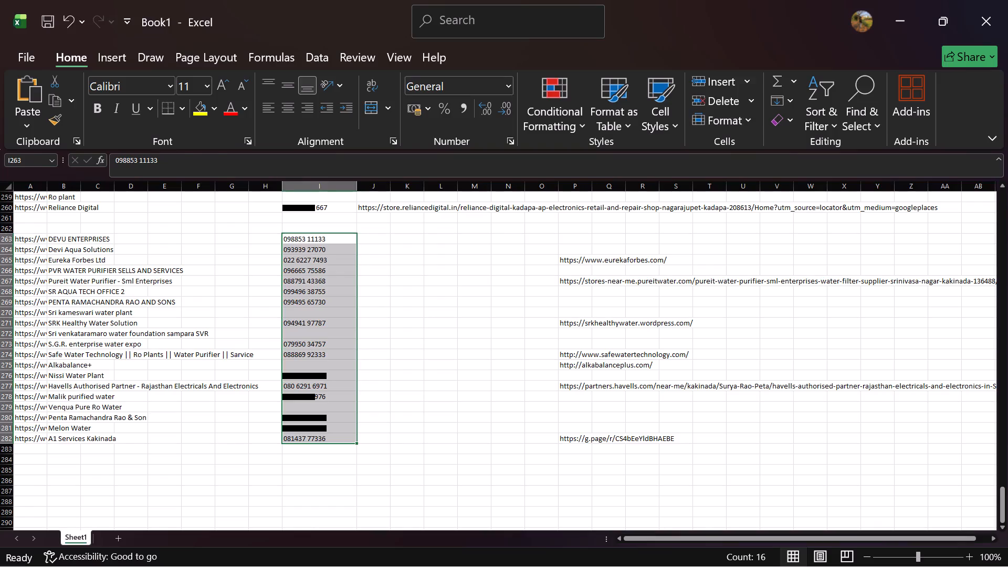
Move the Kakinada websites in P265:T283 so they start at J265.
left_click_drag(572, 257, 720, 449)
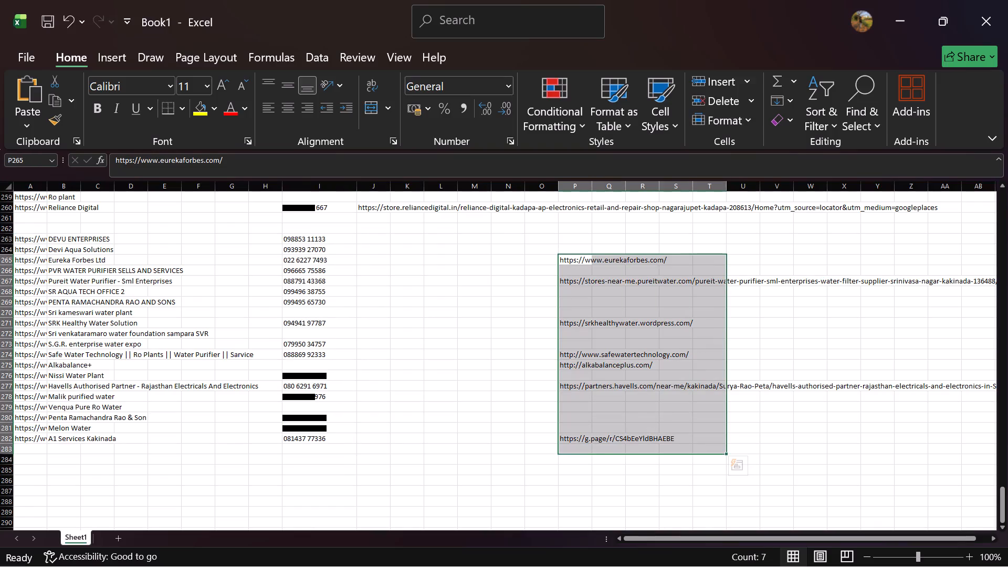
left_click_drag(595, 255, 429, 261)
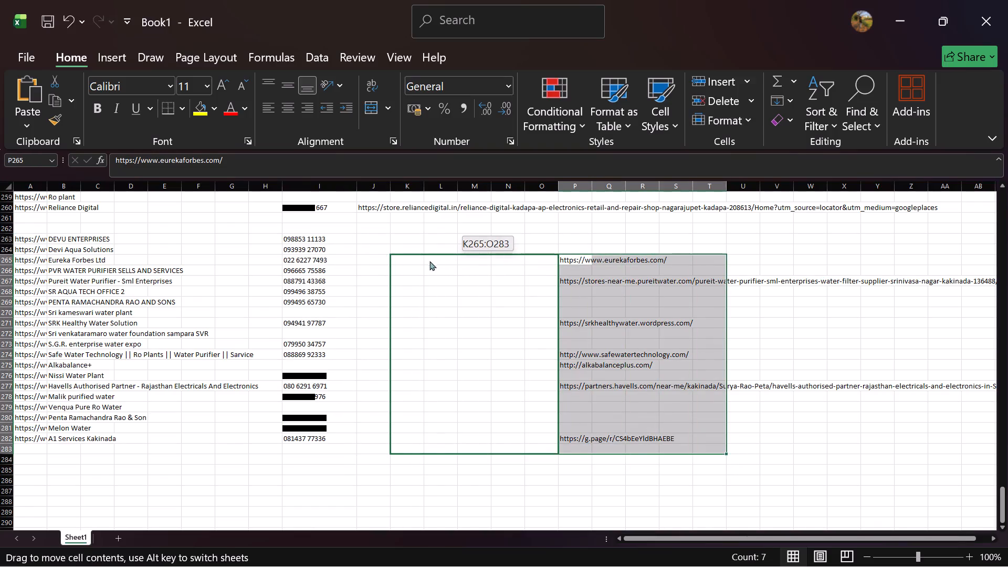
left_click_drag(429, 261, 421, 261)
left_click(569, 257)
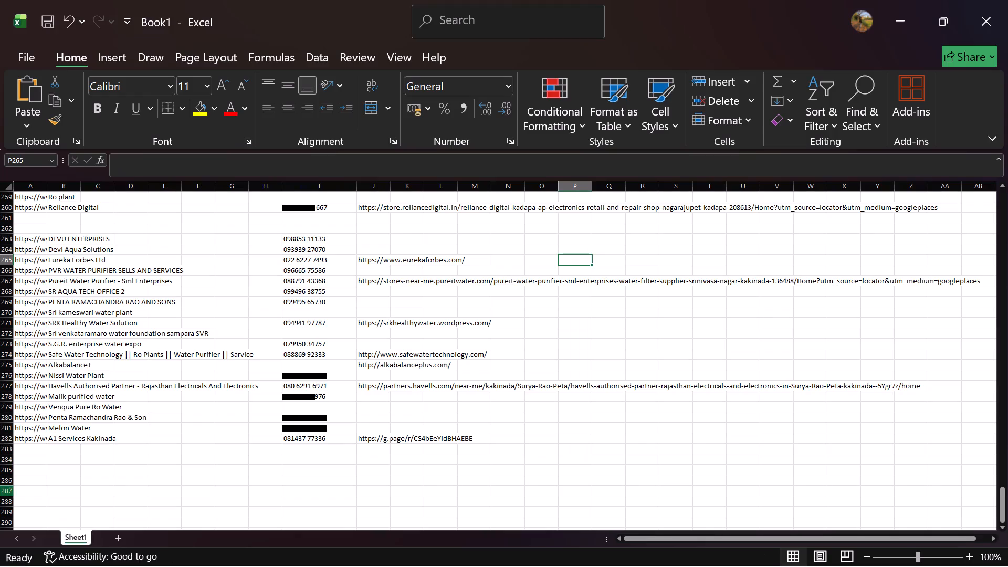
Select cell A284 in Book1 as the paste start, and open the Kurnool workbook with its content recovered and editing enabled.
left_click(35, 461)
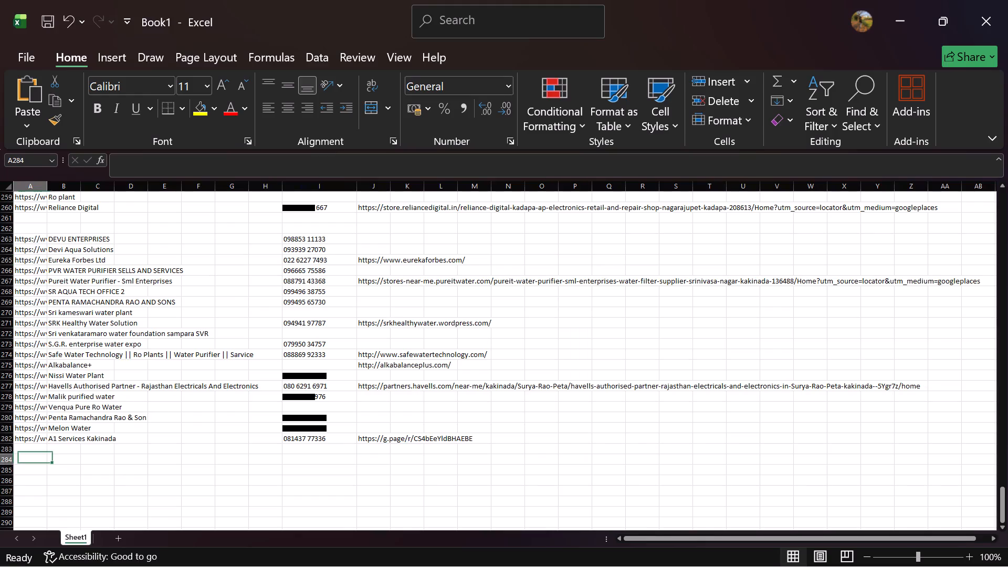
key("alt+Tab")
left_click(11, 26)
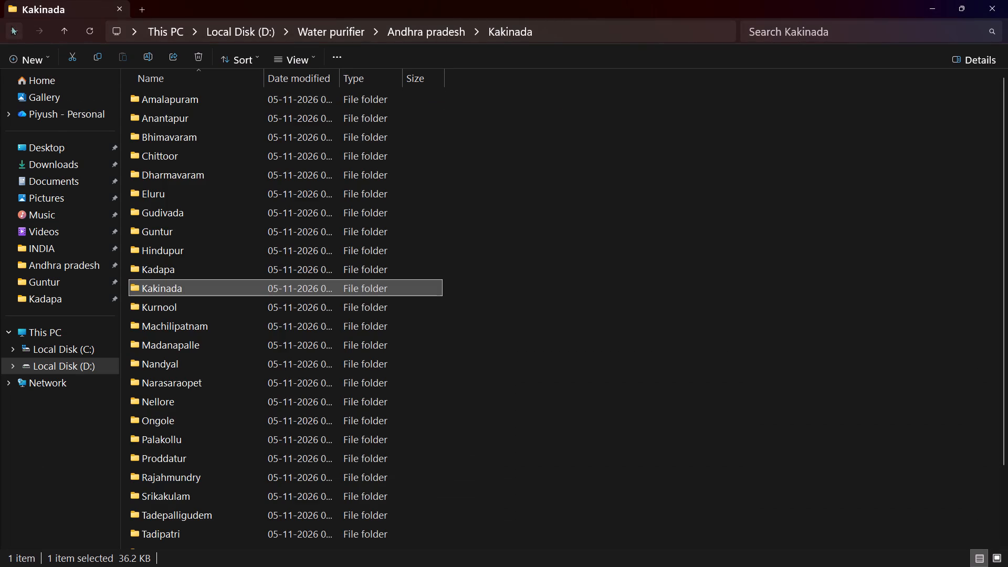
double_click(206, 305)
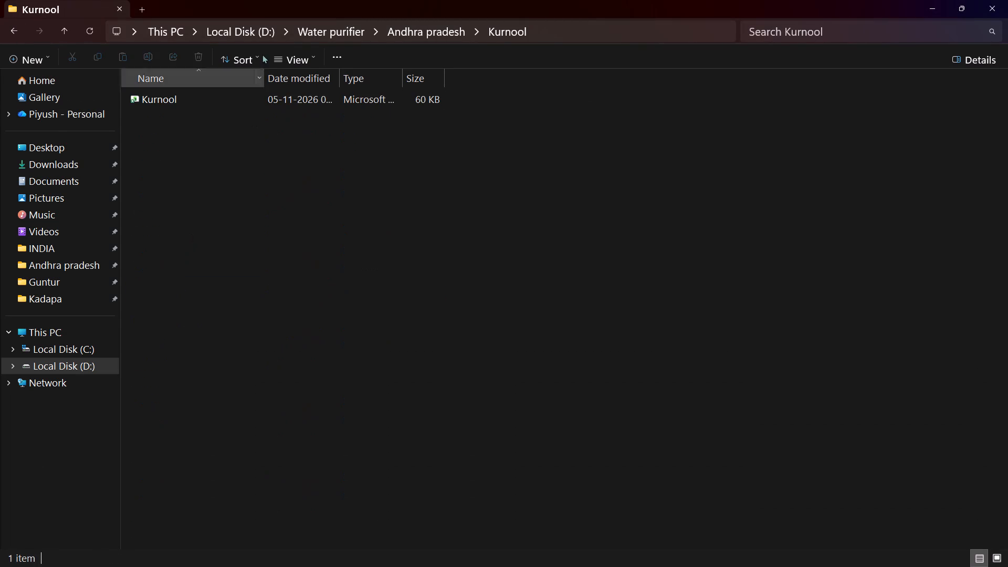
double_click(230, 96)
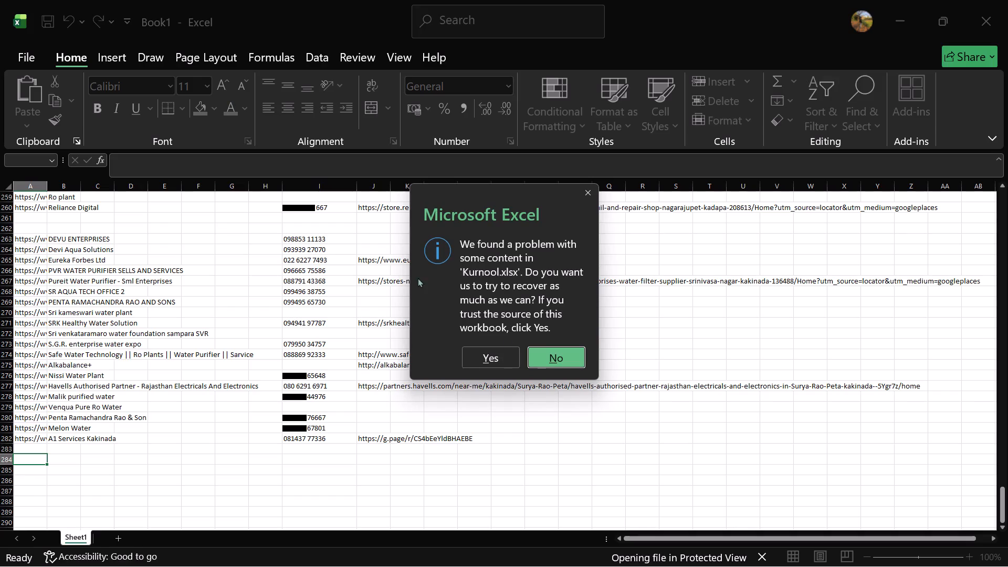
left_click(498, 351)
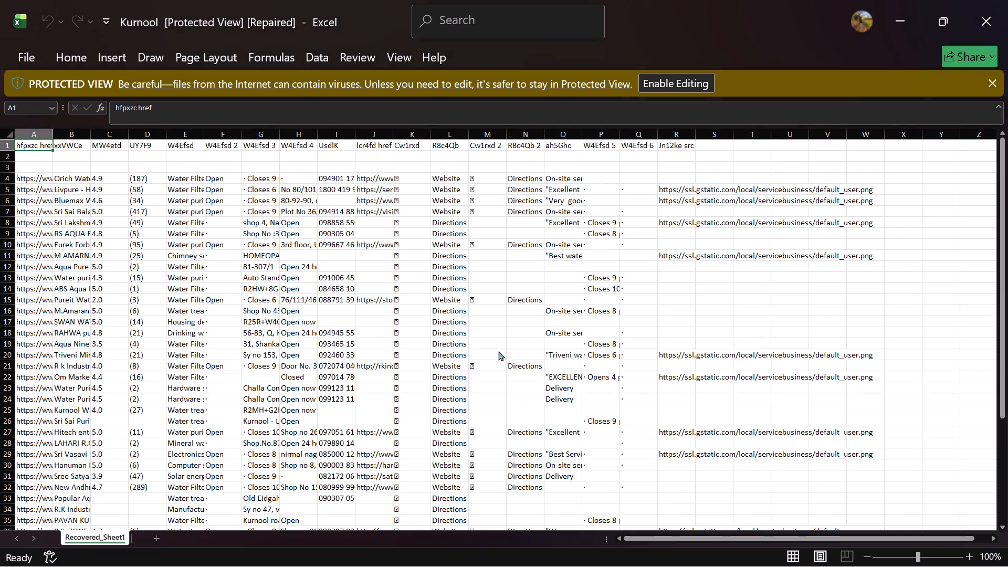
left_click(684, 75)
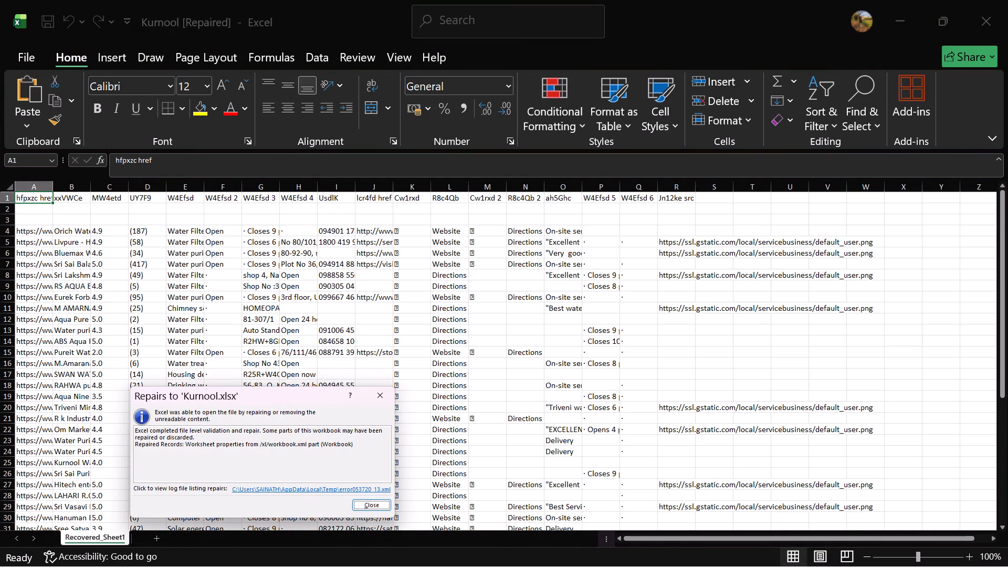
left_click(373, 505)
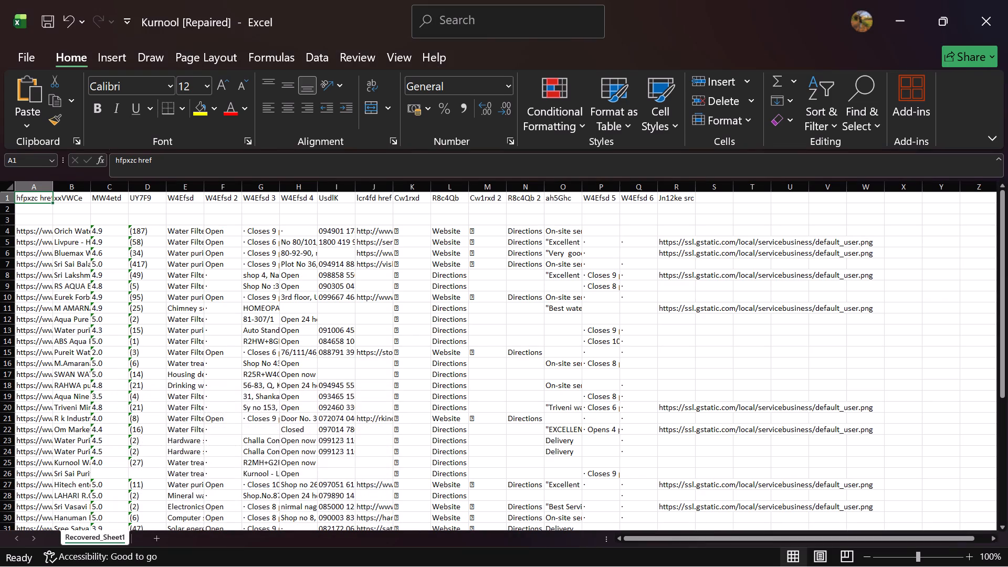
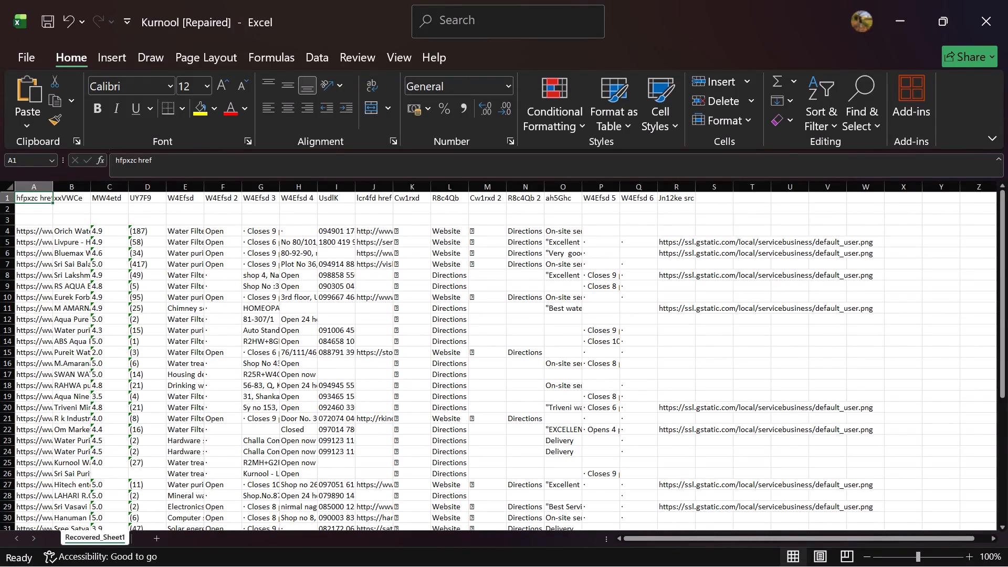
Clear K1:Y48 and the rating, category, hours and address data in columns C to H from row 4 down in the Kurnool sheet.
left_click_drag(411, 198, 986, 553)
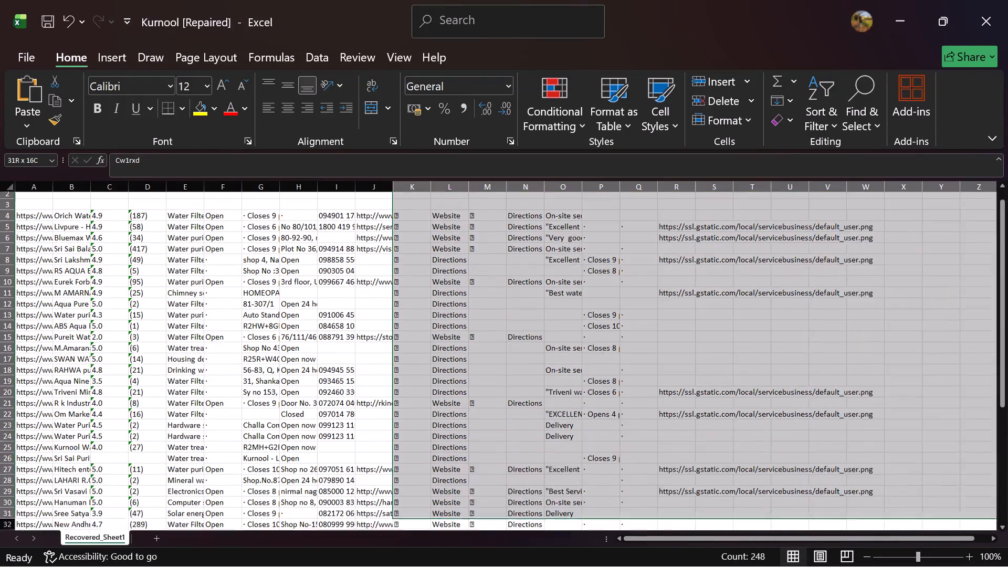
left_click_drag(986, 553, 950, 563)
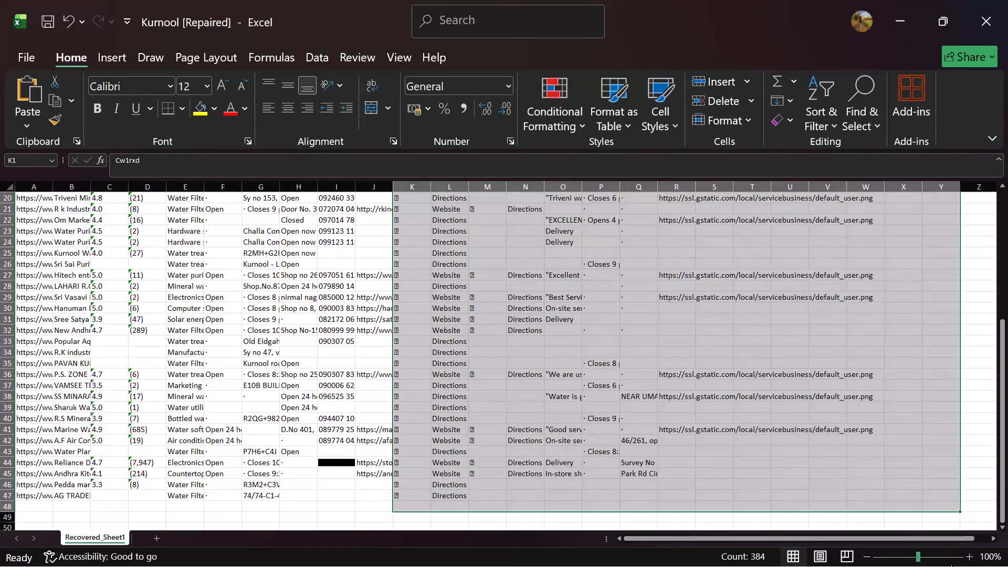
key("Delete")
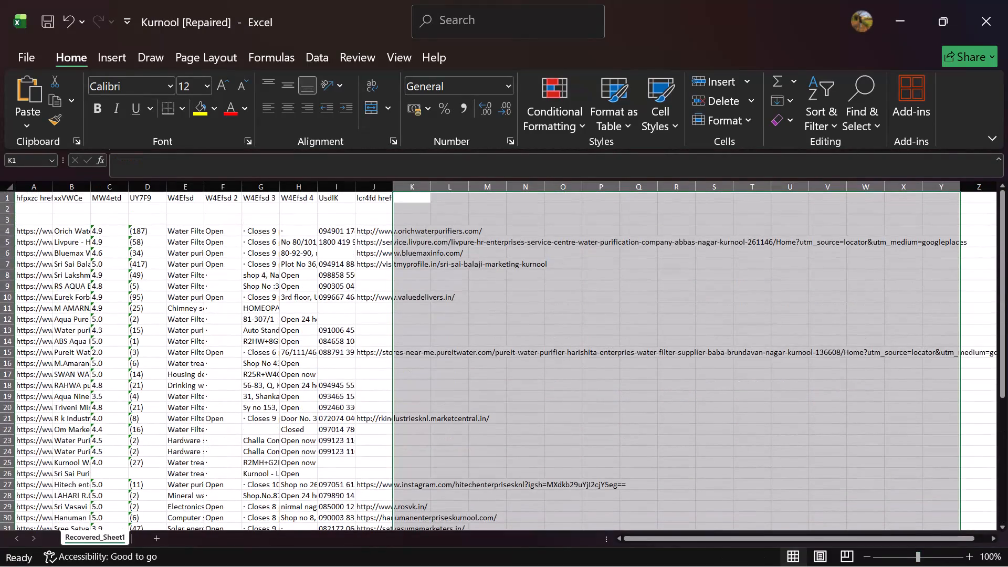
left_click_drag(106, 229, 278, 394)
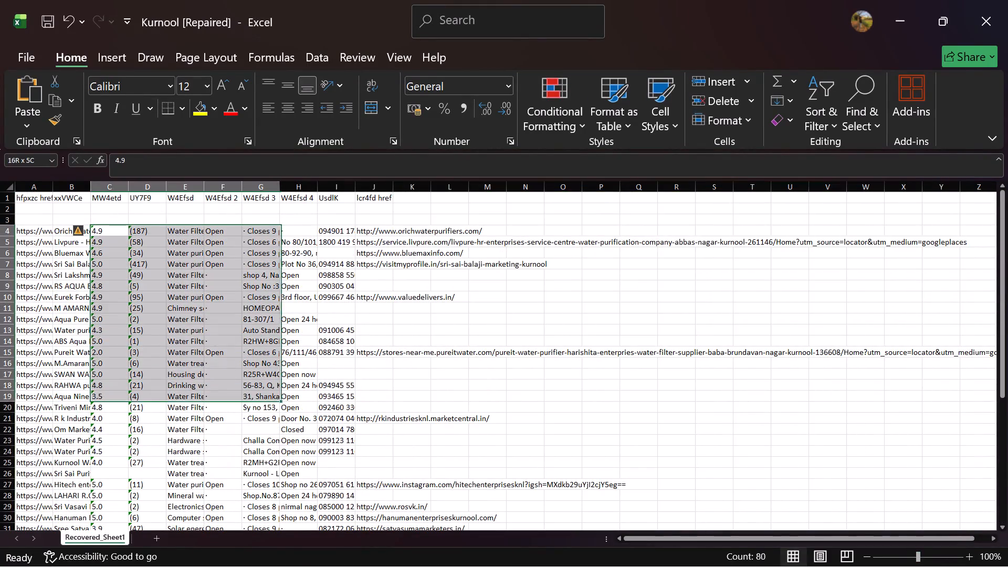
left_click_drag(278, 394, 288, 566)
key("Delete")
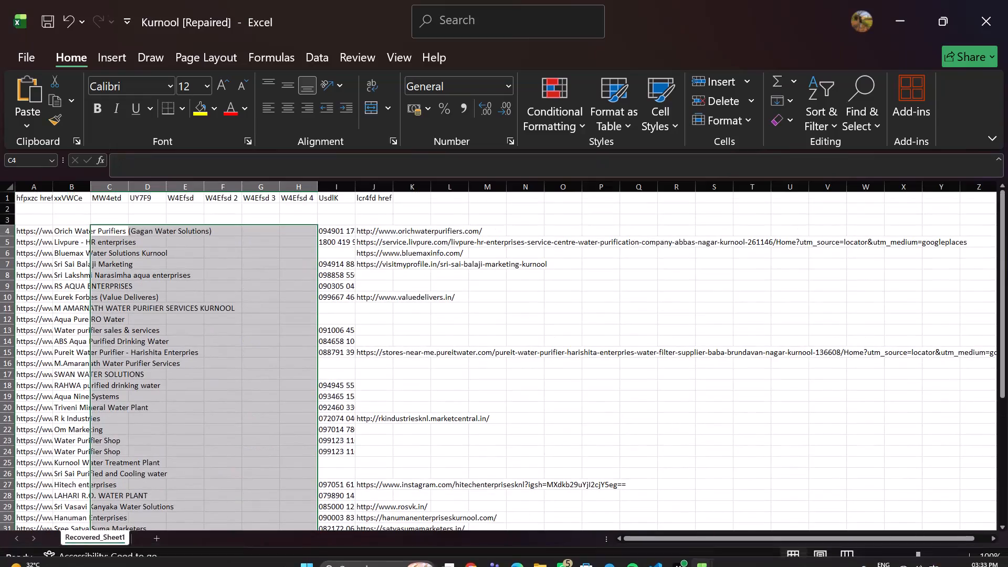
Copy A3:S45 from the Kurnool sheet and close the workbook, replacing the existing Kurnool file and keeping the copied data on the clipboard.
left_click_drag(29, 221, 511, 498)
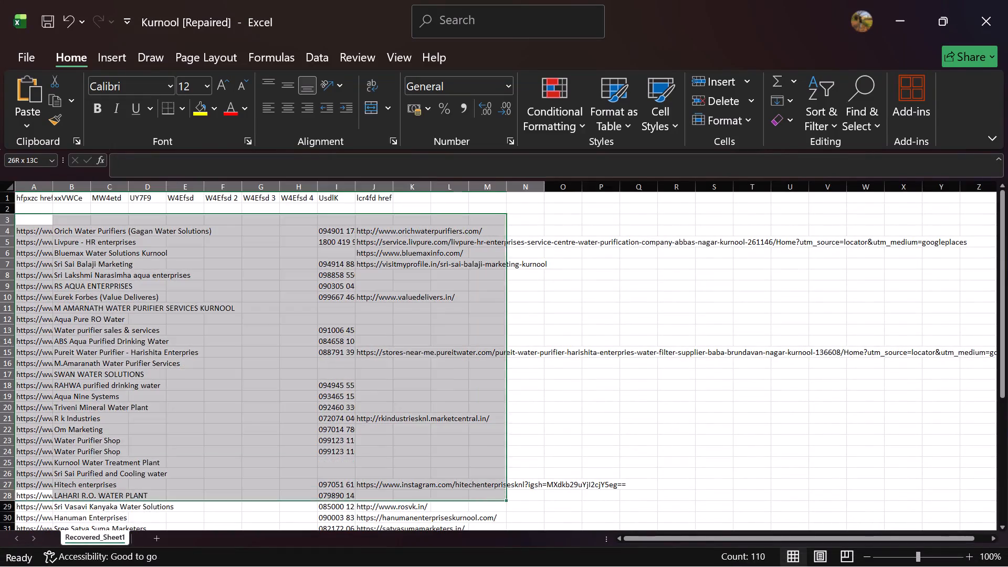
left_click_drag(511, 498, 673, 564)
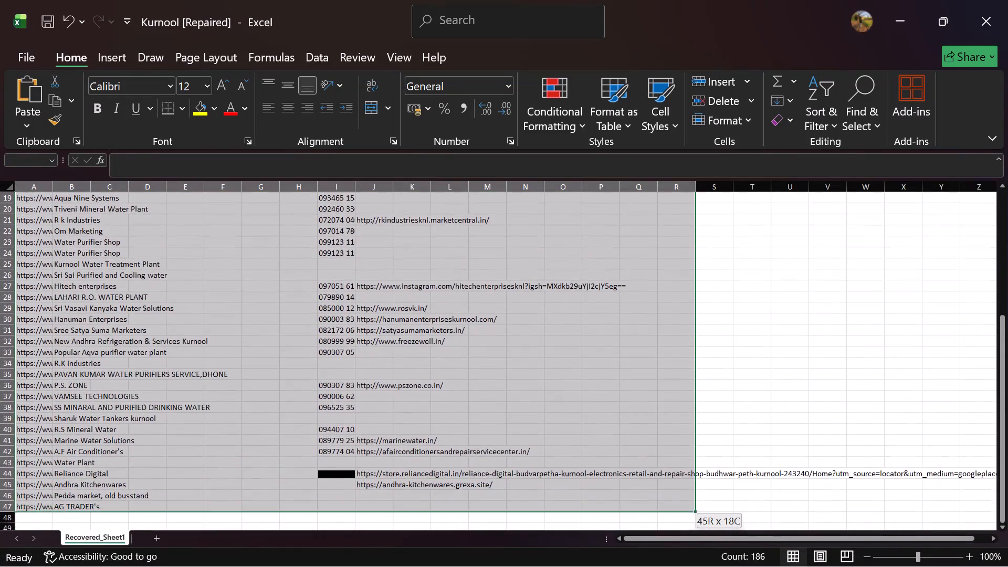
left_click_drag(673, 564, 703, 475)
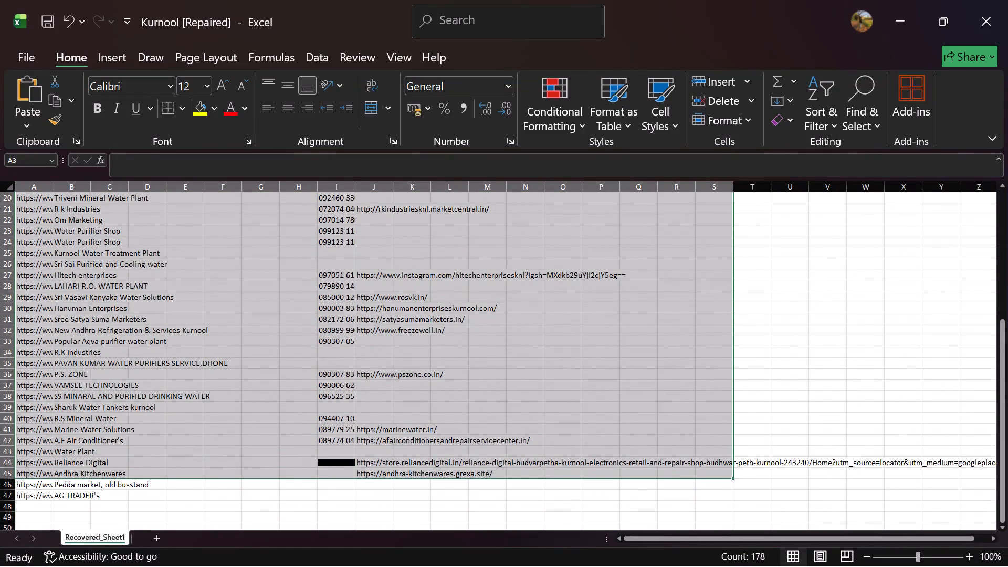
key("ctrl+c")
left_click(1007, 0)
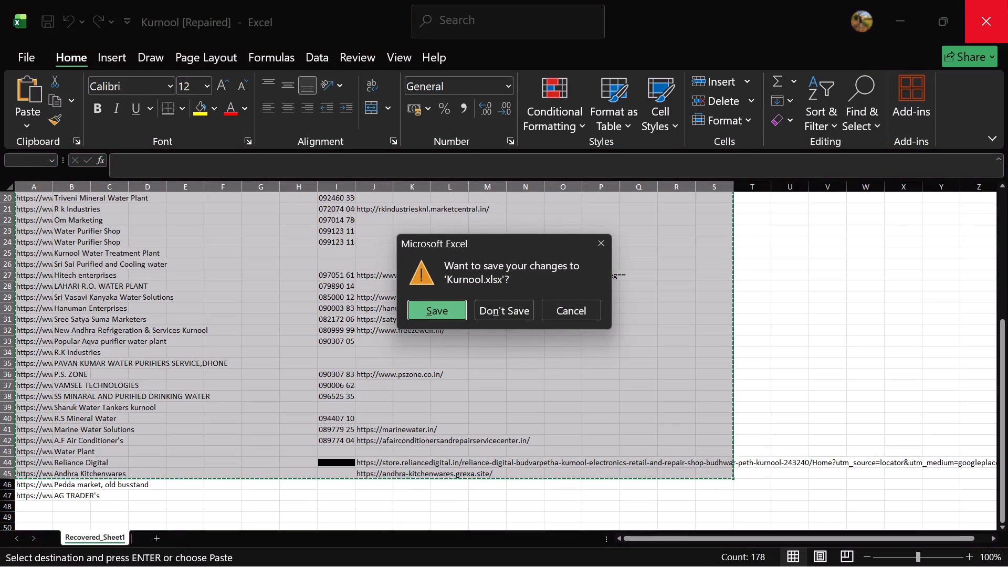
key("Return")
key("Return")
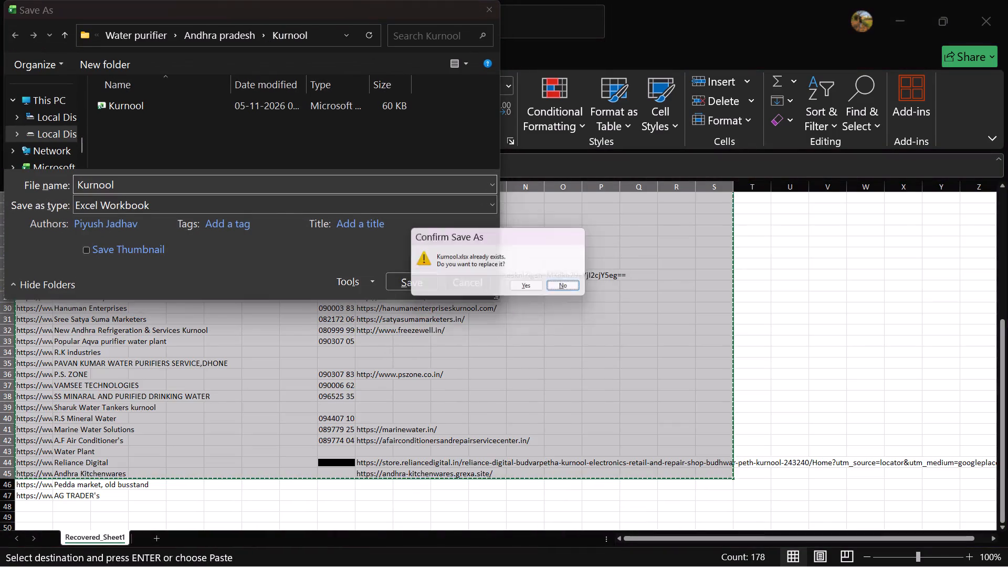
key("Left")
key("Return")
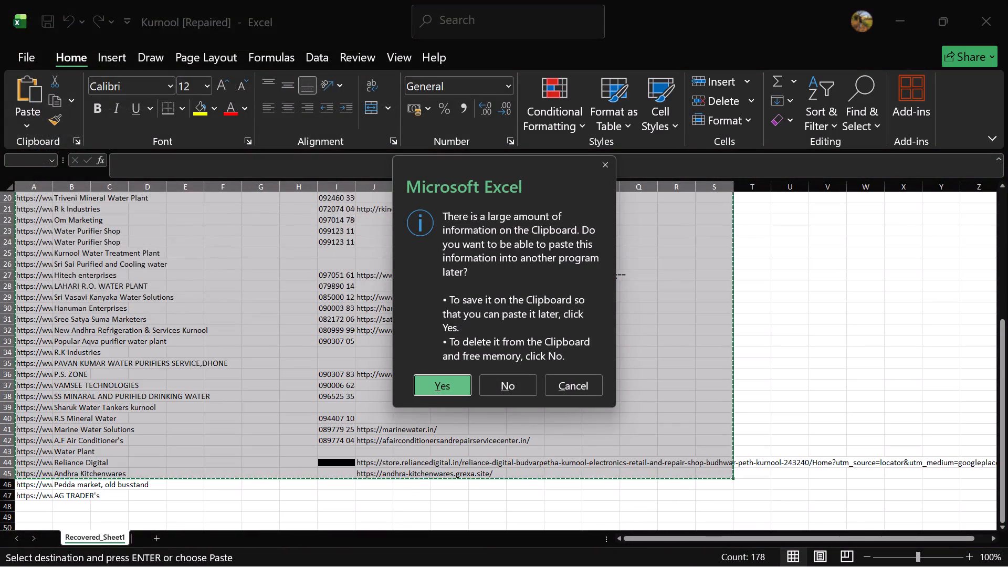
left_click(450, 388)
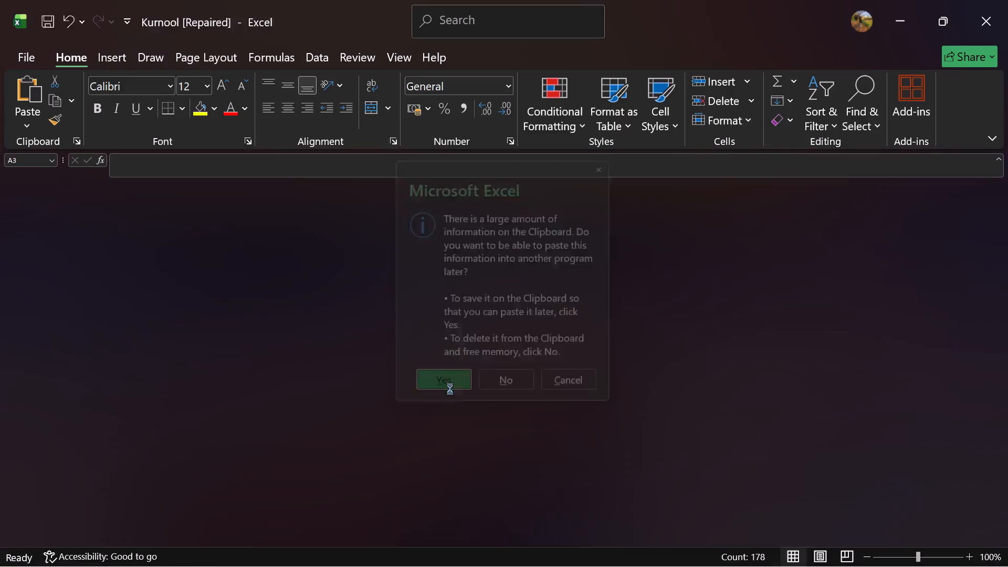
Paste the Kurnool data into Book1 at cell A284.
key("ctrl+v")
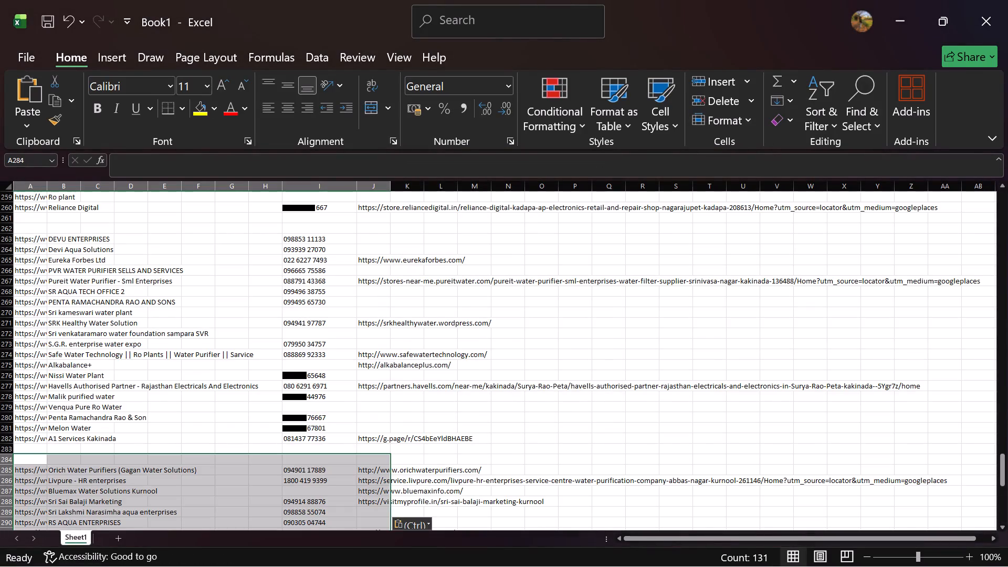
scroll(360, 507, "down", 4)
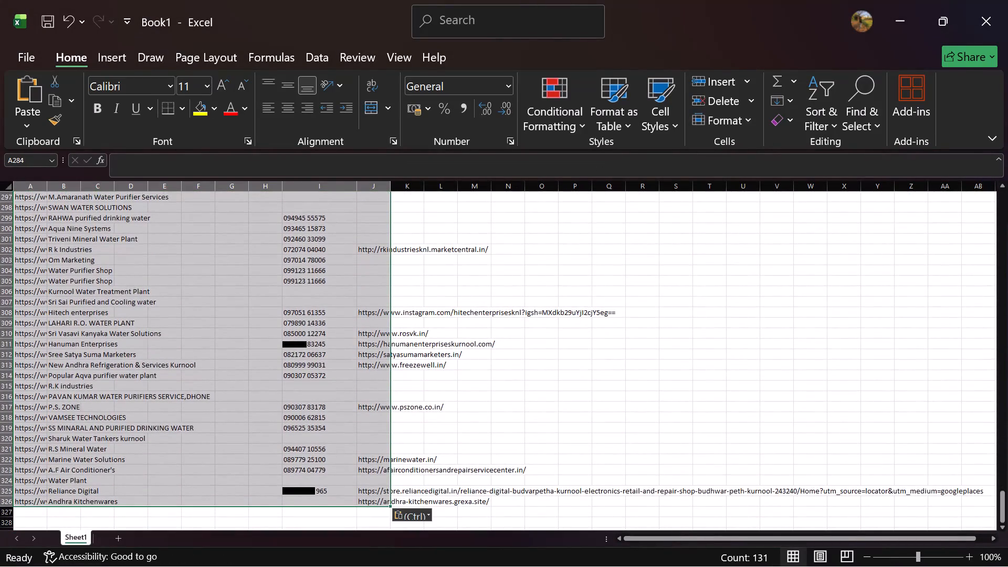
left_click(457, 451)
Select cell A328 in Book1 as the paste start, and open the Machilipatnam workbook with its content recovered and editing enabled.
scroll(457, 451, "down", 1)
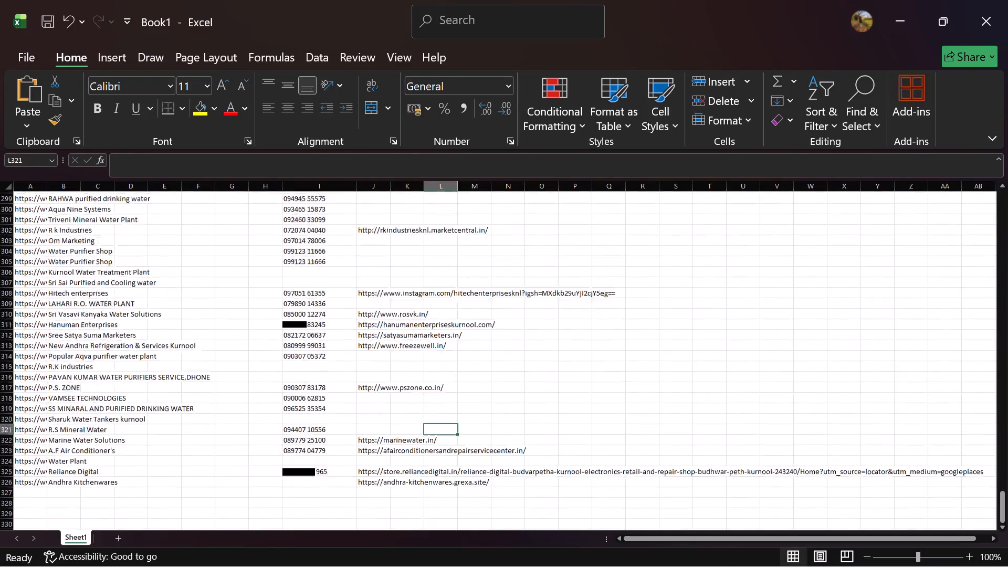
scroll(457, 451, "down", 1)
left_click(39, 371)
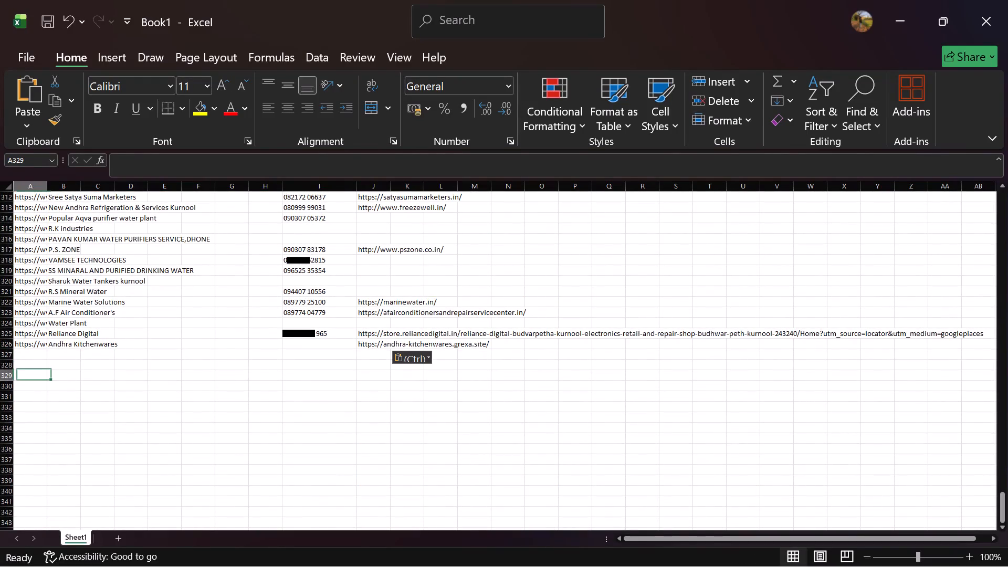
left_click(37, 367)
key("alt+Tab")
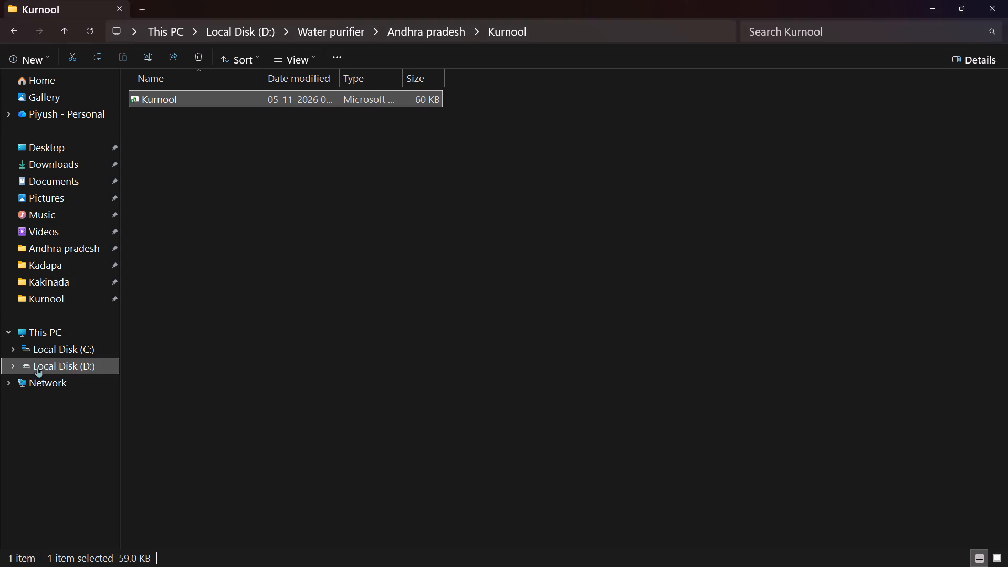
left_click(15, 31)
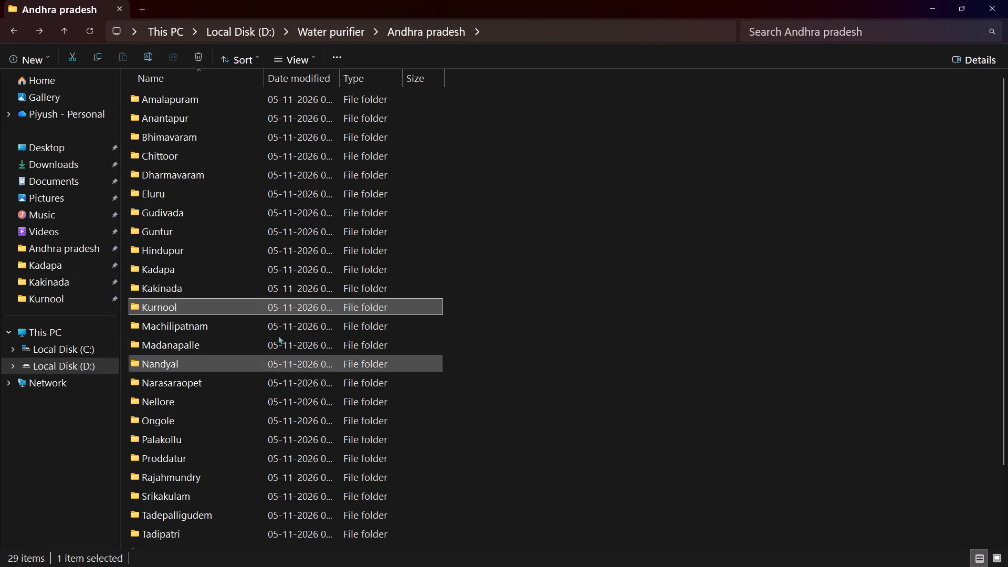
double_click(245, 325)
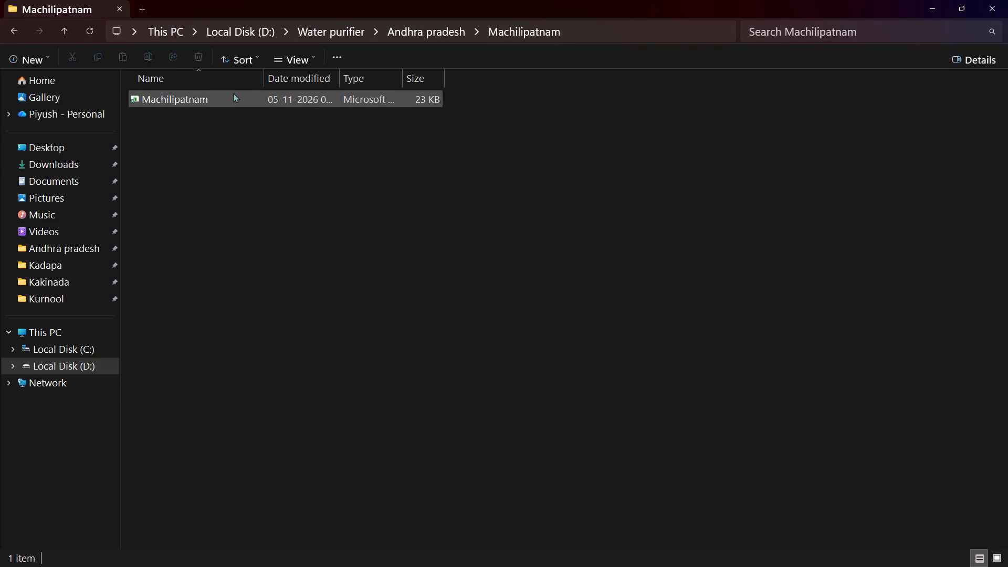
double_click(233, 93)
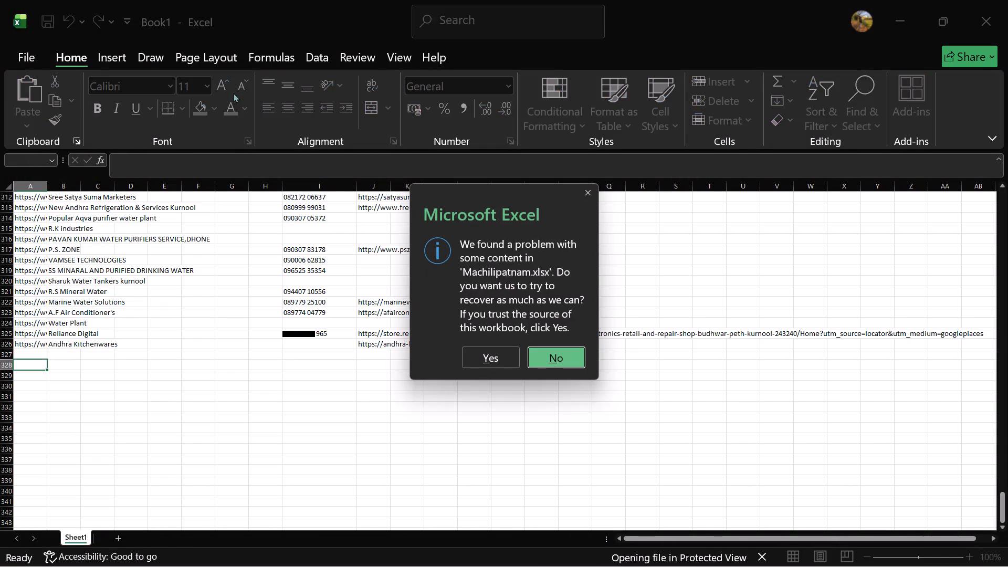
left_click(493, 358)
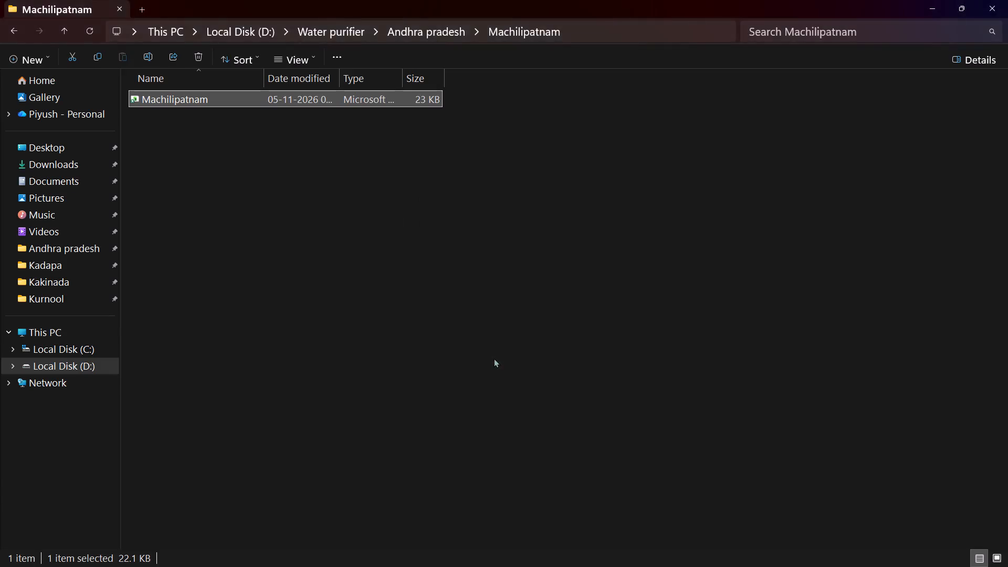
left_click(683, 73)
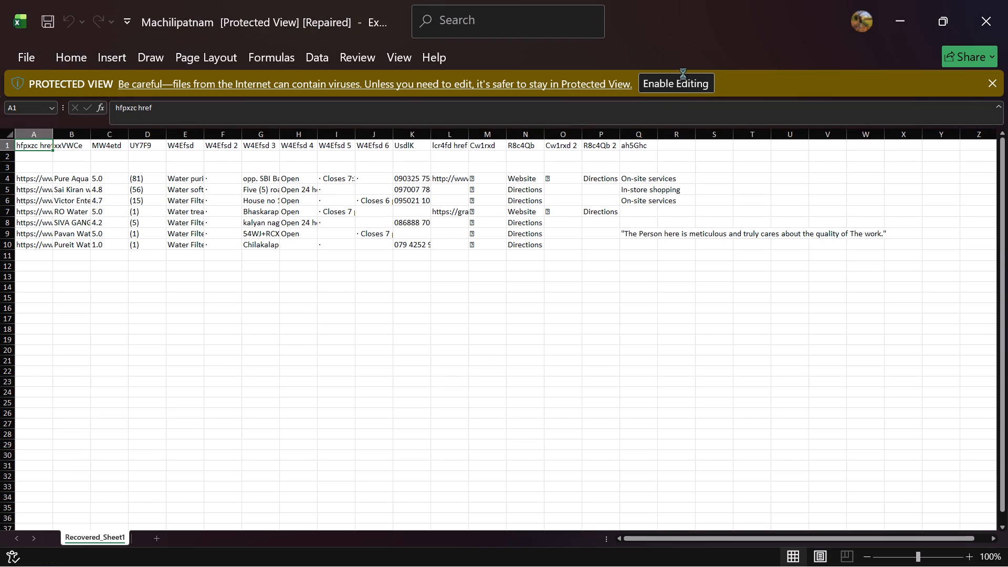
key("Return")
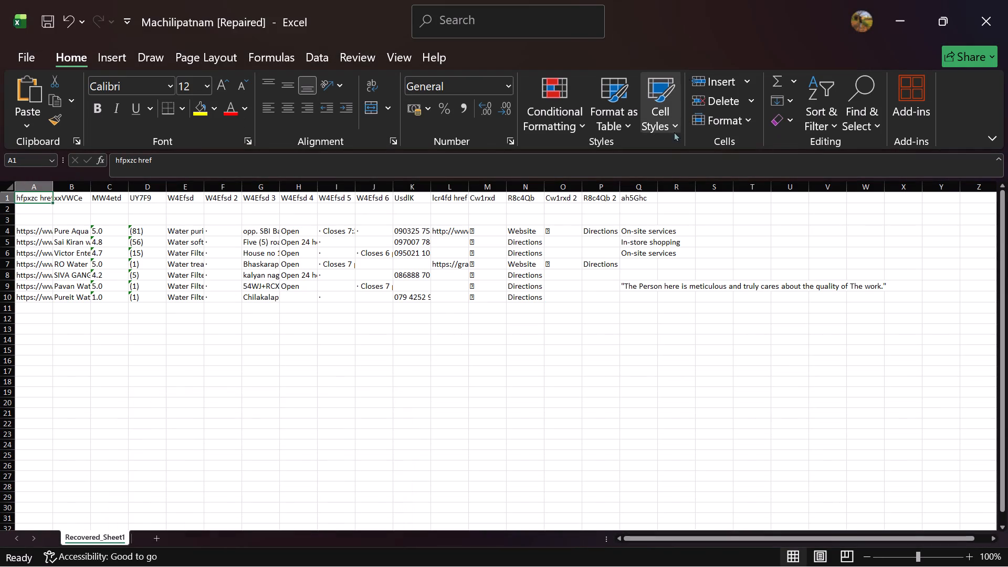
Clear the ranges M1:U12 and C3:J13 in the Machilipatnam sheet.
left_click_drag(488, 198, 802, 320)
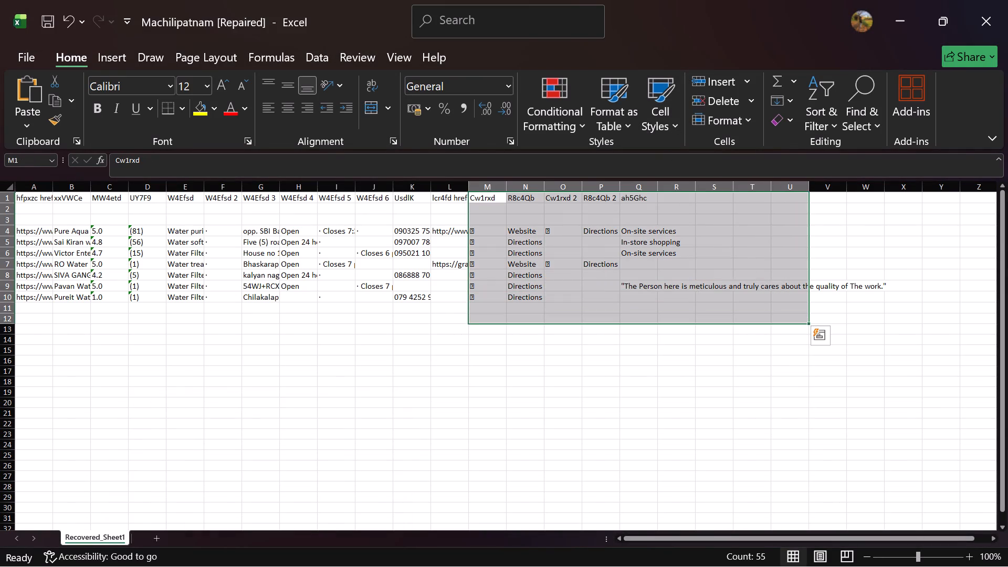
key("Delete")
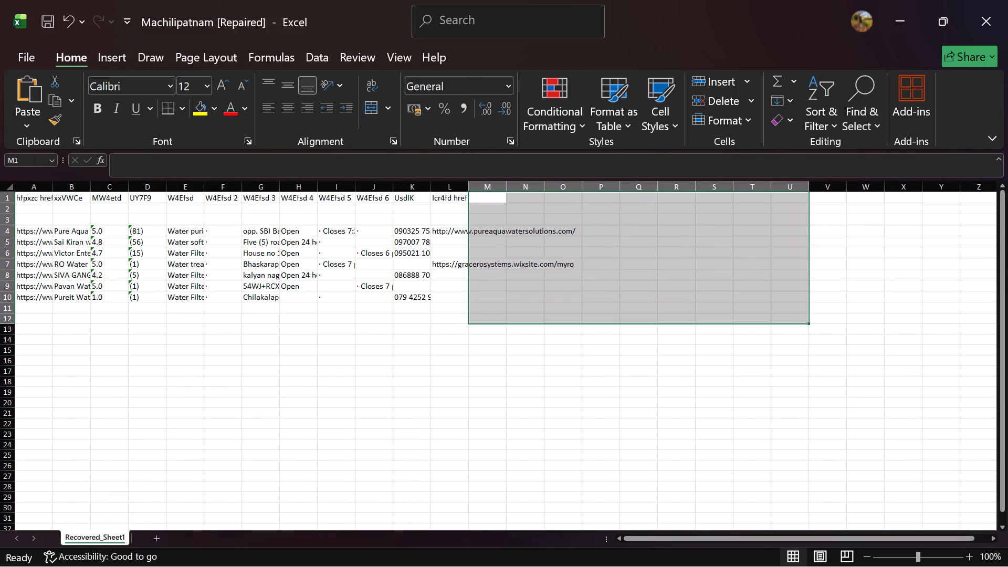
left_click_drag(114, 221, 400, 306)
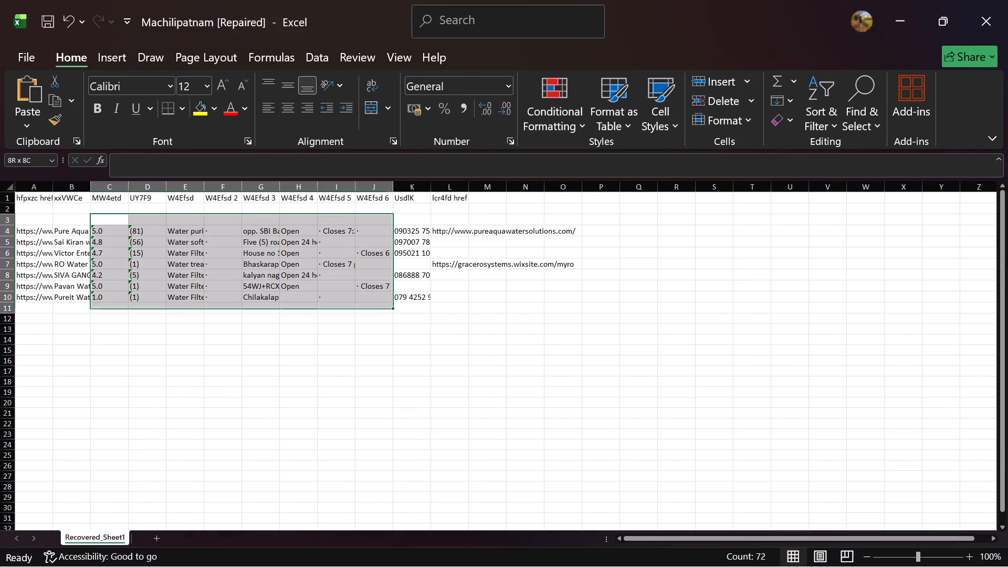
left_click_drag(400, 306, 387, 328)
key("Delete")
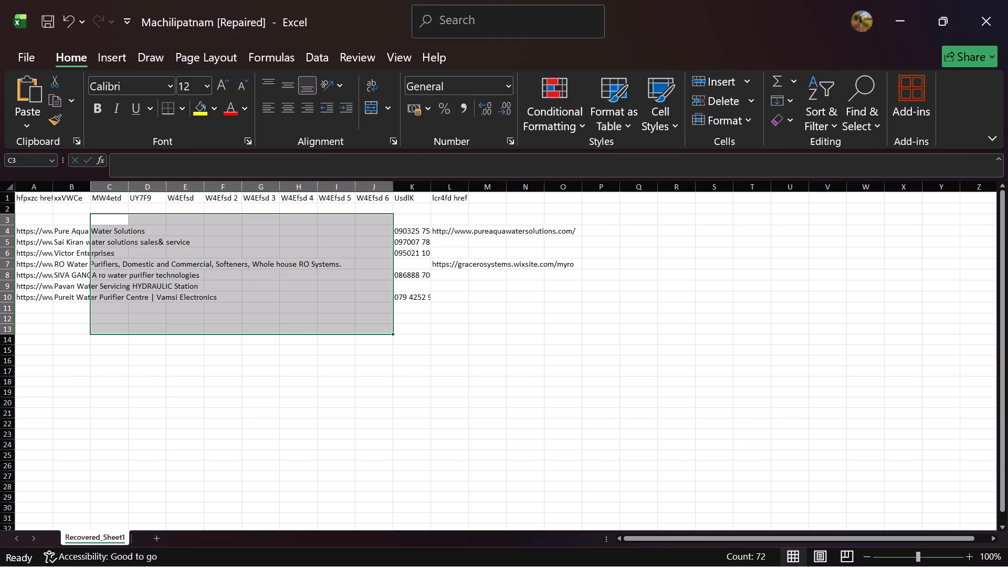
Copy A3:N10 from the Machilipatnam sheet and close the workbook, replacing the existing Machilipatnam file and keeping the copied data on the clipboard.
left_click_drag(37, 220, 543, 298)
key("ctrl+c")
left_click(1007, 0)
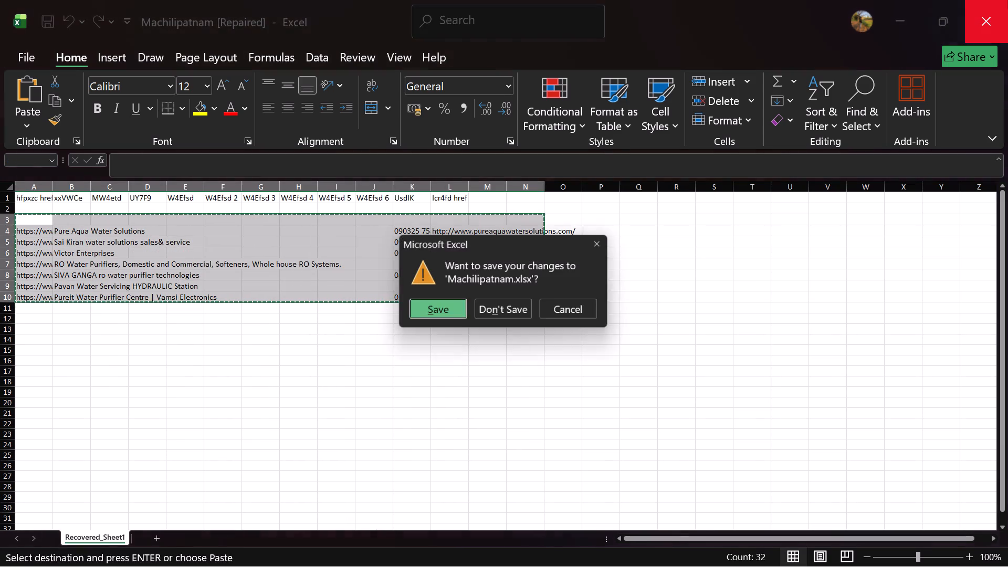
key("Return")
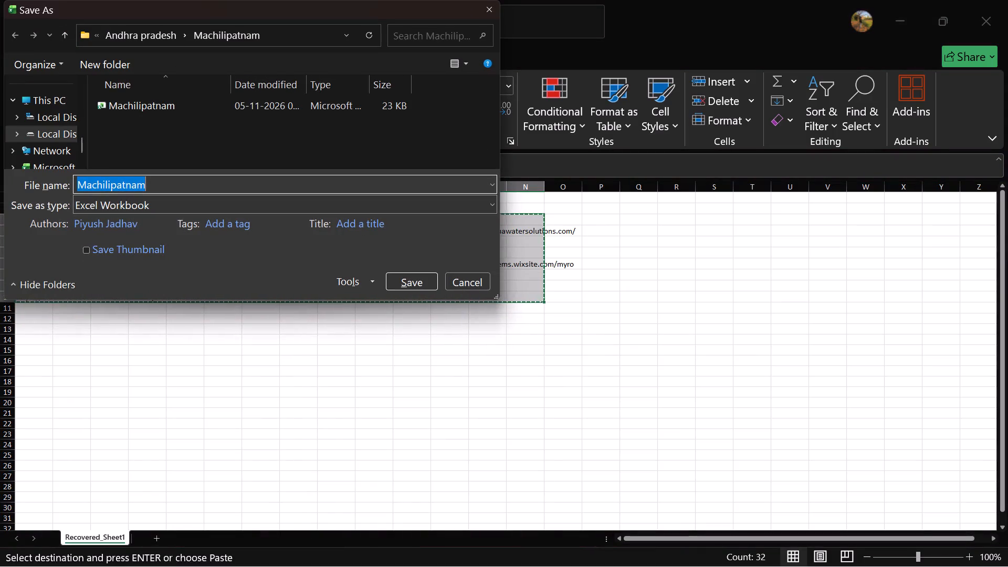
key("Return")
key("Left")
key("Return")
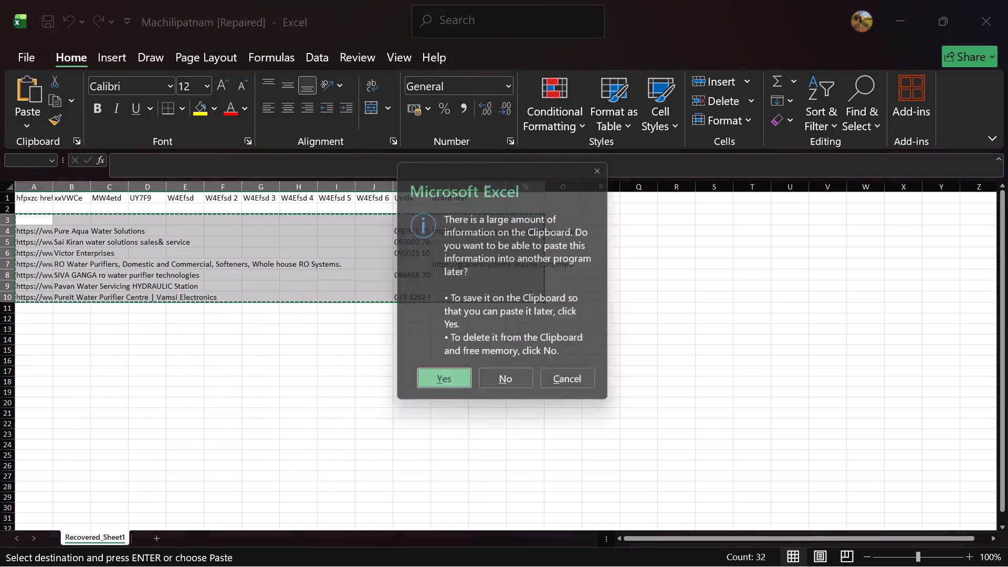
key("Return")
Paste the Machilipatnam data into Book1 at cell A328.
key("ctrl+v")
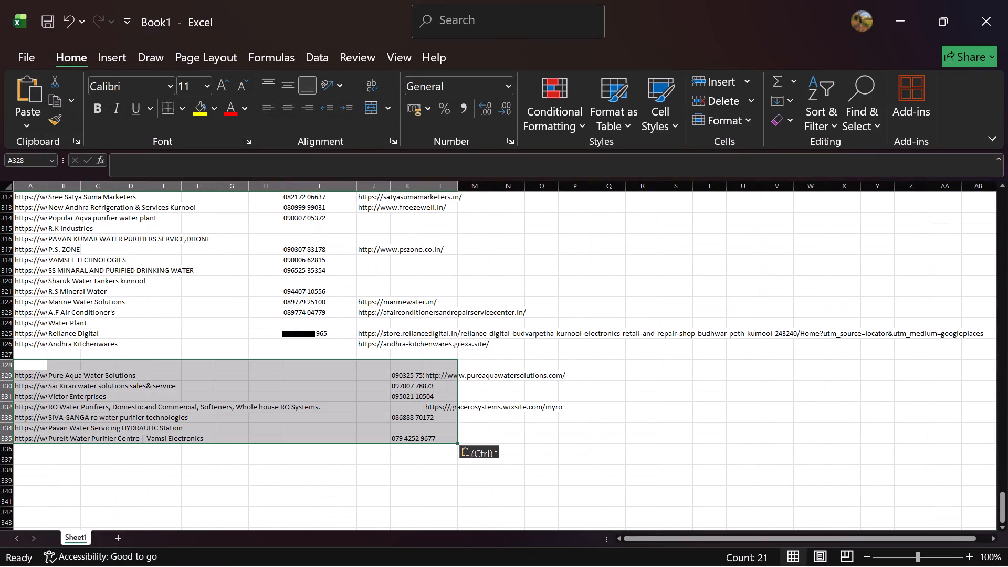
Move the Machilipatnam phone numbers in K329:K335 to column I, starting at I329.
left_click_drag(394, 374, 413, 437)
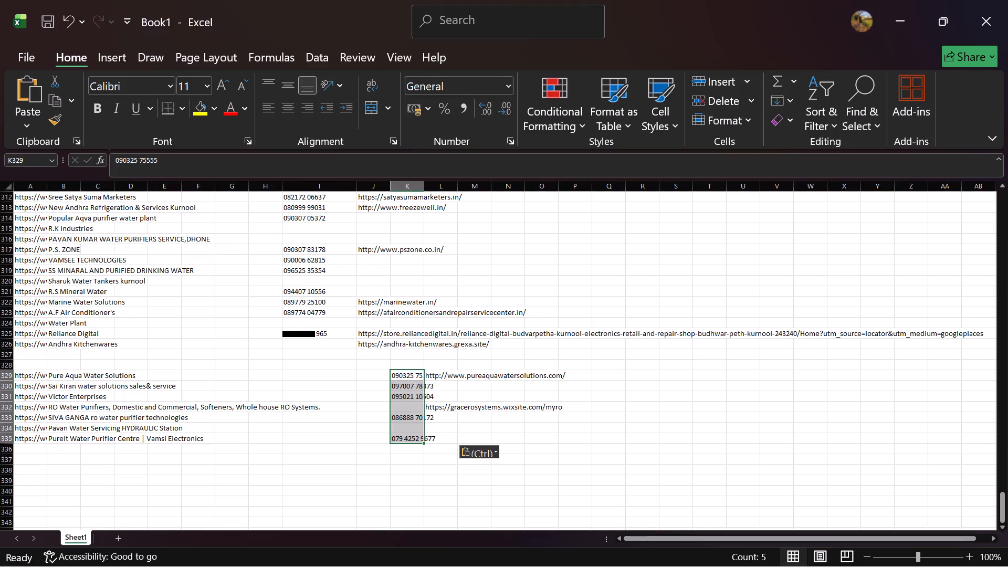
left_click_drag(408, 444, 324, 438)
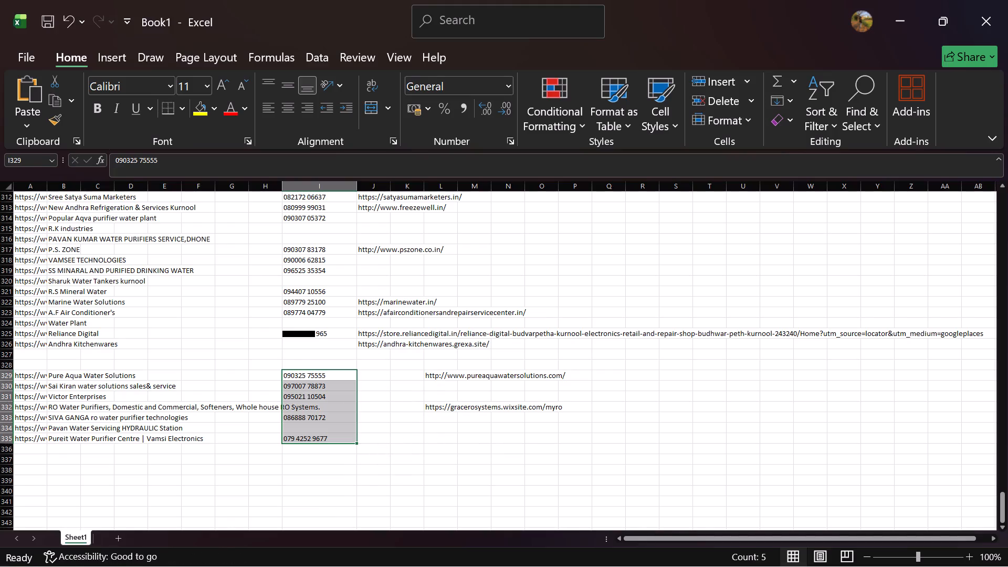
Move the Machilipatnam websites in L329:M332 so they start at J329.
left_click_drag(429, 374, 478, 403)
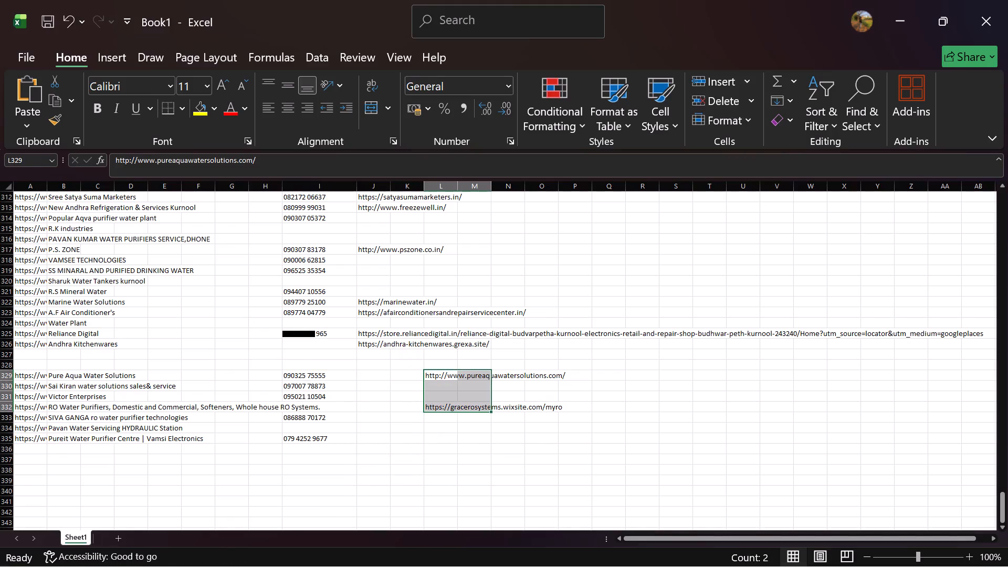
left_click_drag(476, 412, 413, 407)
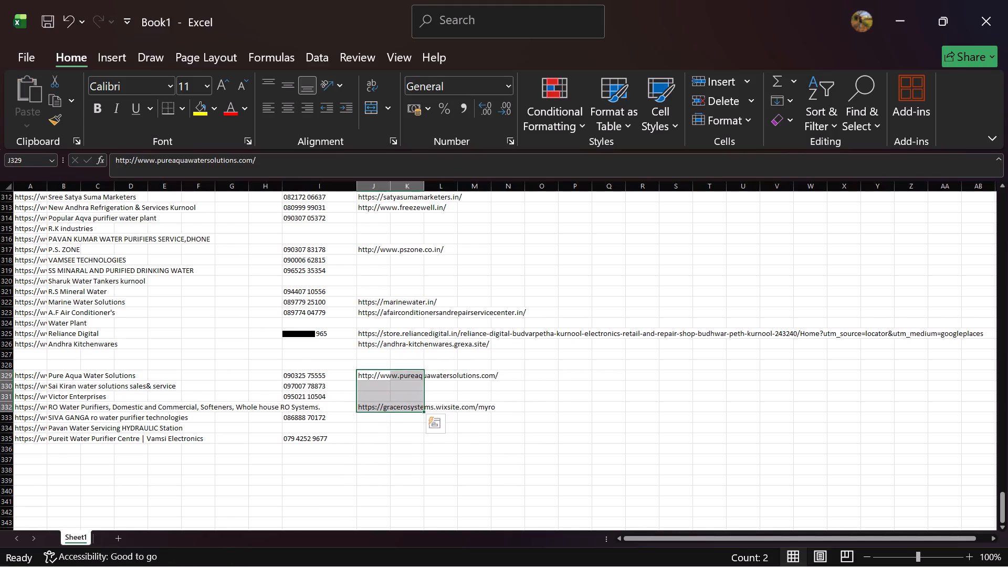
Select A337 in Book1, and open the Madanapalle workbook from the Andhra pradesh folder with its content recovered and editing enabled.
left_click(529, 388)
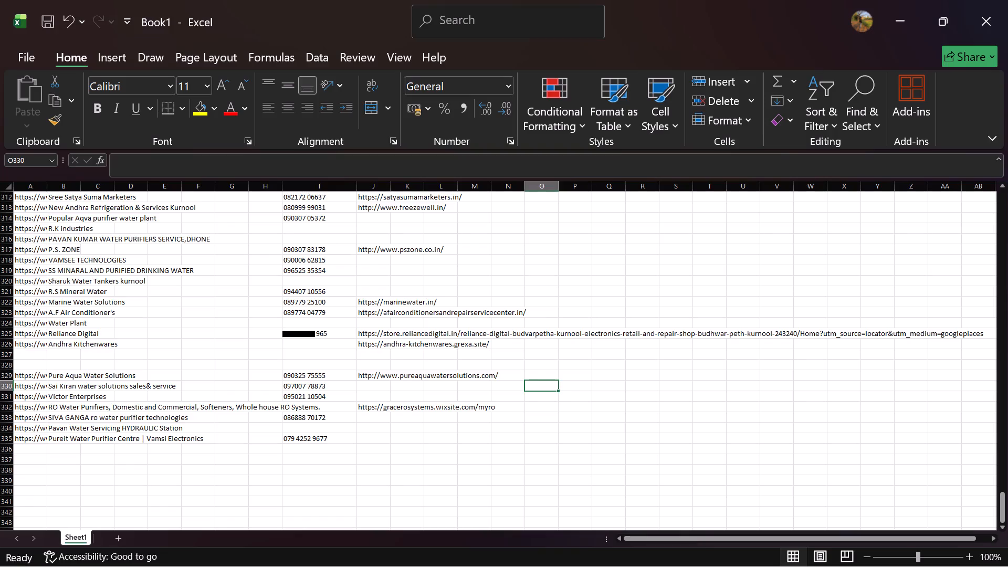
left_click(30, 461)
key("alt+Tab")
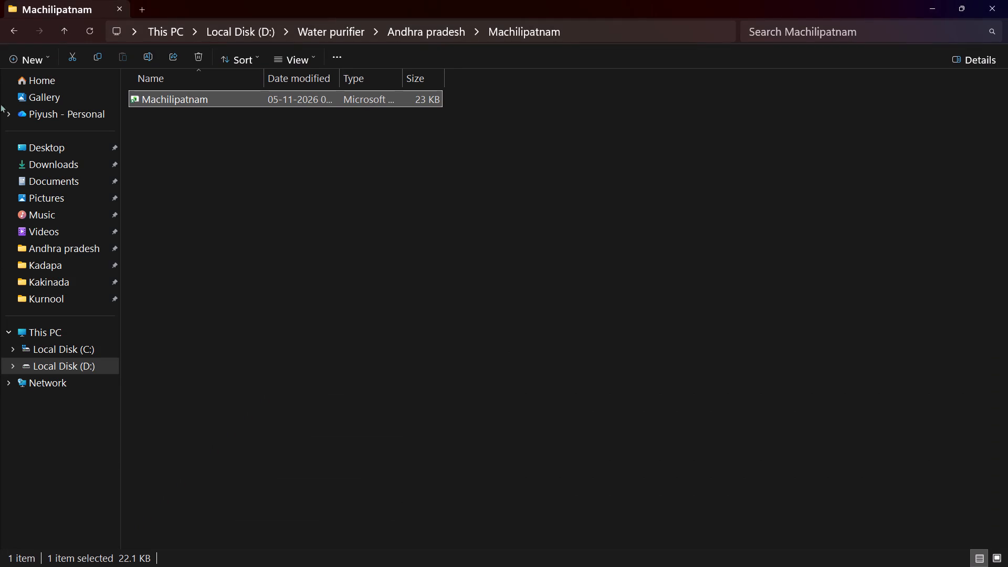
left_click(9, 28)
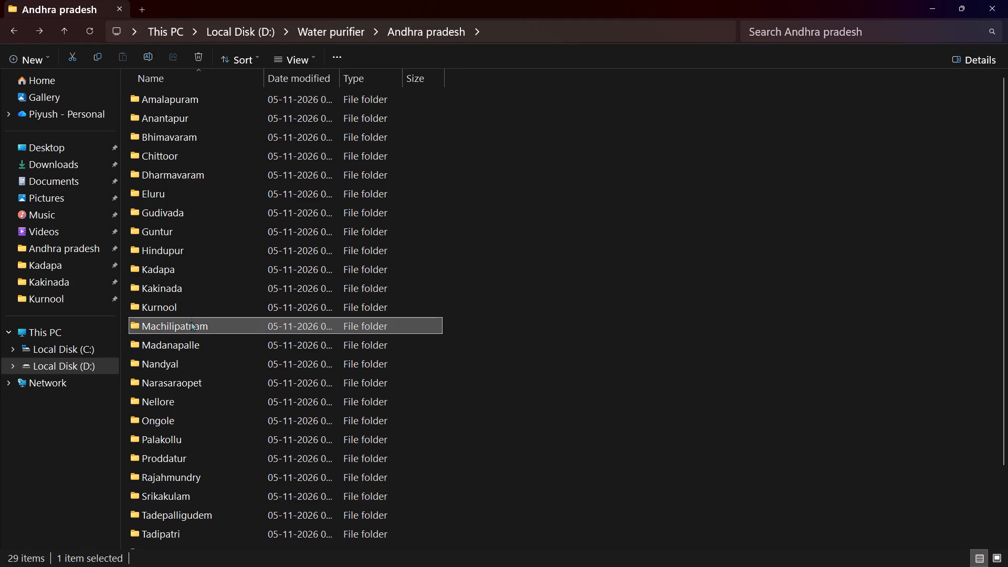
double_click(218, 348)
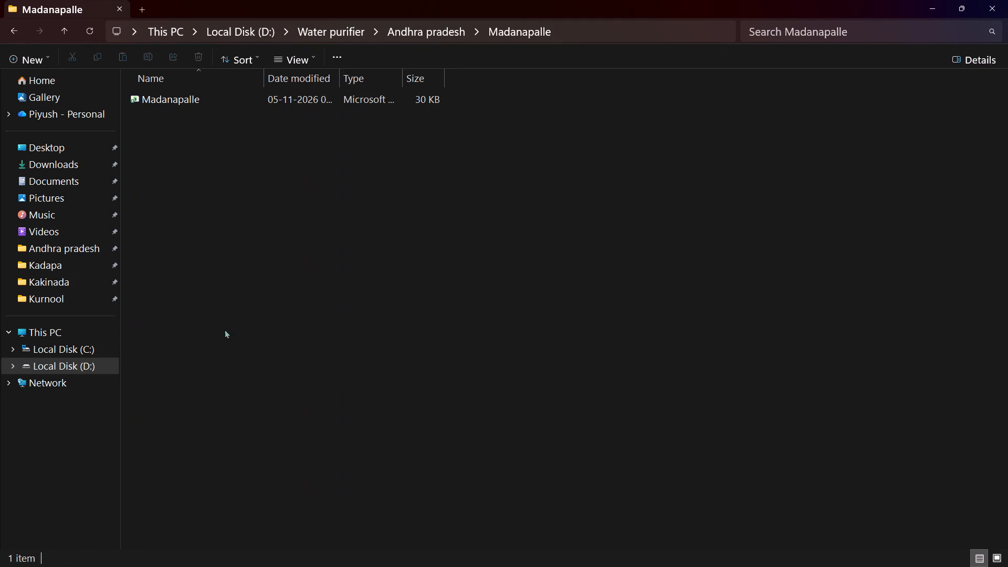
double_click(231, 102)
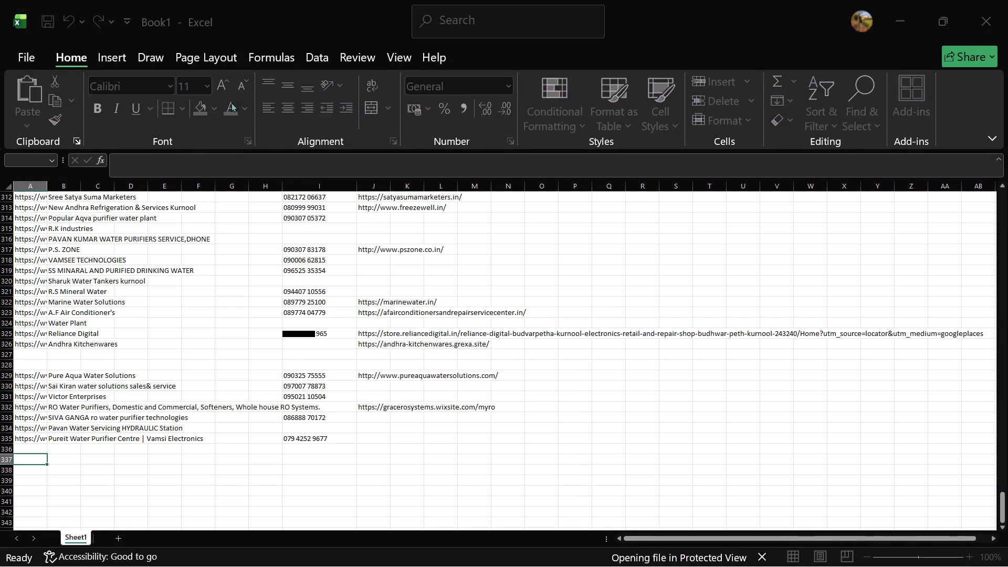
left_click(493, 351)
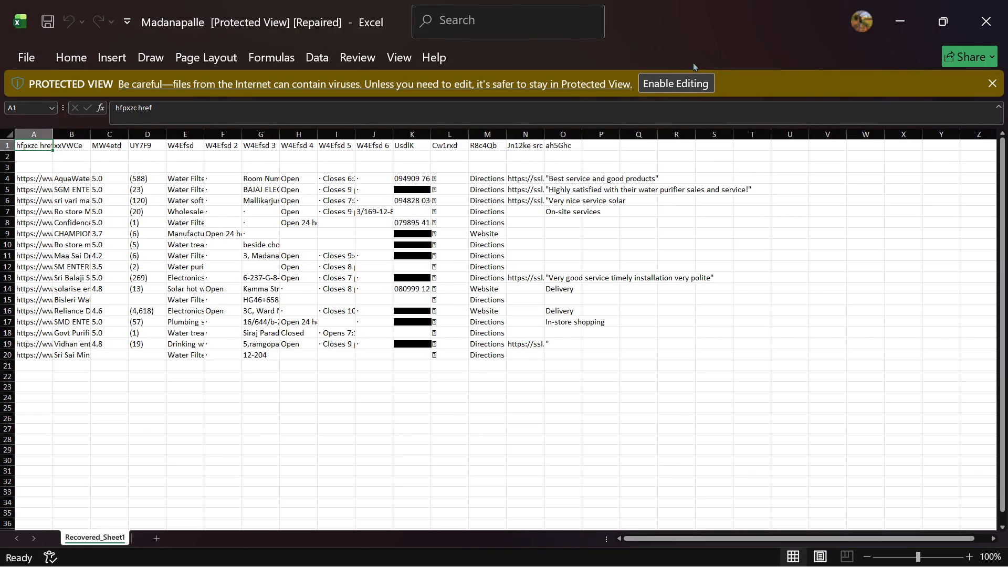
left_click(674, 85)
key("Return")
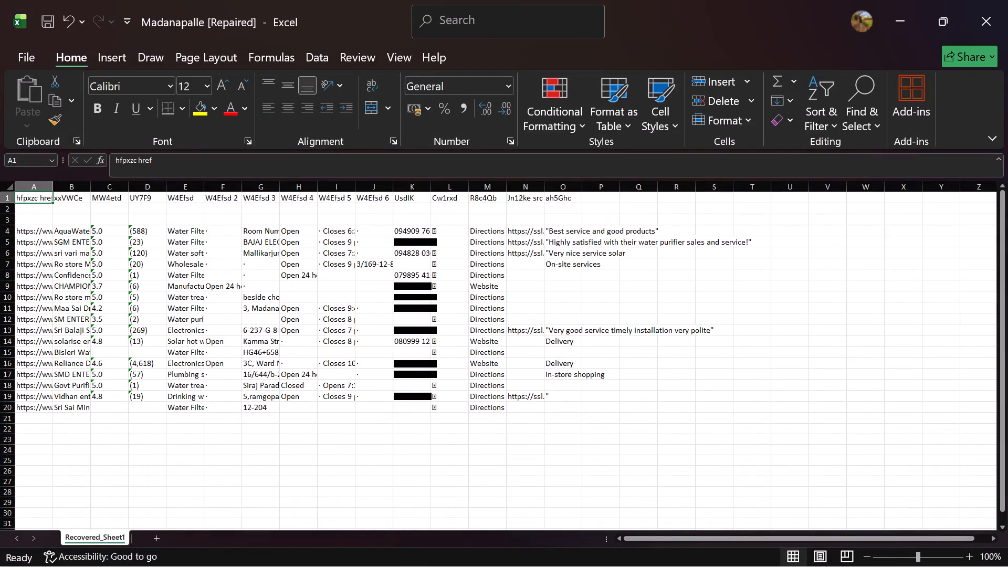
Clear ranges L1:V24 and C2:J25 in the Madanapalle sheet, keeping the links, business names and phone numbers.
left_click_drag(550, 195, 694, 430)
key("Delete")
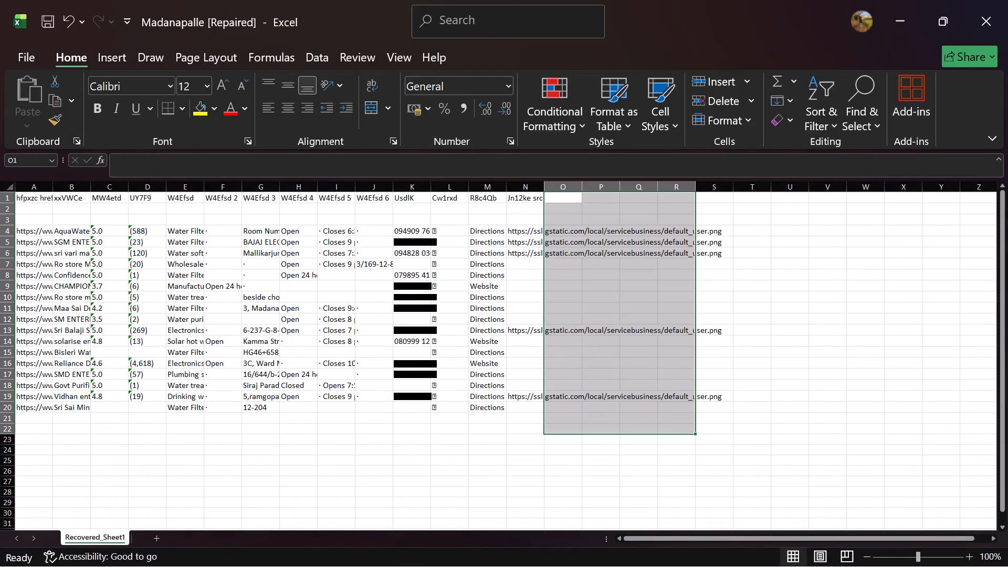
left_click_drag(445, 197, 811, 448)
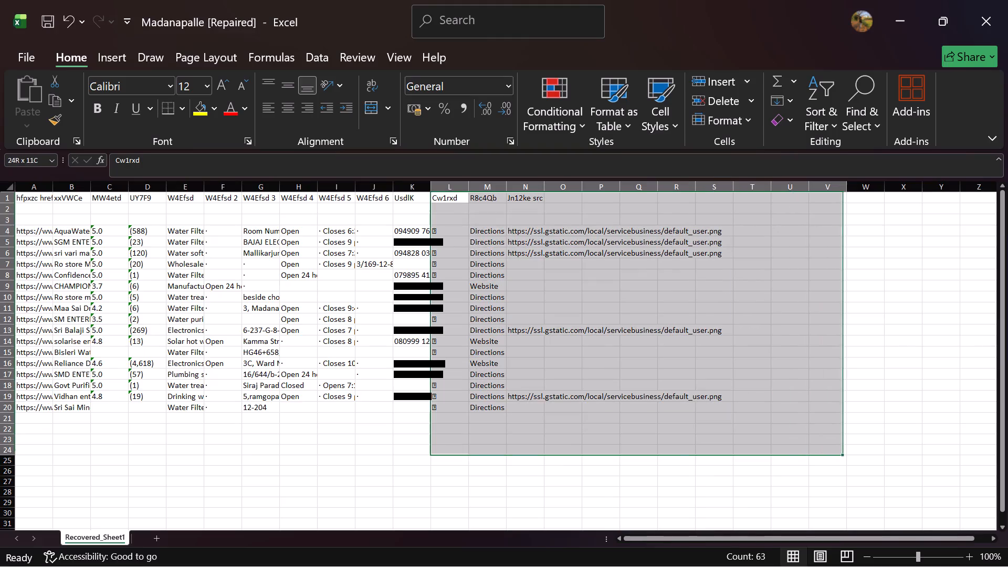
left_click_drag(811, 448, 811, 446)
key("Delete")
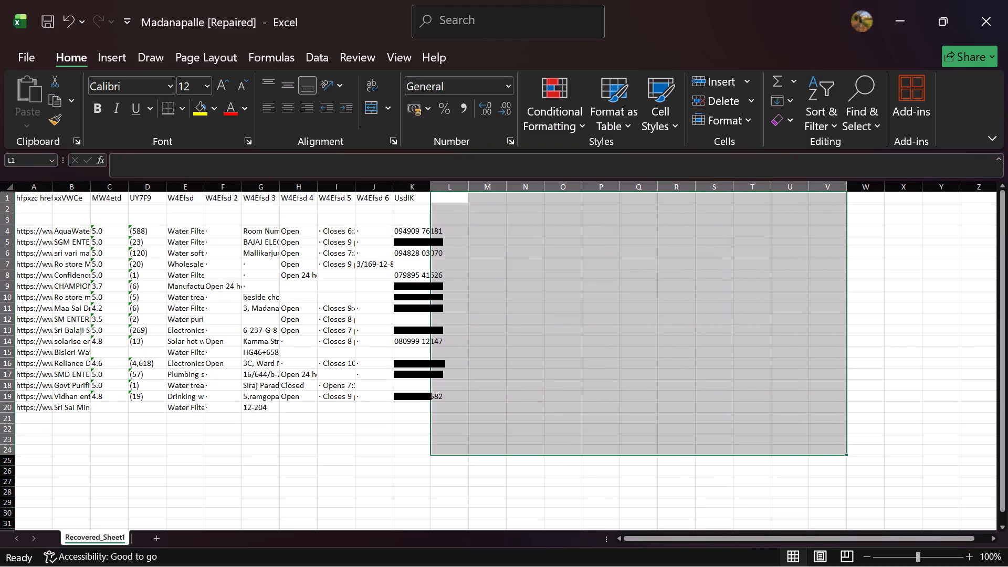
left_click_drag(112, 212, 359, 458)
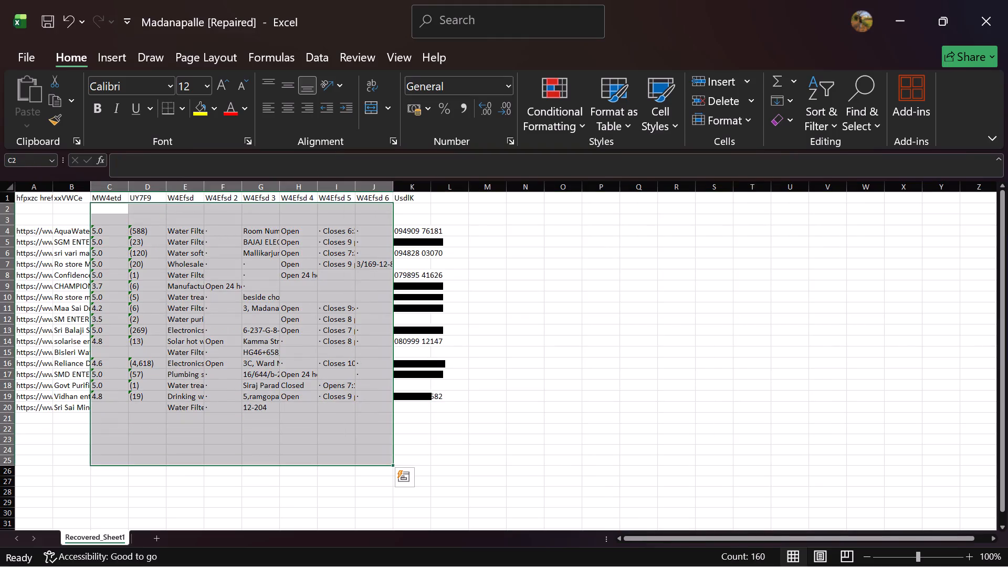
key("Delete")
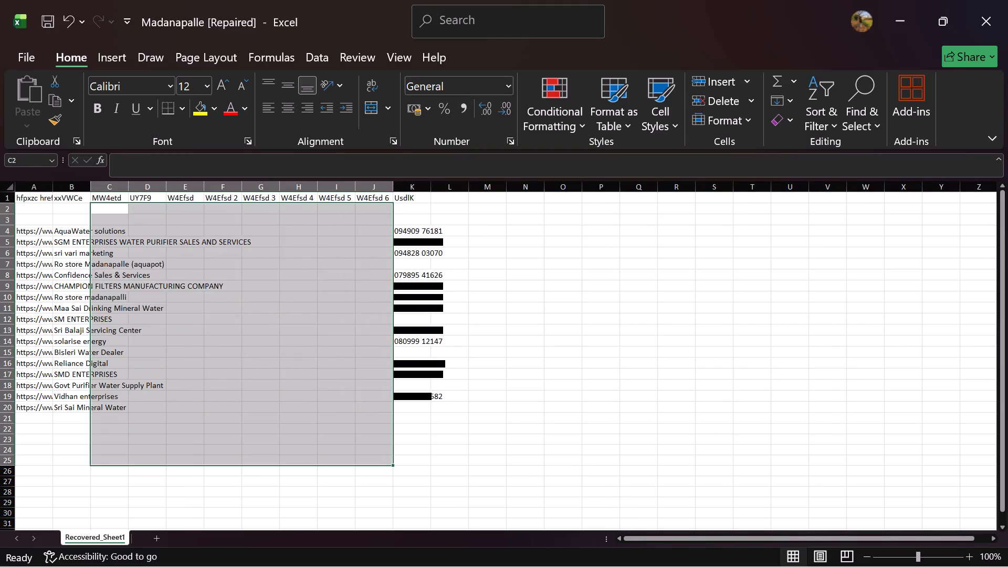
Copy A3:M19 from the Madanapalle sheet and close the workbook, replacing the existing Madanapalle file and keeping the copied data on the clipboard.
left_click_drag(31, 219, 503, 396)
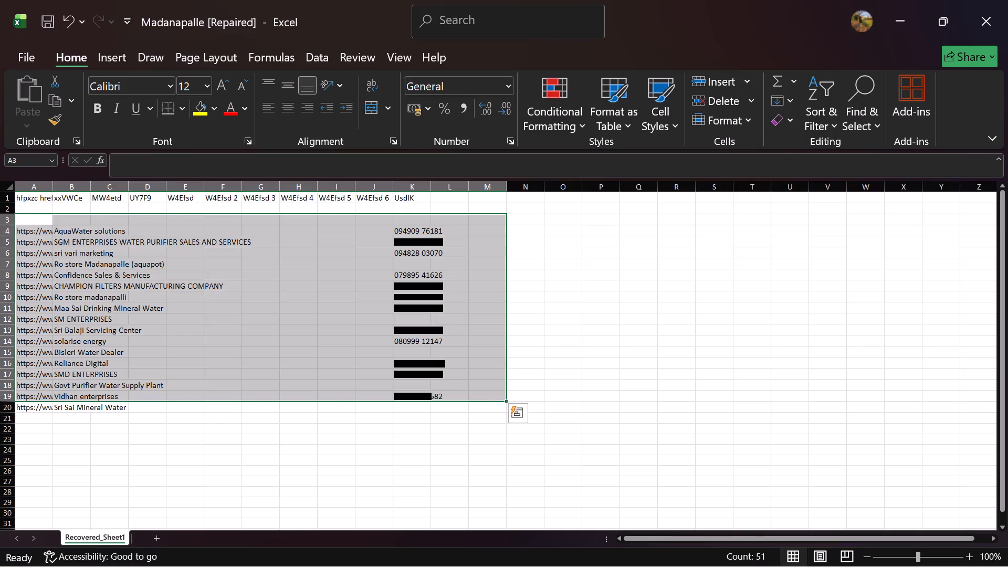
key("ctrl+c")
left_click(1007, 0)
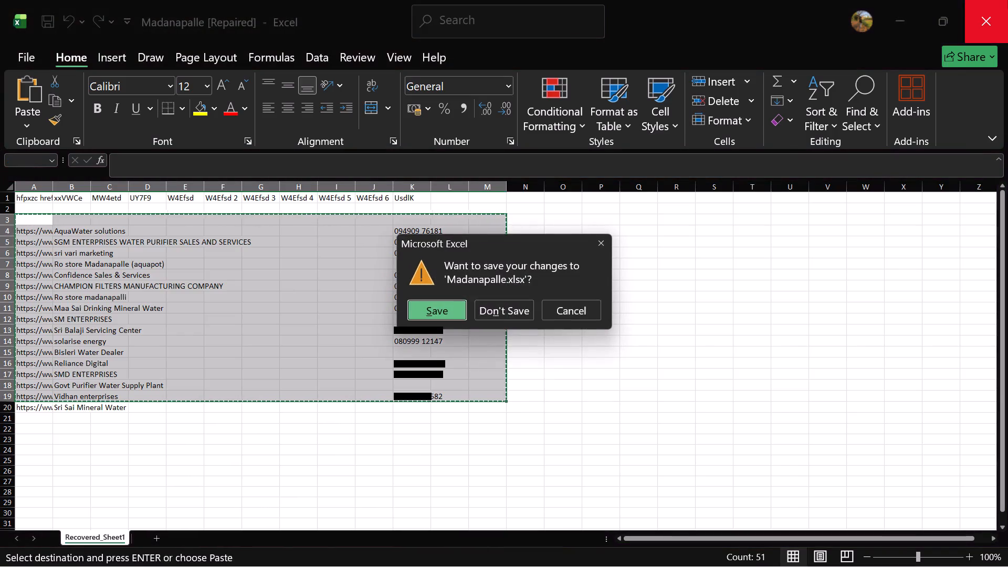
key("Return")
key("Return")
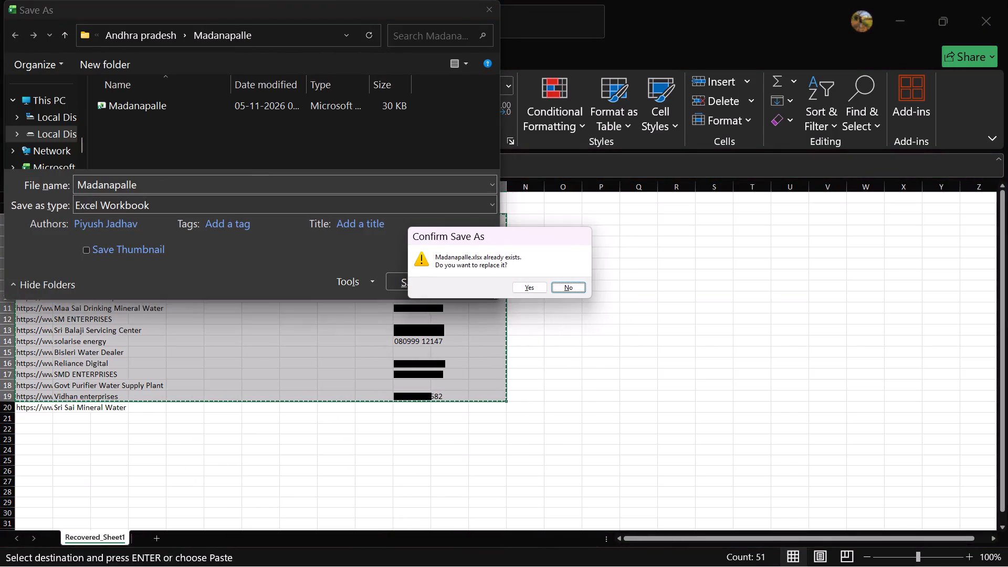
key("Left")
key("Return")
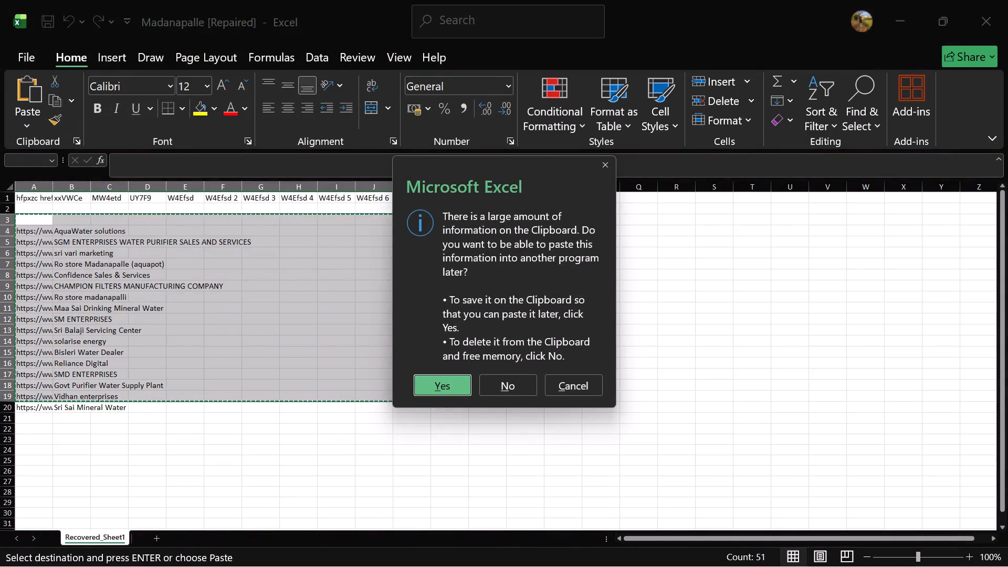
key("Return")
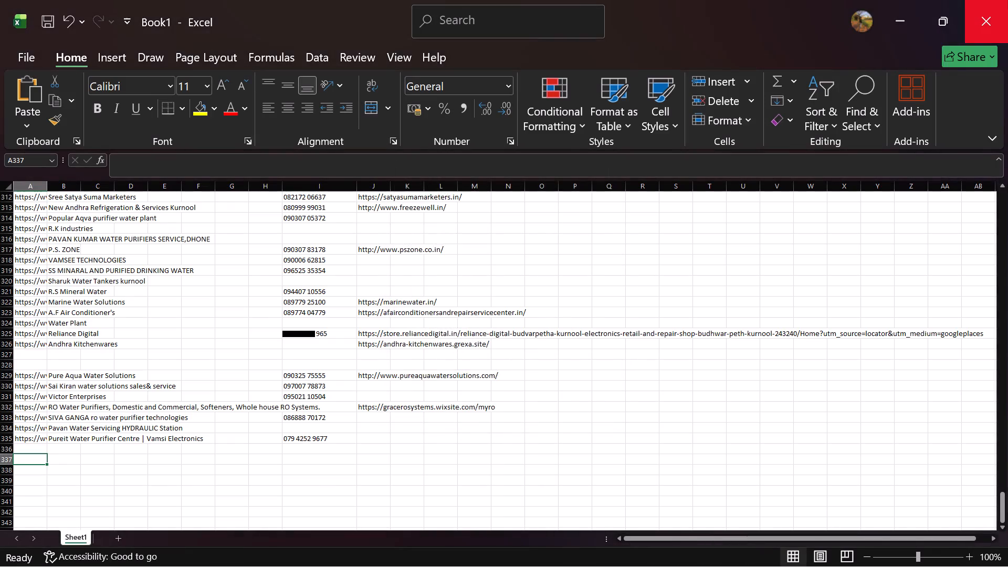
Paste the Madanapalle data into Book1 at cell A337.
key("ctrl+v")
Move the Madanapalle phone numbers in K338:K354 to column I, starting at I338.
scroll(738, 344, "down", 2)
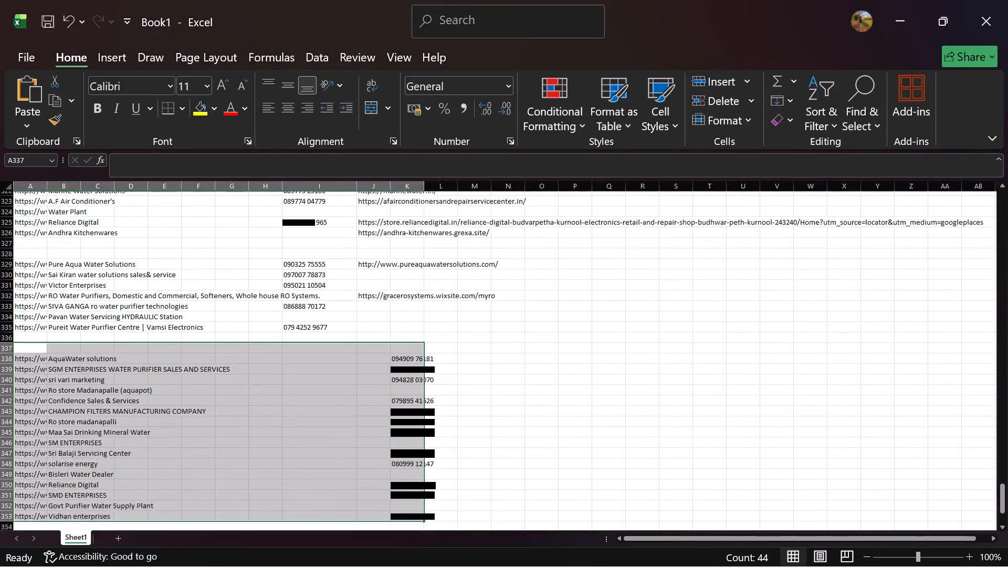
left_click_drag(416, 325, 421, 498)
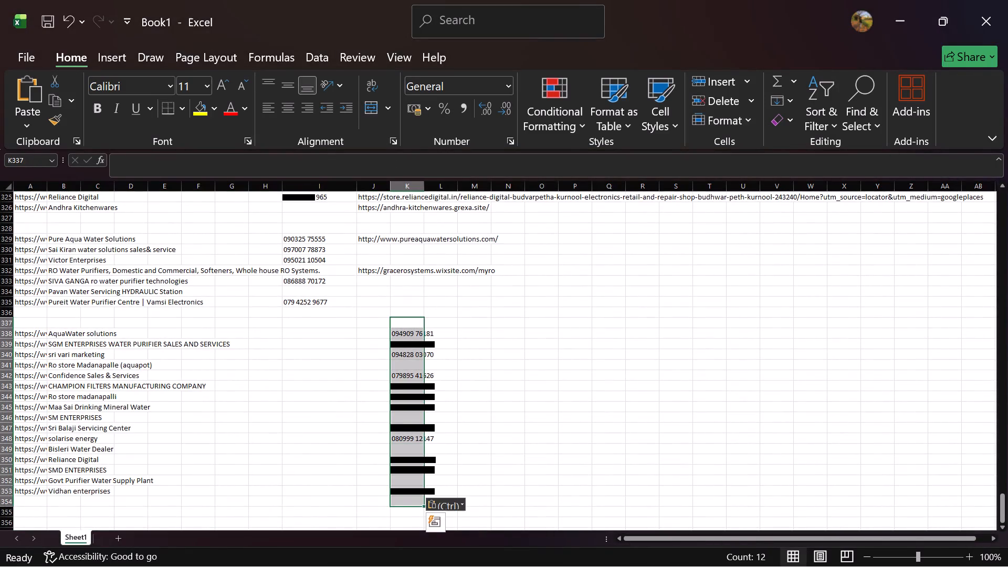
left_click_drag(412, 314, 407, 335)
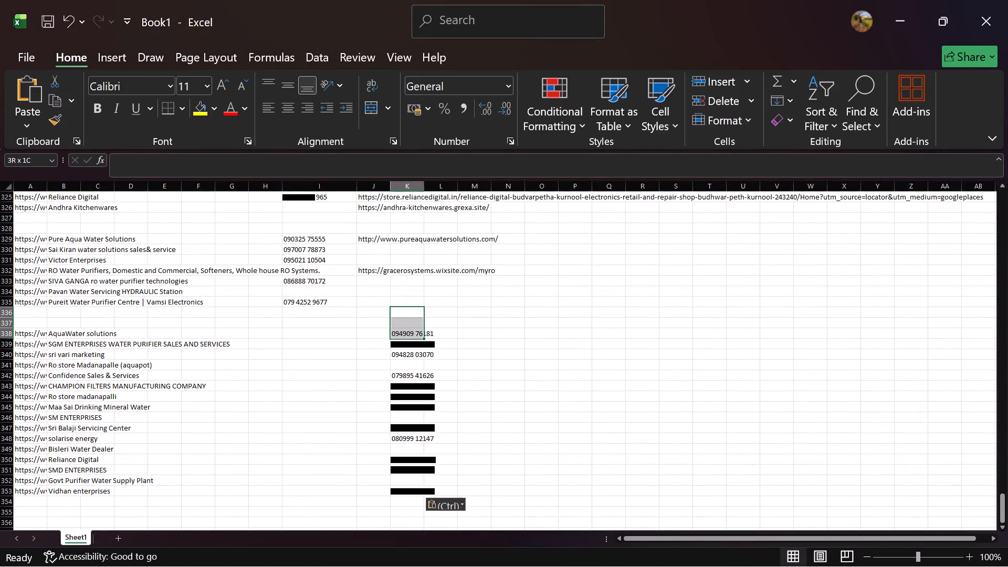
left_click_drag(407, 335, 407, 334)
left_click_drag(407, 334, 401, 499)
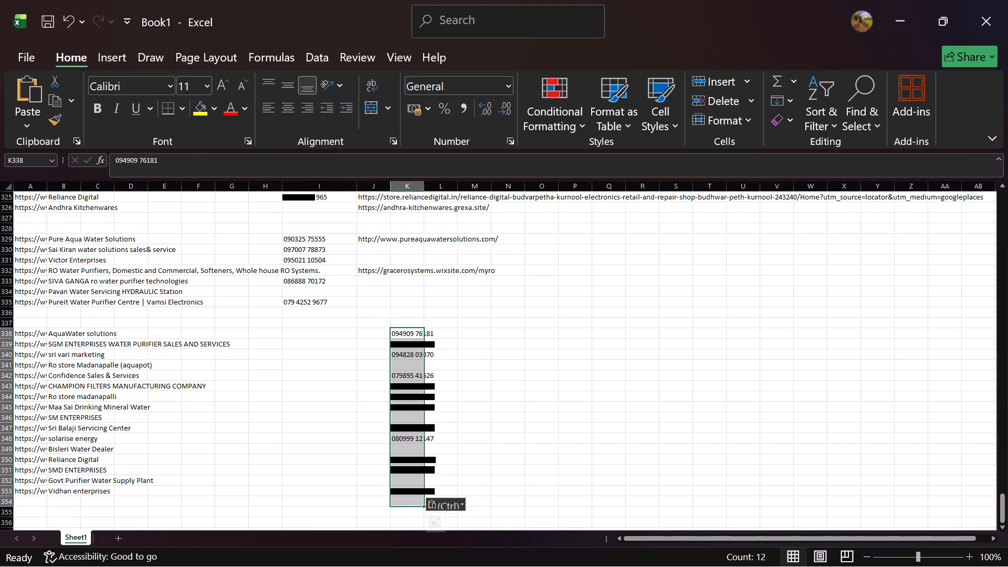
left_click_drag(409, 328, 333, 338)
left_click(491, 344)
Select A355 in Book1, and open the Nandyal workbook from the Andhra pradesh folder with its content recovered and editing enabled.
scroll(491, 344, "down", 2)
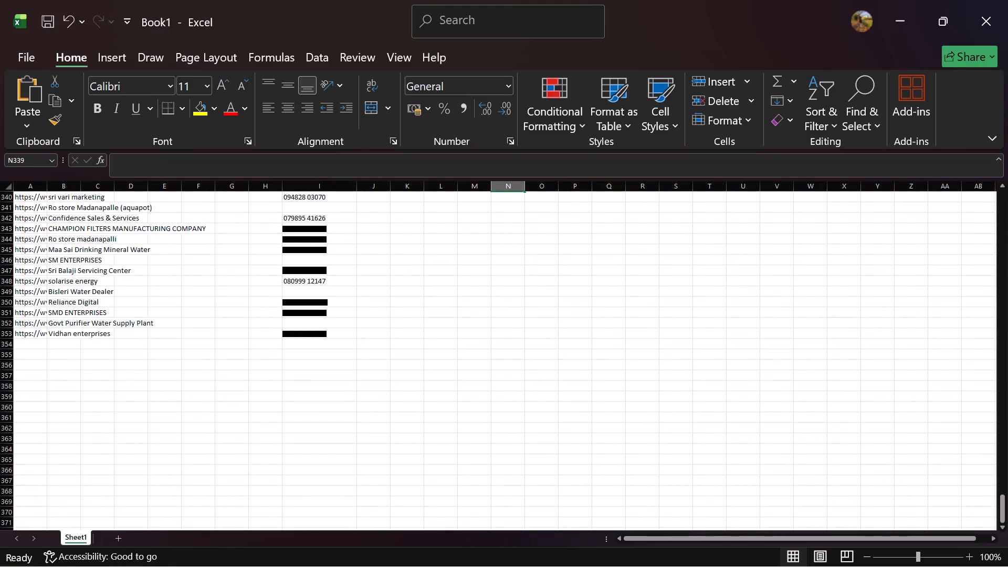
left_click(37, 352)
key("alt+Tab")
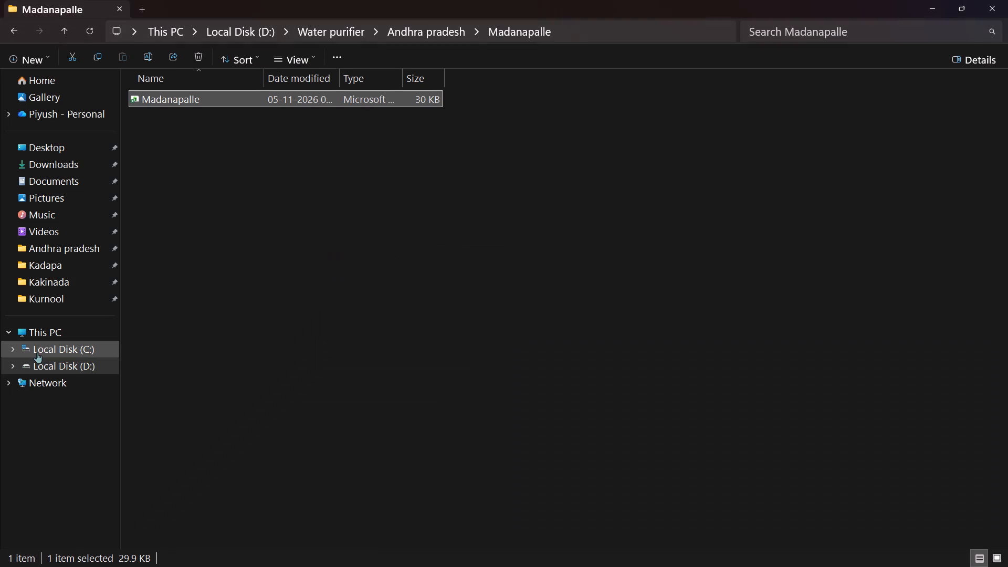
left_click(12, 31)
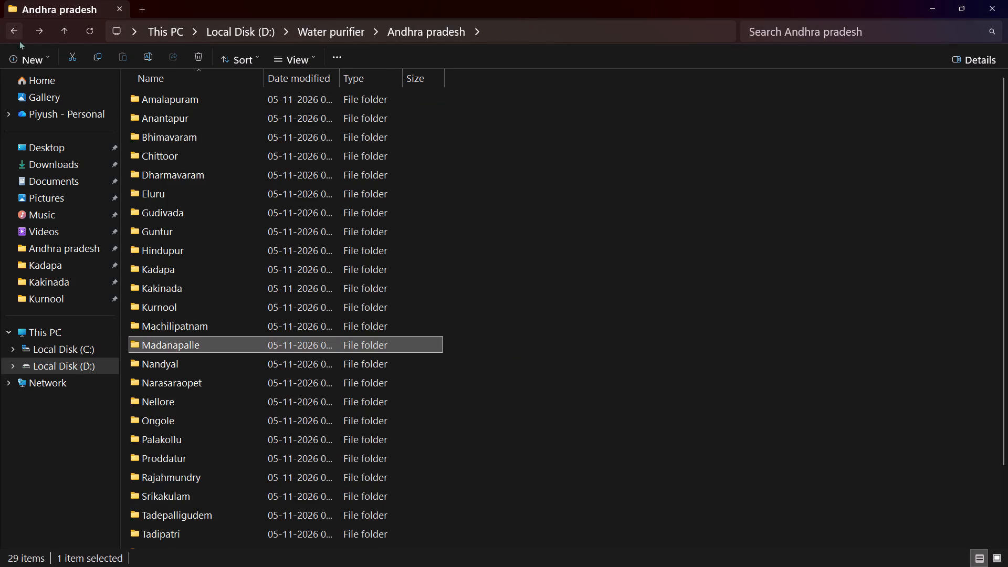
double_click(204, 364)
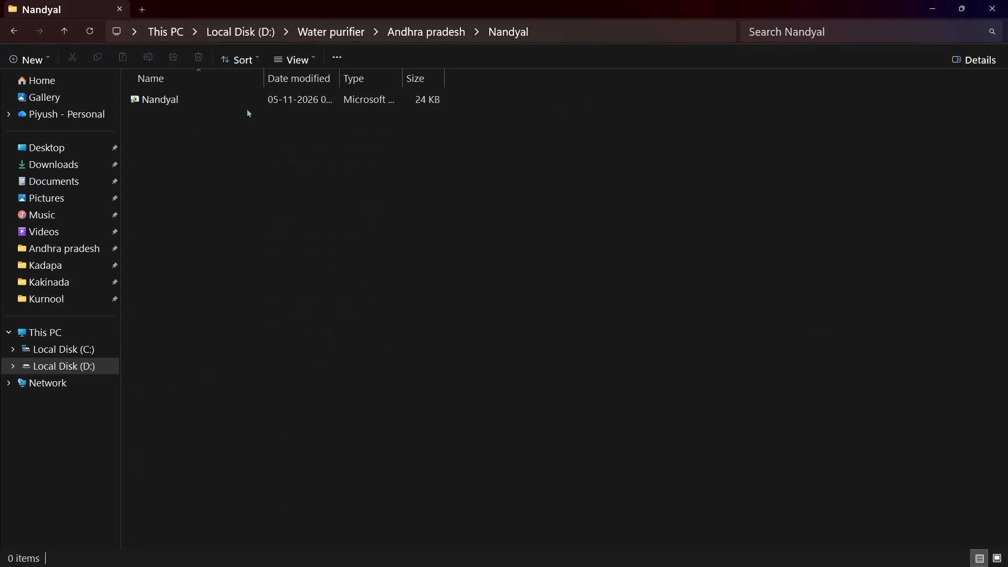
double_click(227, 106)
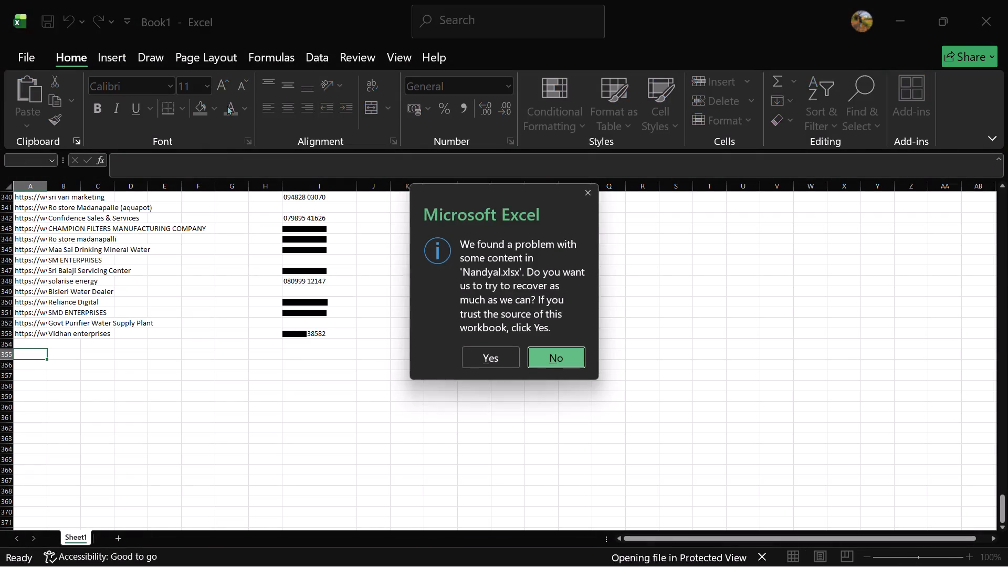
key("Left")
key("Return")
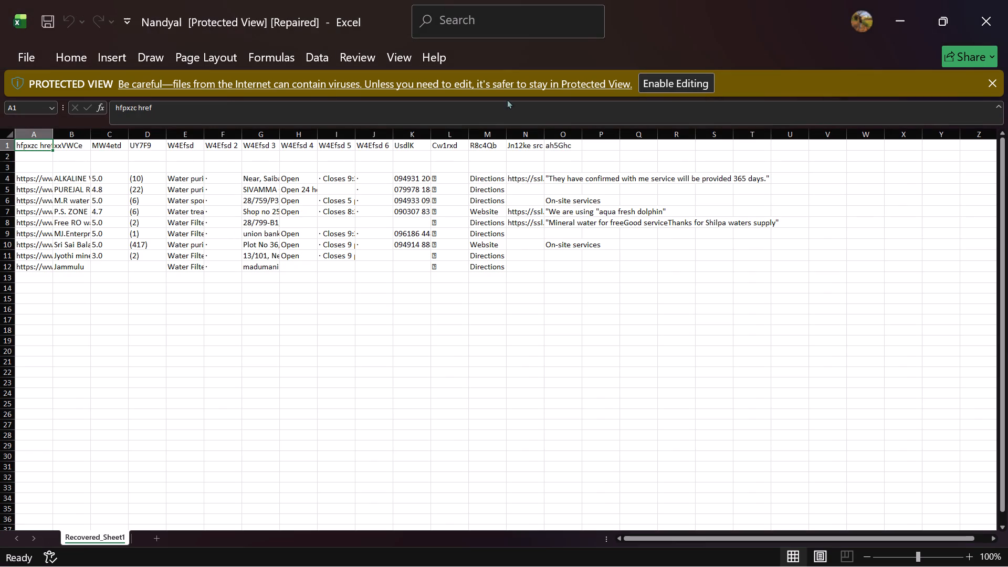
left_click(684, 81)
key("Return")
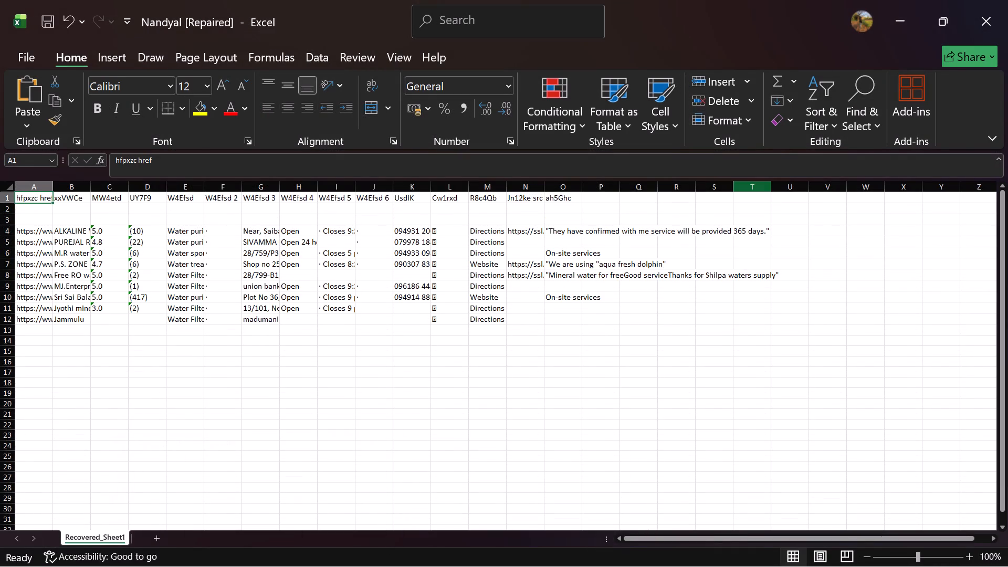
Clear ranges L1:U12 and C1:J18 in the Nandyal sheet, keeping the links, business names and phone numbers.
left_click_drag(446, 194, 797, 320)
key("Delete")
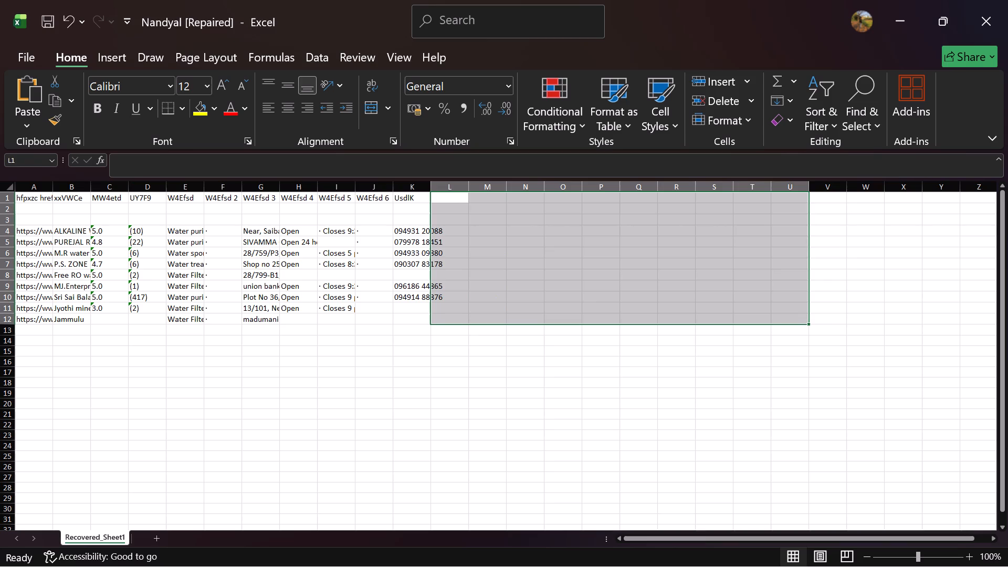
left_click_drag(105, 196, 366, 378)
key("Delete")
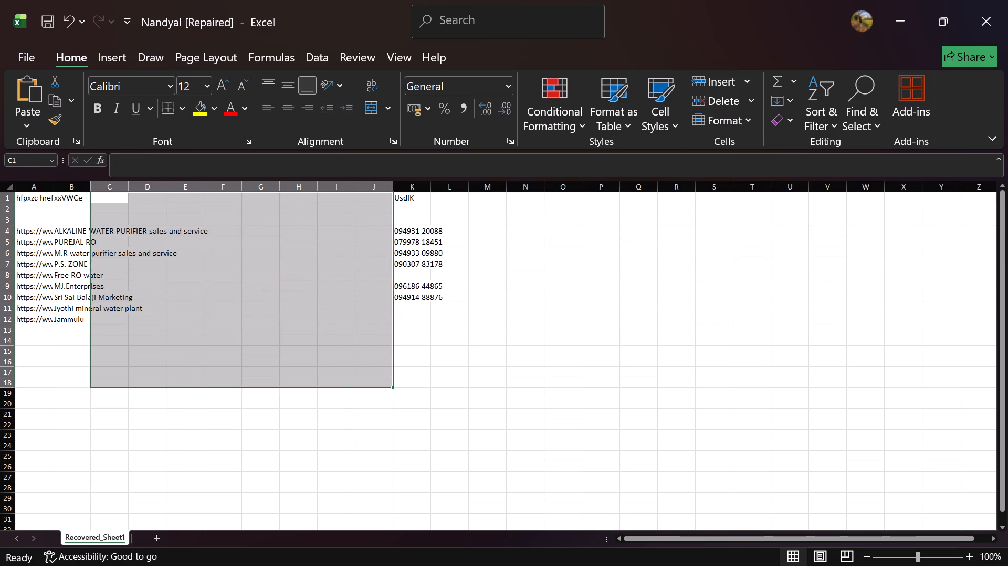
Copy range A3:M10 of the Nandyal sheet, then close the workbook, saving over the existing Nandyal file and keeping the clipboard data.
left_click_drag(32, 222, 539, 329)
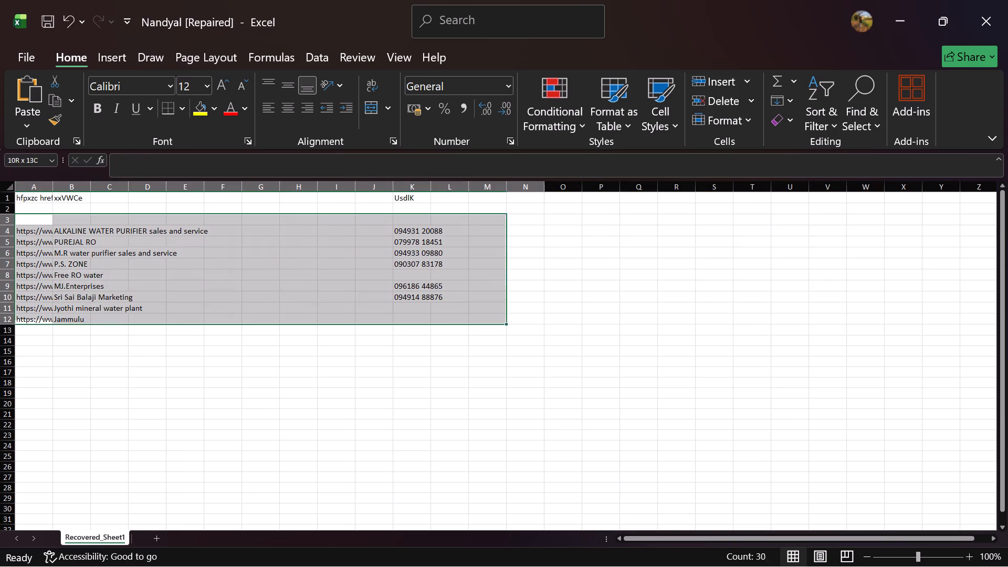
left_click_drag(539, 329, 492, 293)
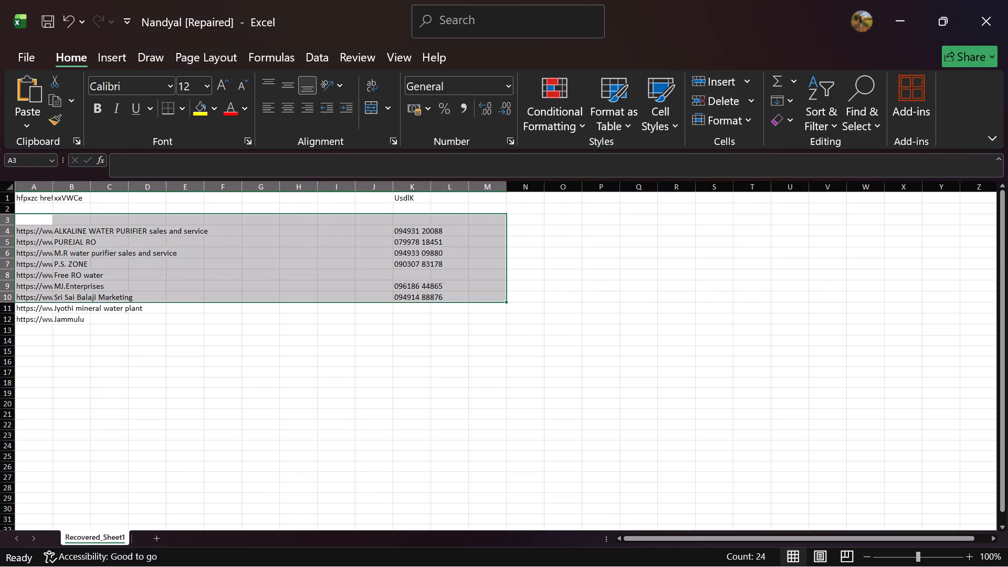
key("ctrl+c")
left_click(1007, 0)
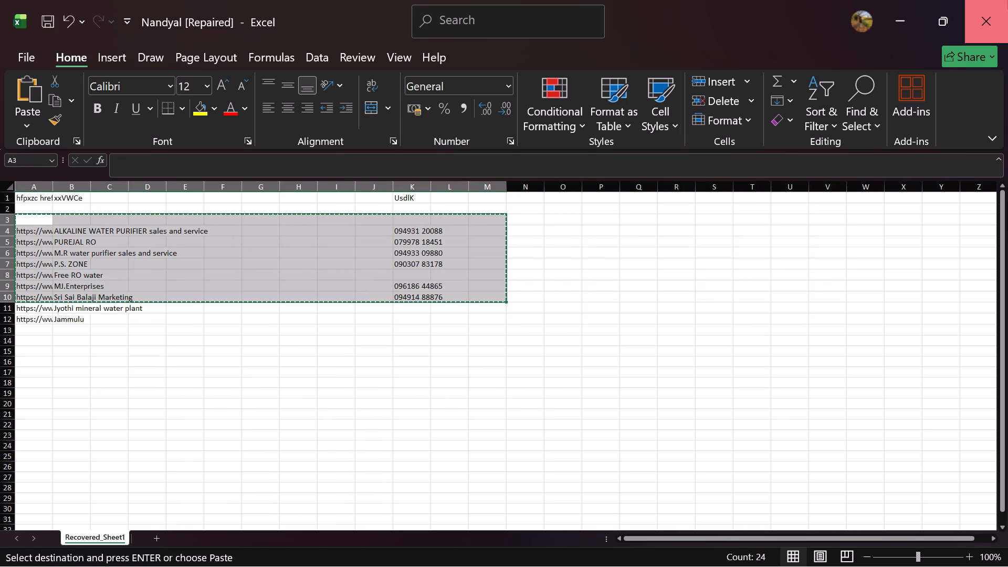
key("Return")
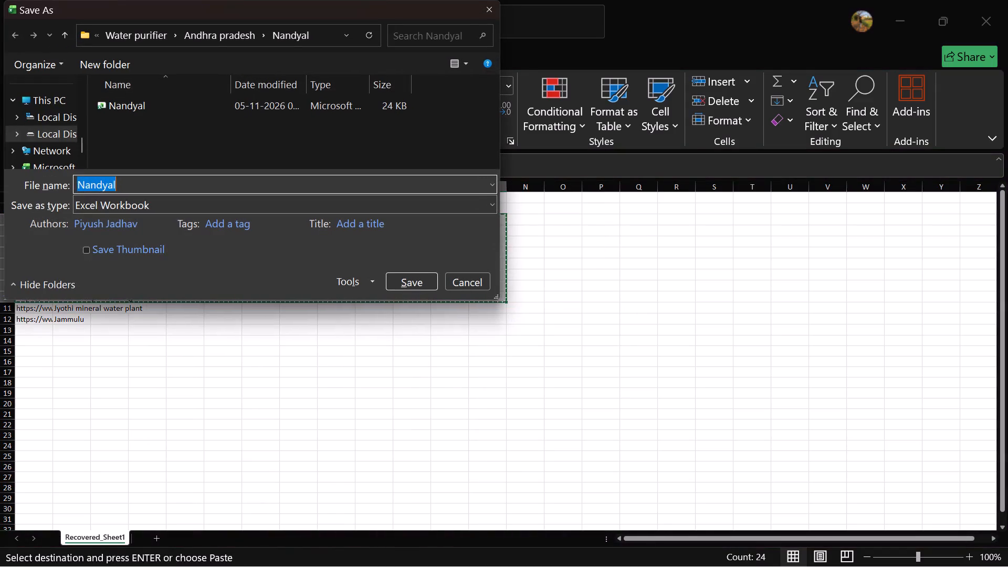
key("Return")
key("Left")
key("Return")
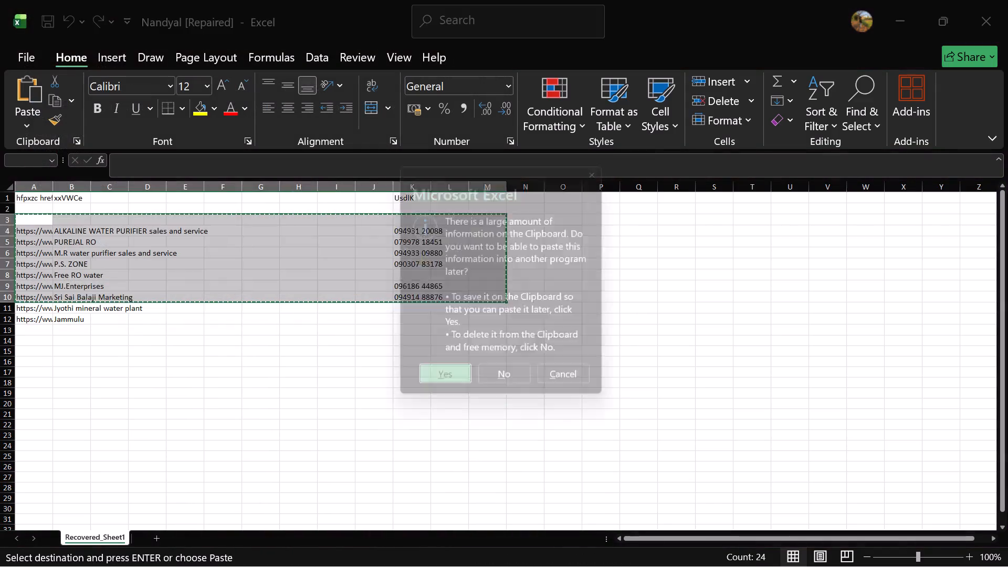
key("Return")
Paste the Nandyal data into Book1 at cell A355.
key("ctrl+v")
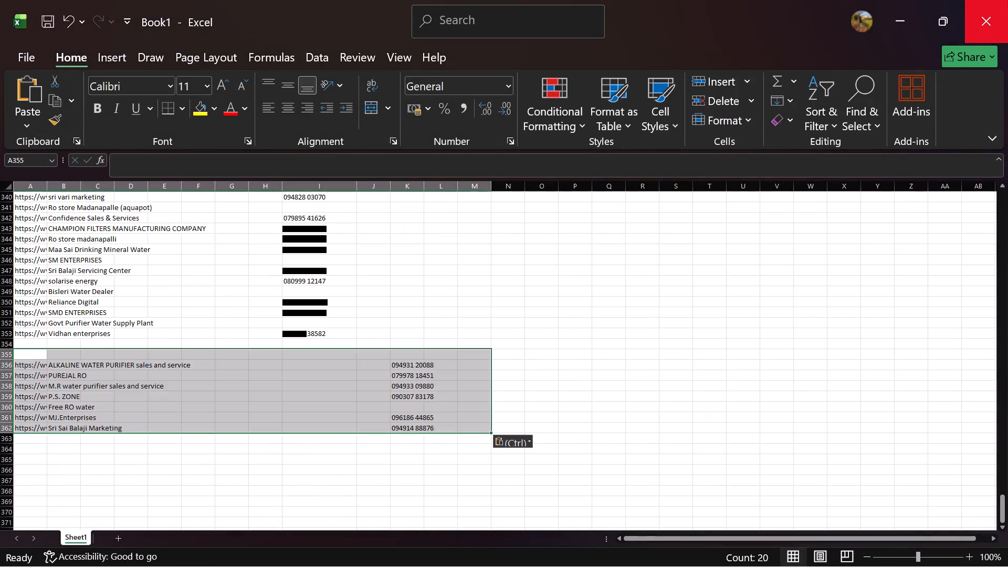
Move the Nandyal phone numbers in K355:K362 to column I, starting at I355.
left_click_drag(420, 358, 420, 416)
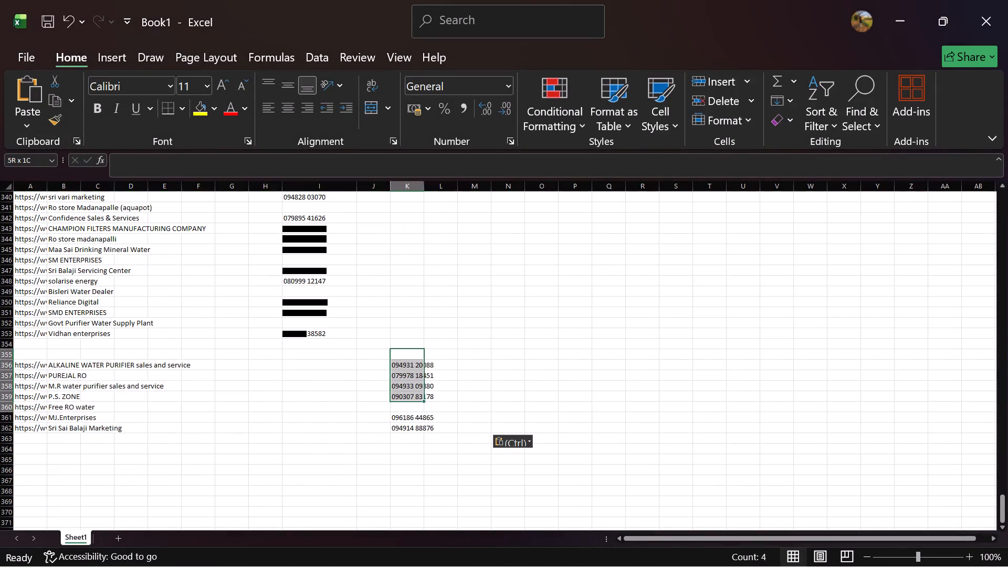
left_click_drag(420, 416, 421, 430)
left_click_drag(408, 348, 346, 356)
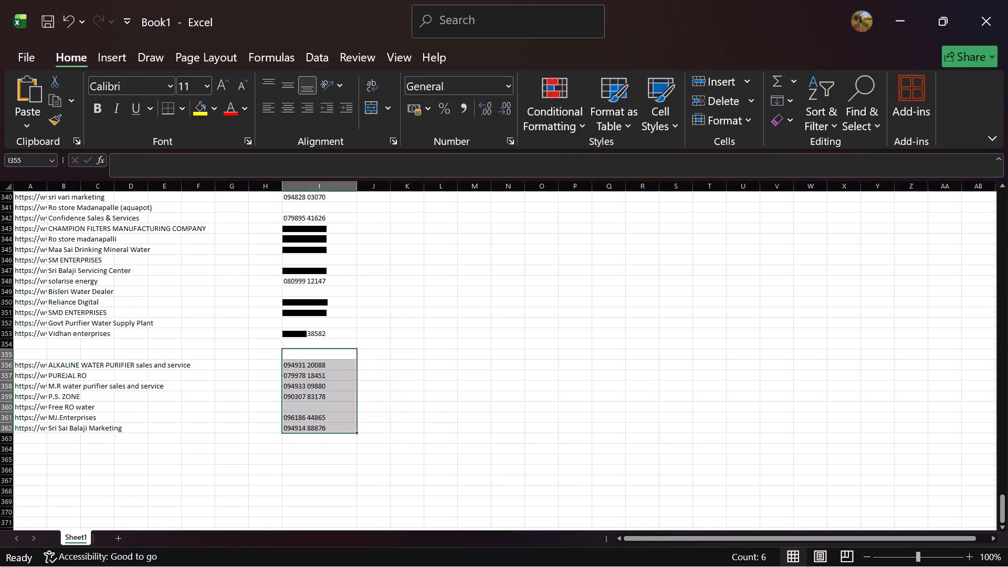
left_click(418, 355)
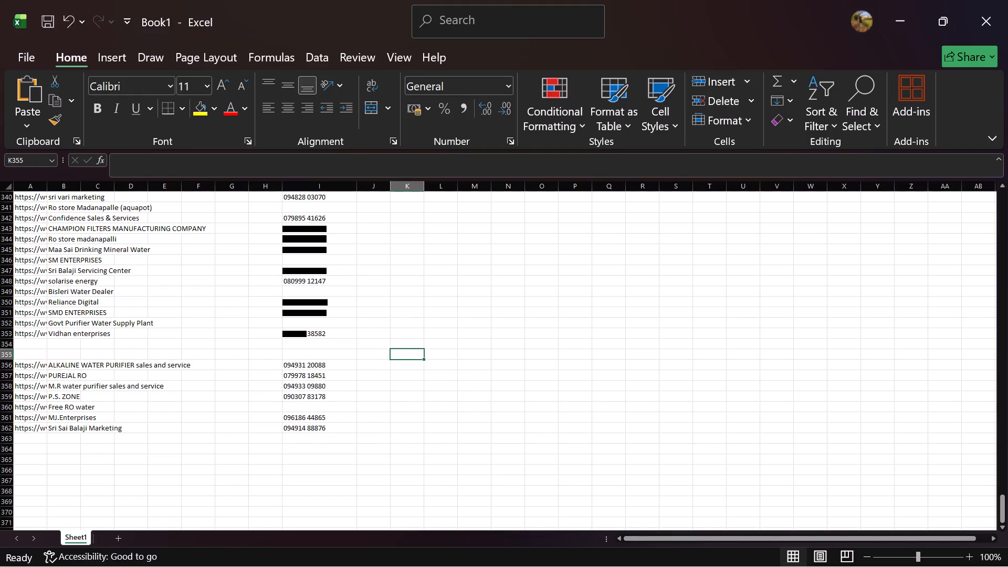
Delete the entire blank rows 354 and 355 between the Madanapalle and Nandyal entries in Book1.
left_click_drag(23, 344, 100, 358)
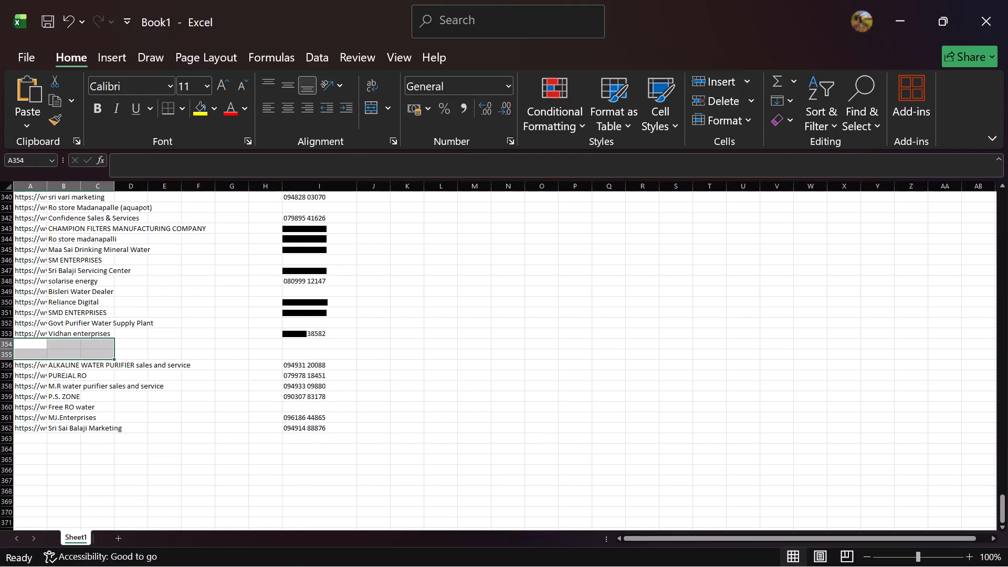
right_click(90, 353)
left_click(150, 299)
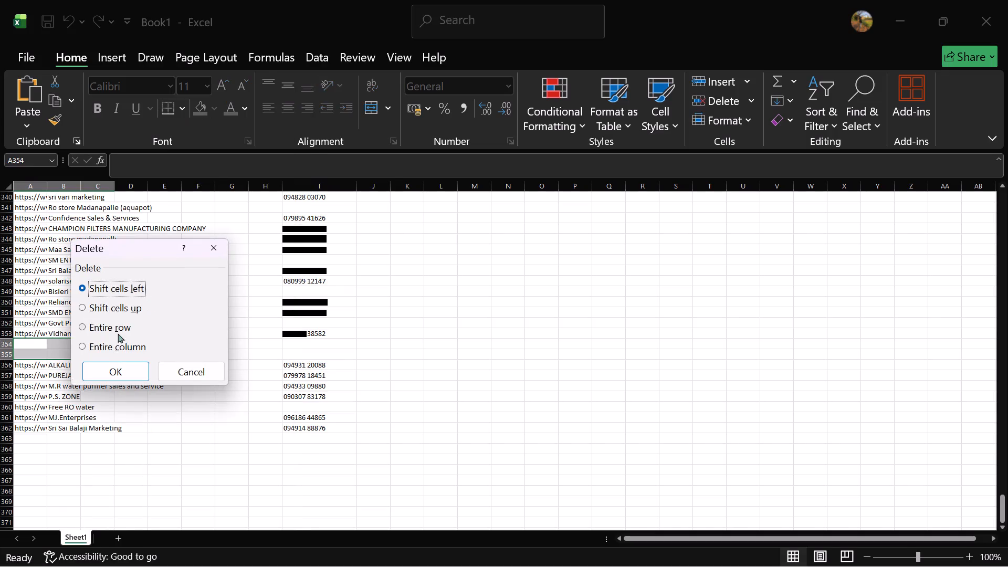
left_click(108, 327)
left_click(112, 370)
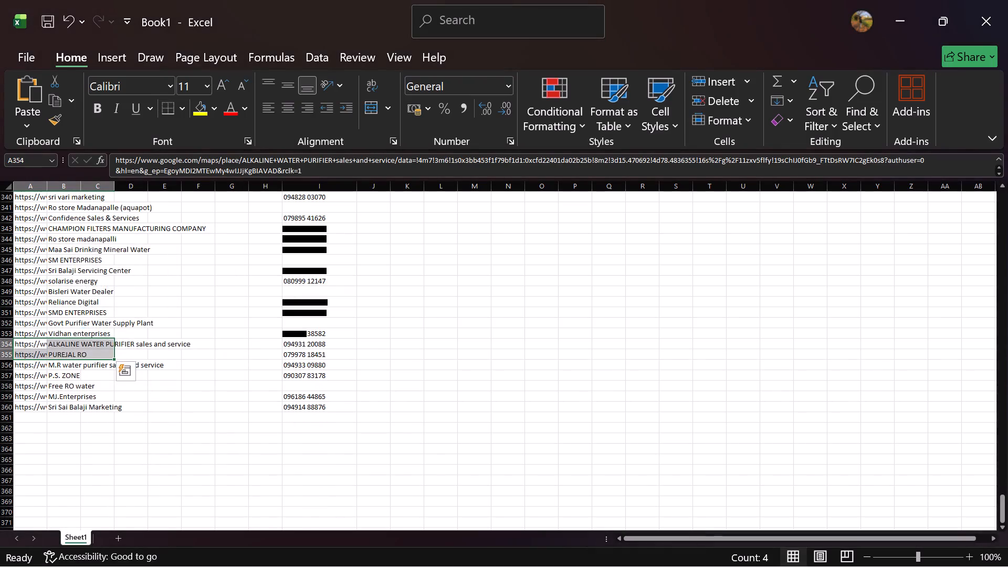
Select A362 in Book1, and open the Narasaraopet workbook from the Andhra pradesh folder with its content recovered and editing enabled.
left_click(26, 432)
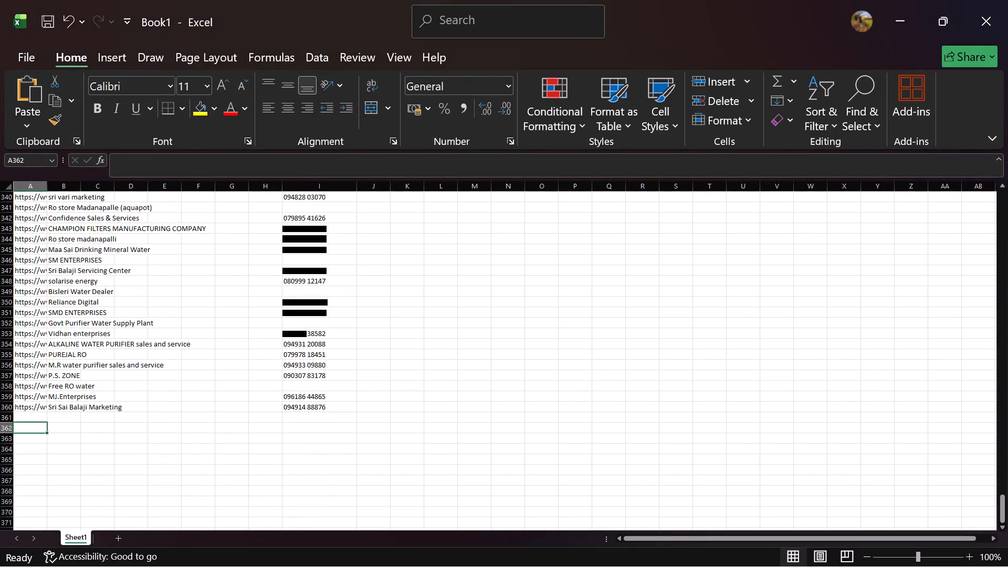
key("alt+Tab")
left_click(14, 28)
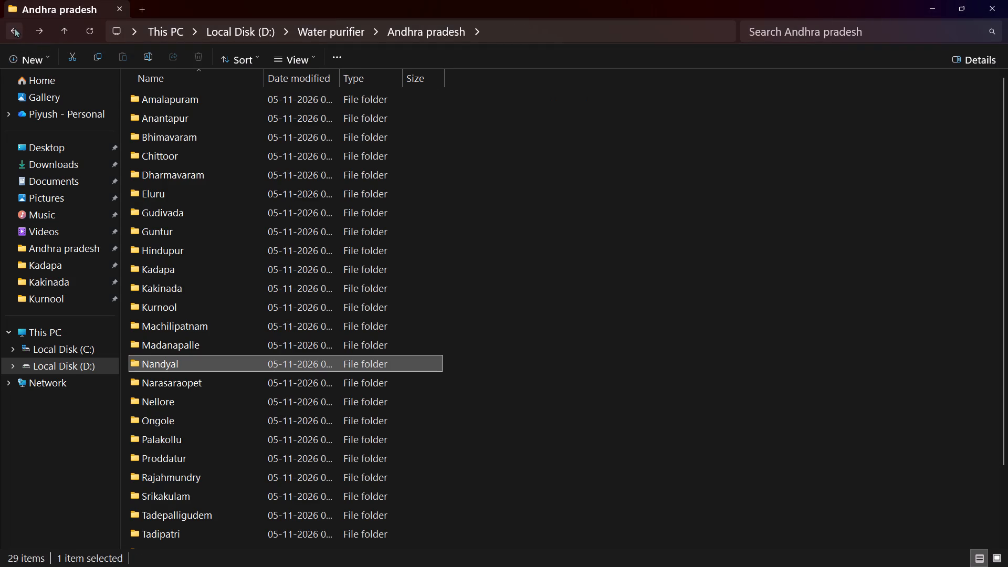
double_click(221, 380)
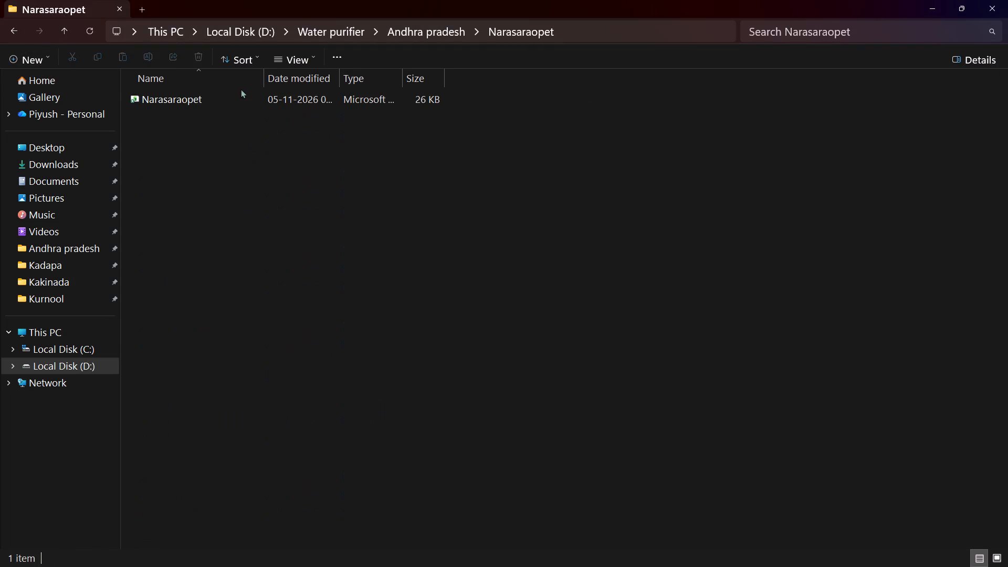
double_click(234, 102)
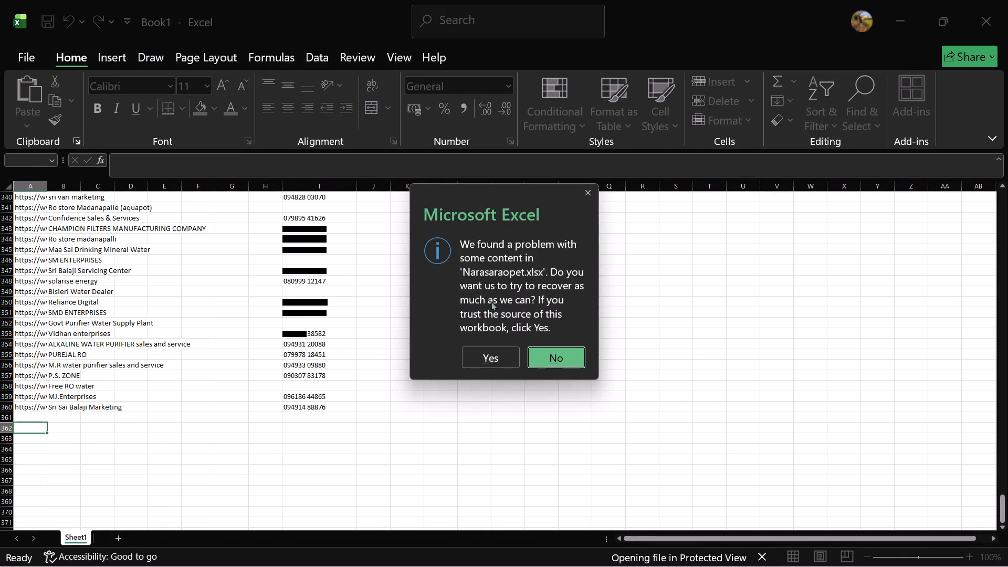
left_click(488, 357)
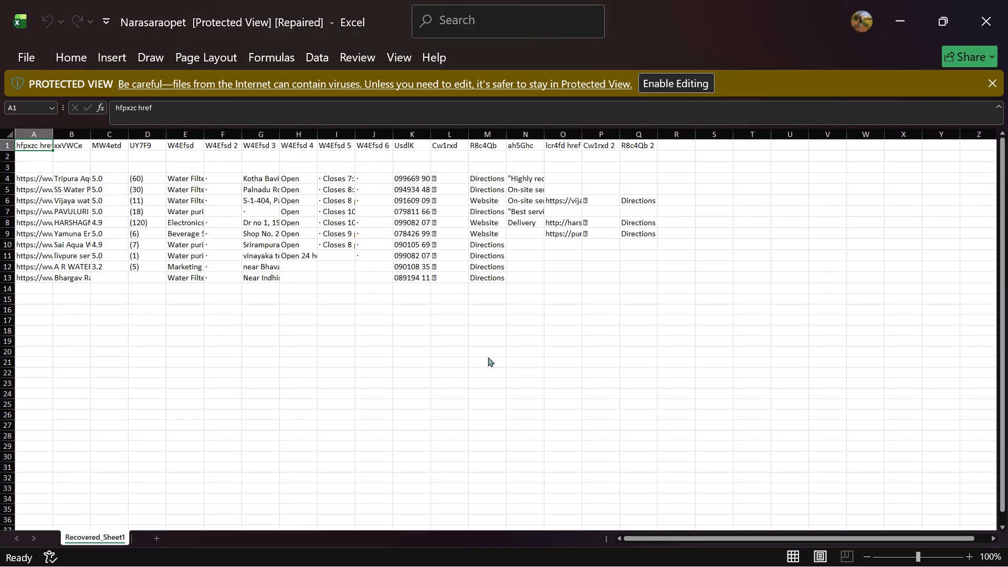
left_click(677, 81)
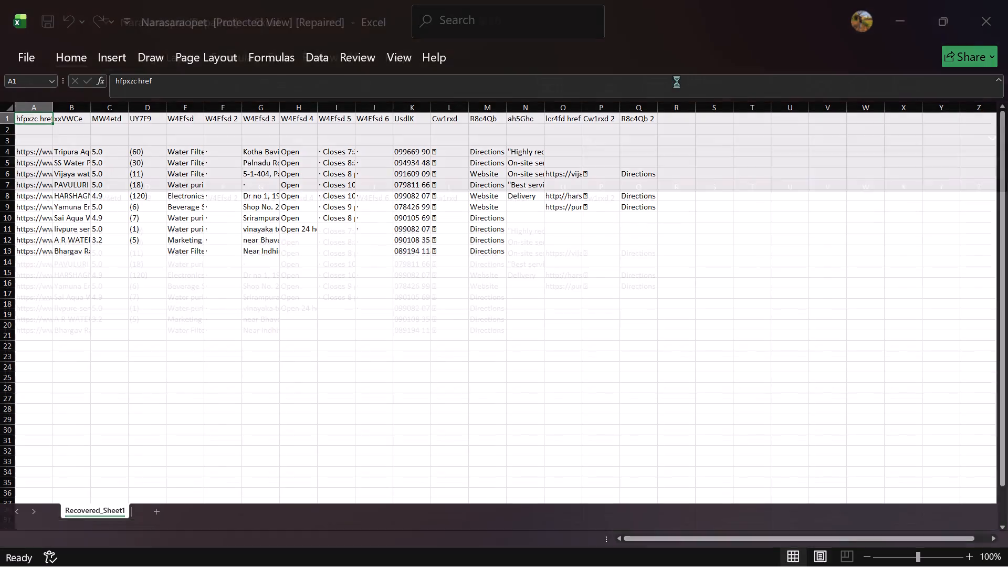
key("Return")
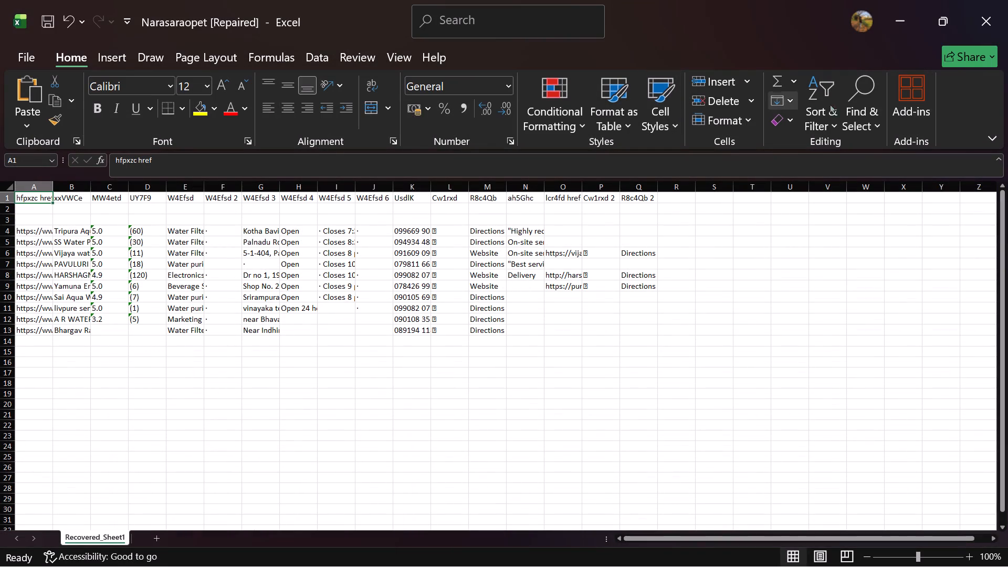
Clear ranges P1:S10, L1:N15 and C4:J19 in the Narasaraopet sheet, keeping the links, business names, phone numbers and websites.
left_click_drag(592, 197, 705, 299)
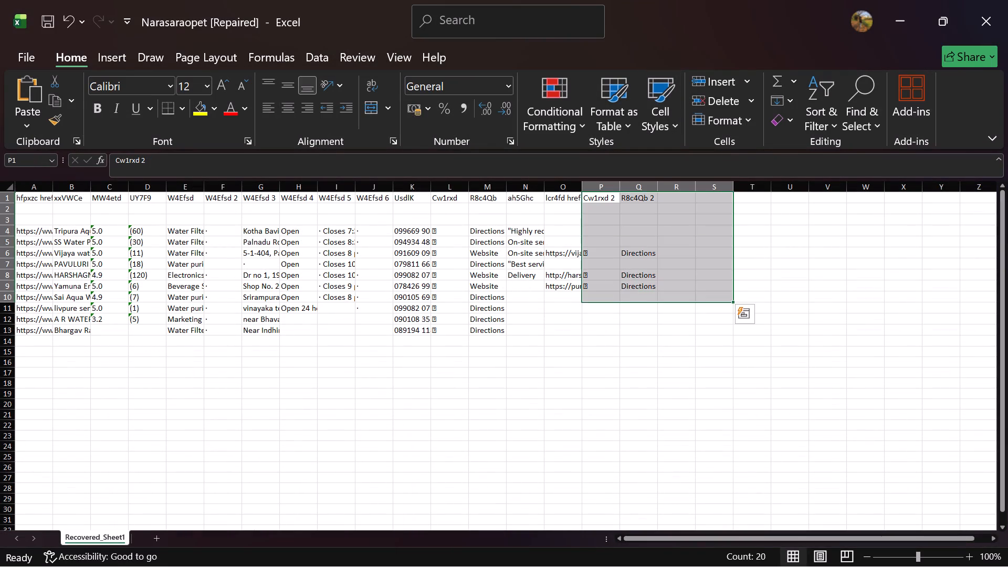
key("Delete")
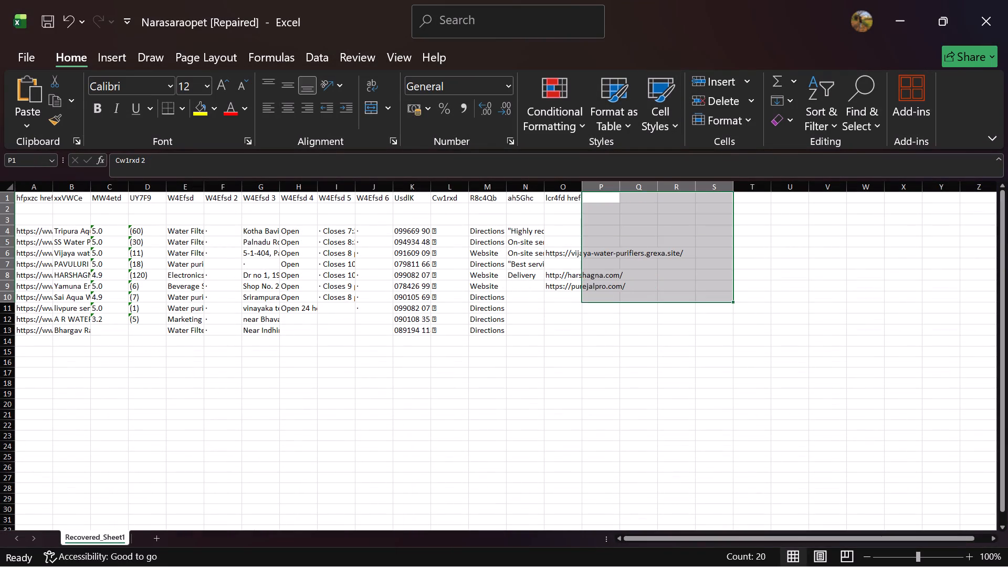
left_click(640, 353)
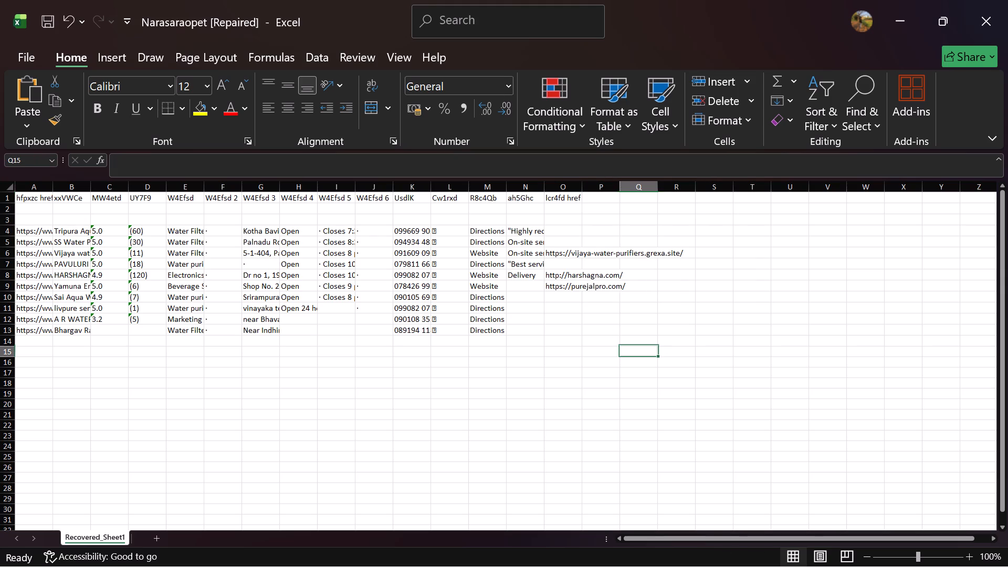
left_click_drag(445, 198, 514, 352)
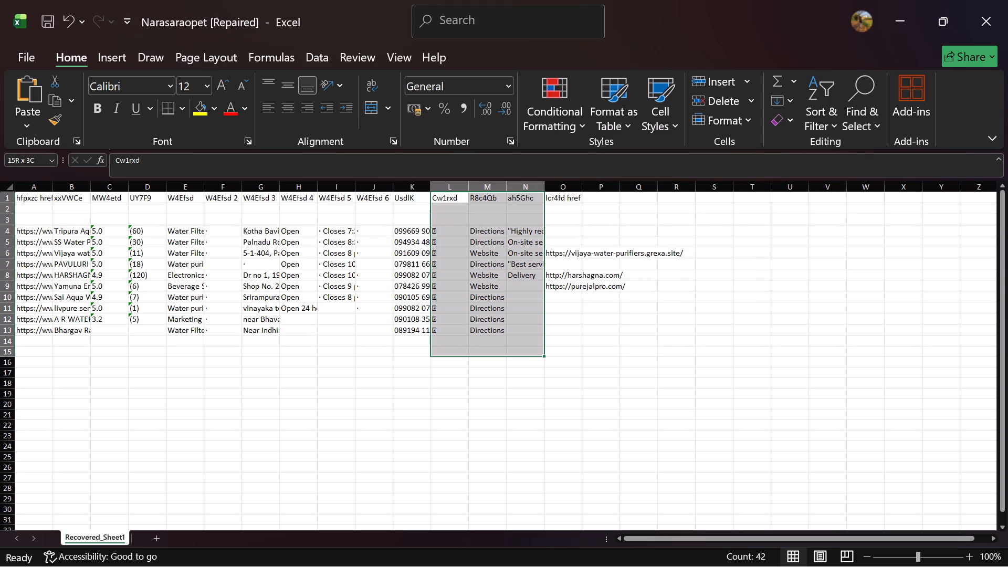
left_click_drag(514, 352, 514, 352)
key("Delete")
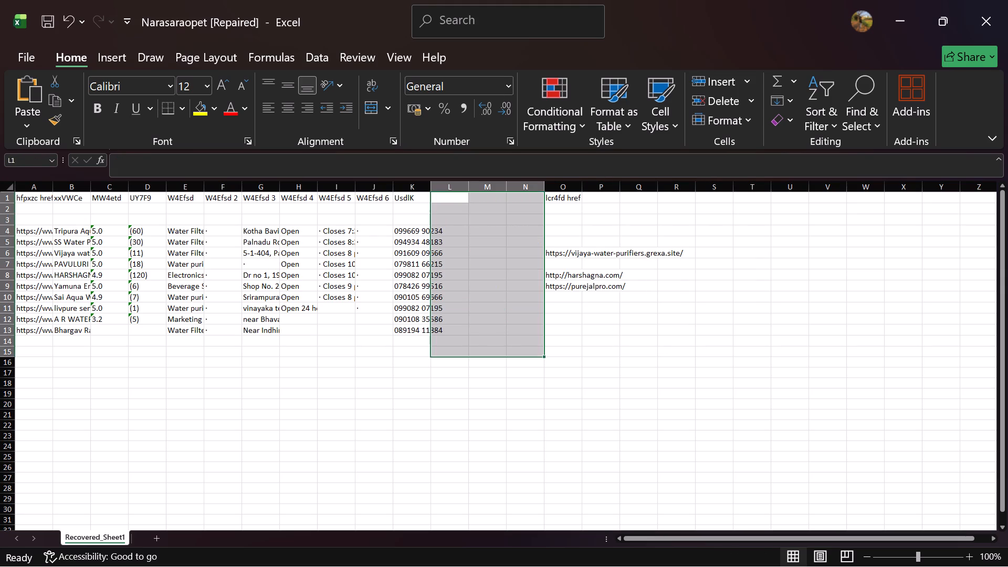
left_click_drag(112, 228, 370, 391)
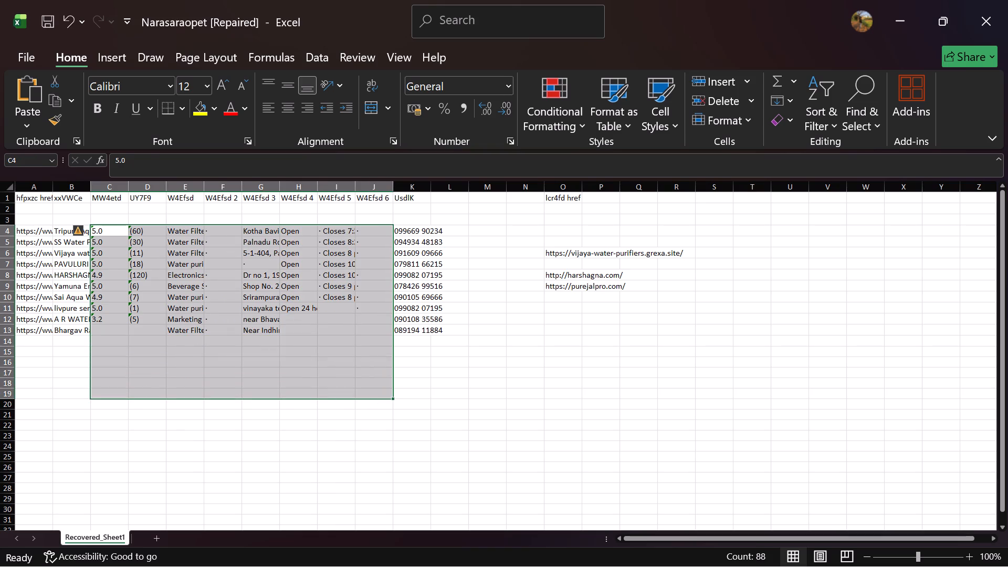
key("Delete")
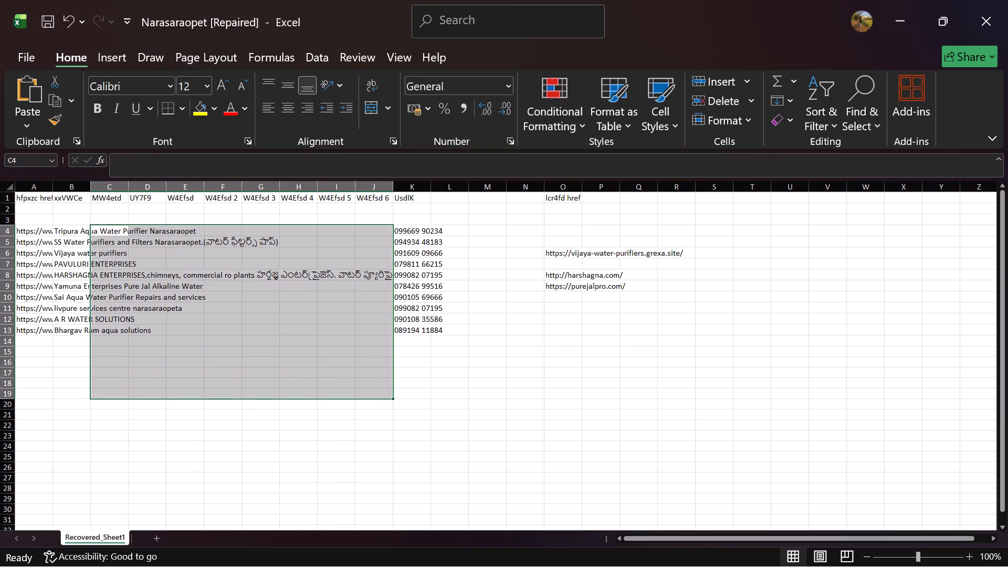
Copy range A3:R13 of the Narasaraopet sheet, then close the workbook, saving over the existing Narasaraopet file and keeping the clipboard data.
left_click_drag(37, 219, 695, 329)
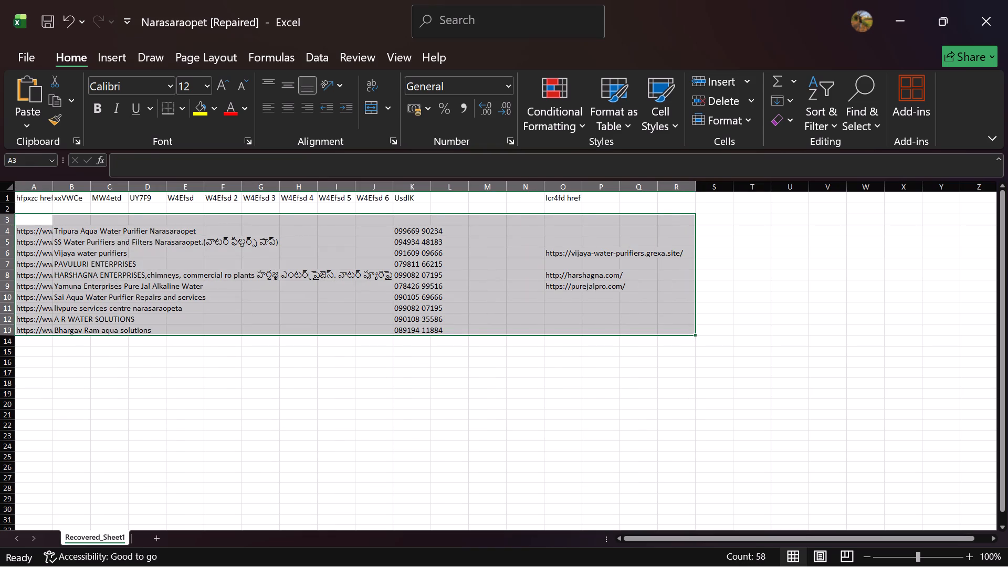
key("ctrl+c")
left_click(1007, 0)
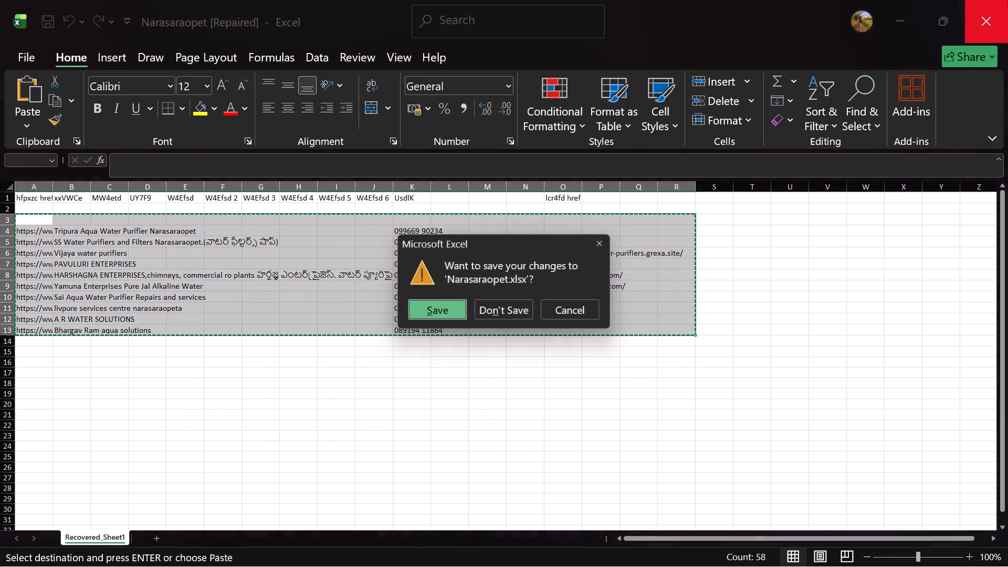
key("Return")
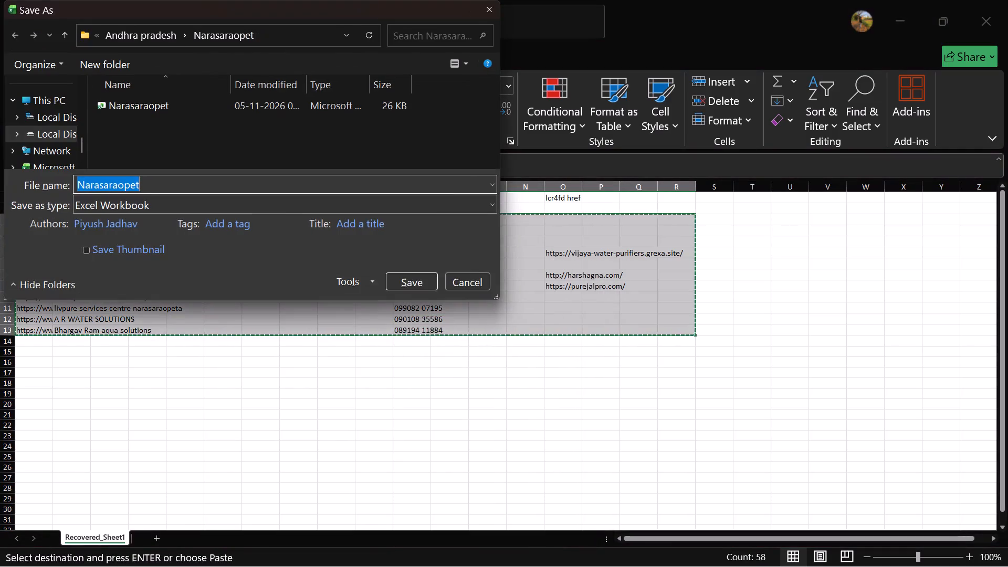
key("Return")
key("Left")
key("Return")
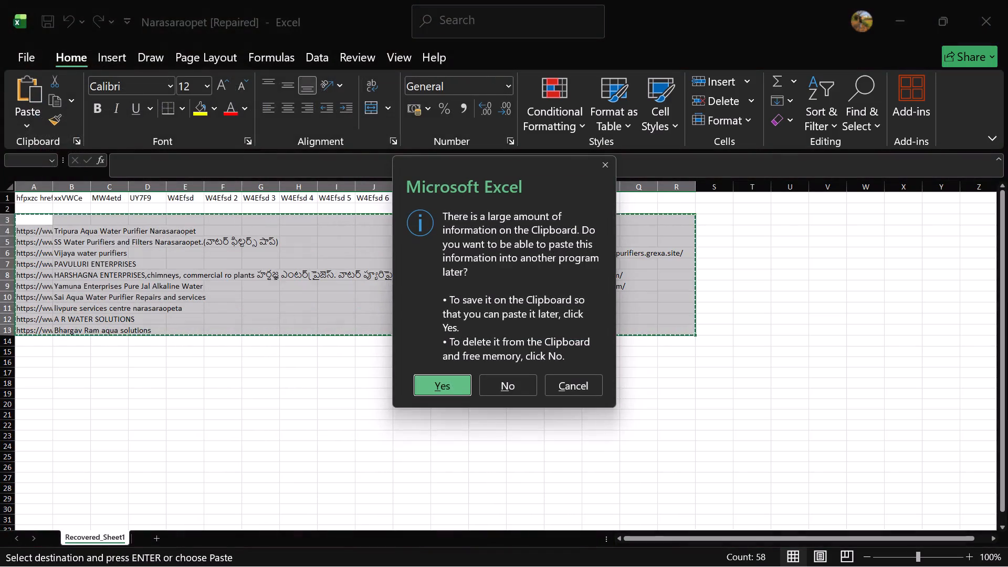
key("Return")
Paste the Narasaraopet data into Book1 at cell A362.
key("ctrl+v")
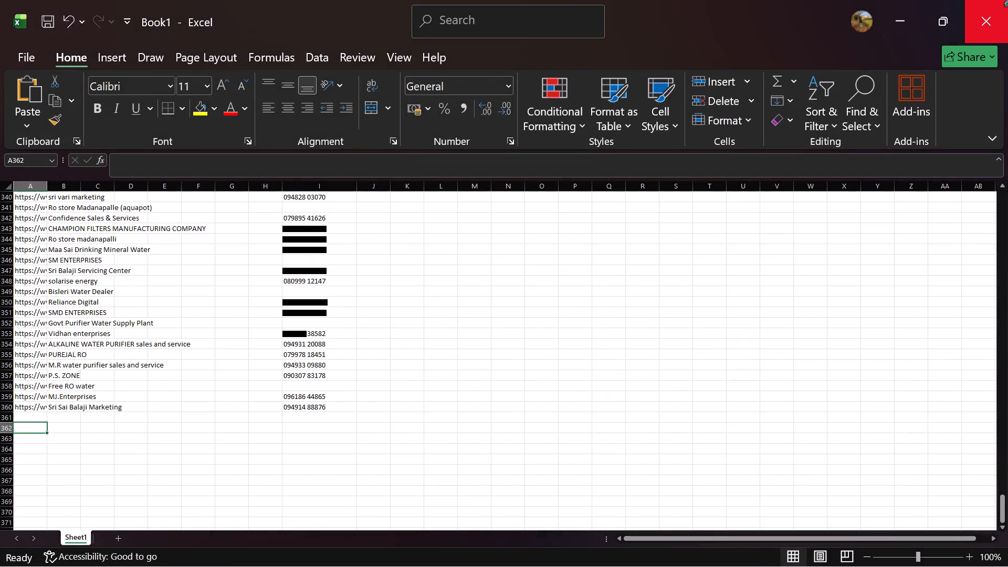
Move the Narasaraopet phone numbers in K363:K372 to column I, starting at I363.
scroll(730, 287, "down", 4)
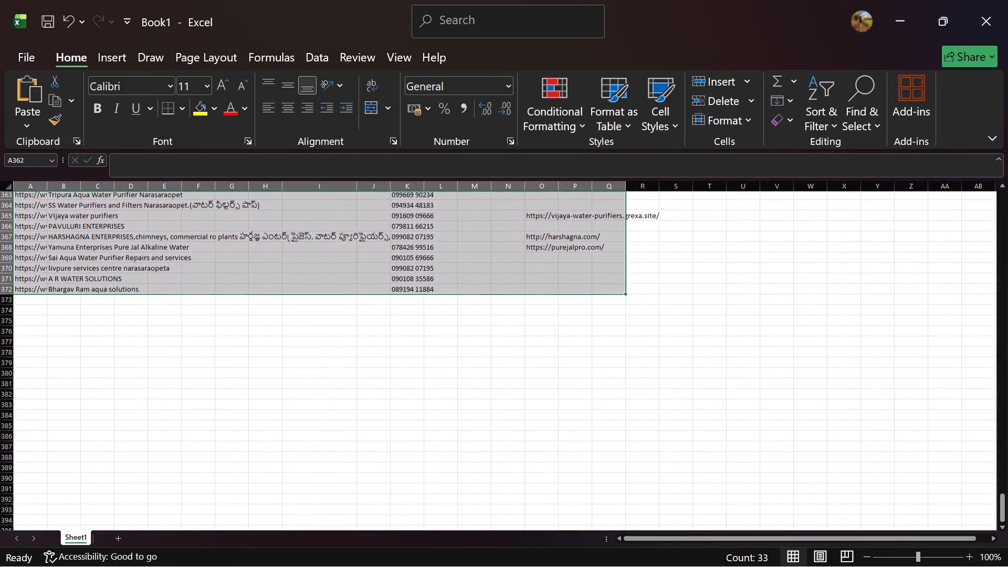
scroll(379, 221, "up", 1)
left_click_drag(395, 226, 414, 316)
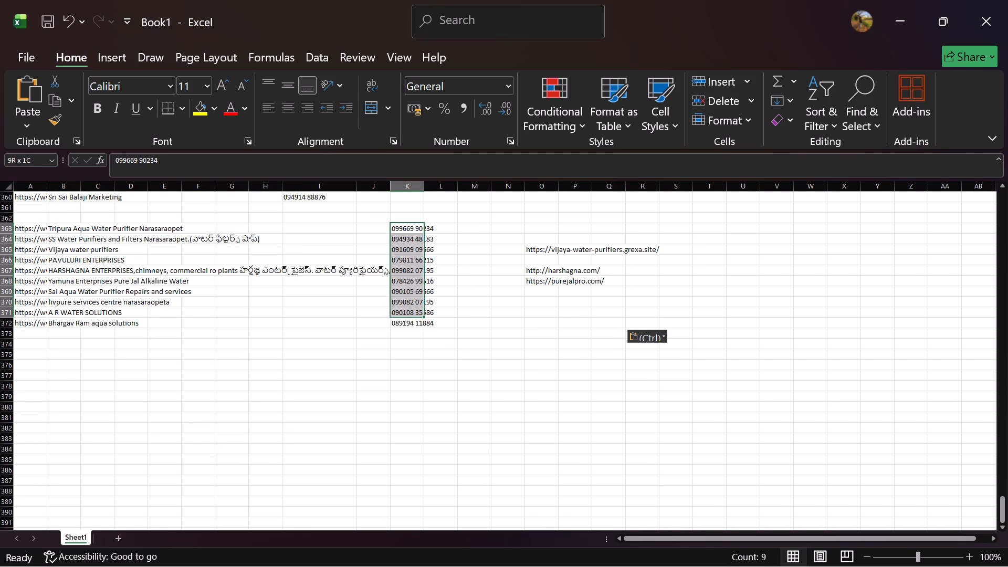
left_click_drag(414, 316, 414, 320)
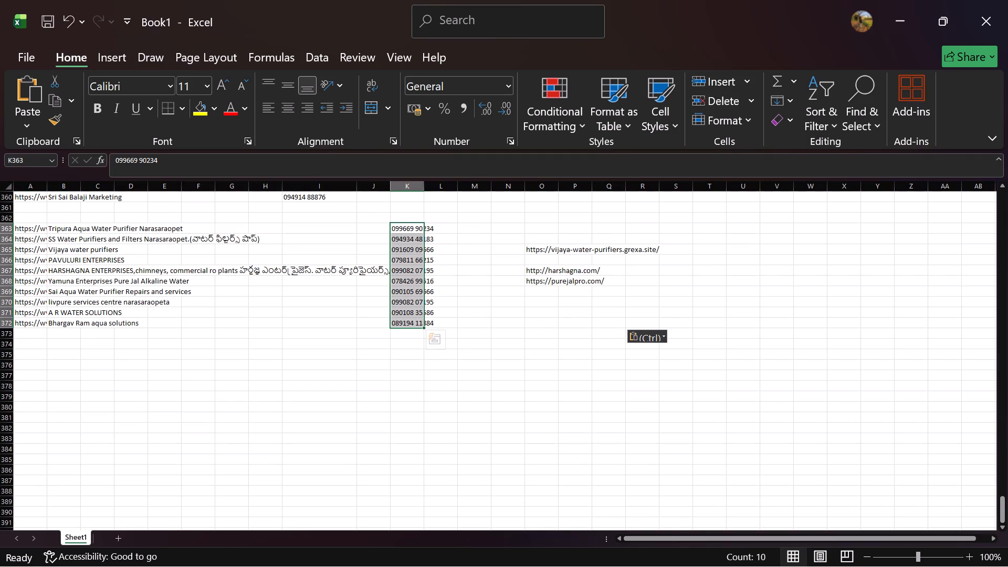
left_click_drag(406, 222, 328, 230)
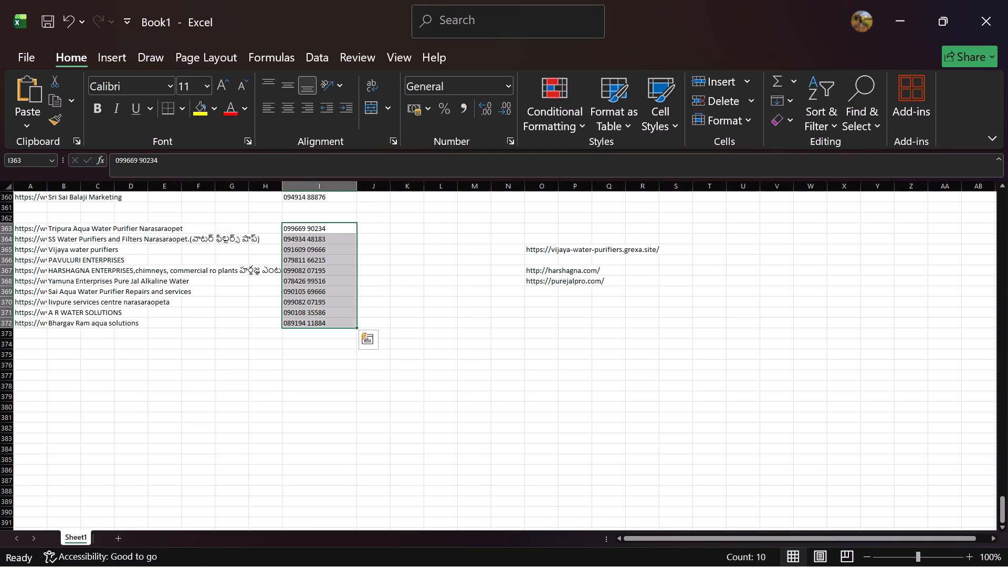
Move the Narasaraopet website links in O365:P368 to column J, starting at J365.
left_click_drag(532, 246, 587, 278)
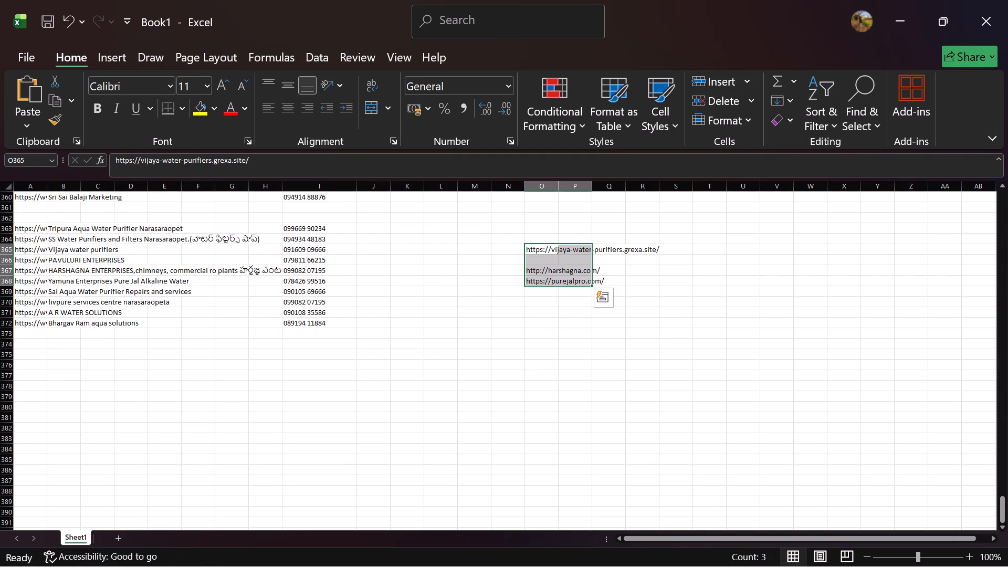
left_click_drag(540, 243, 385, 249)
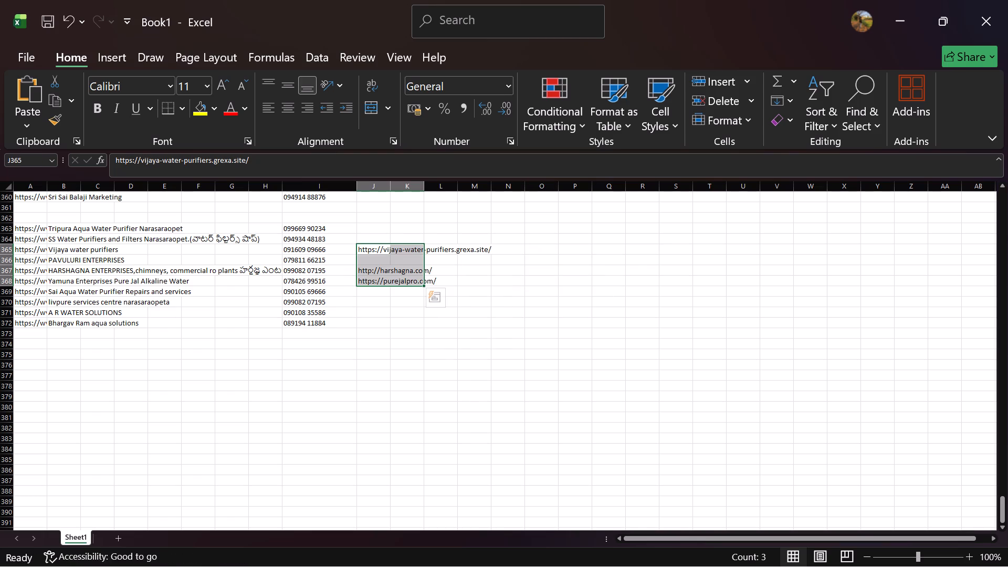
Select A374 in Book1 as the paste cell, then open the Nellore workbook from the Andhra pradesh folder, recovering its content and enabling editing.
left_click(34, 346)
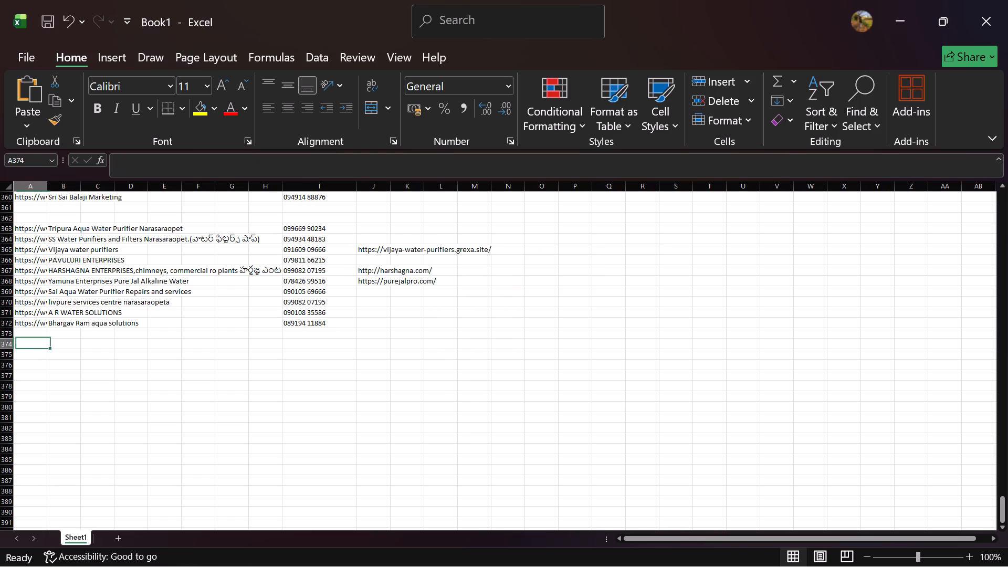
key("alt+Tab")
left_click(11, 26)
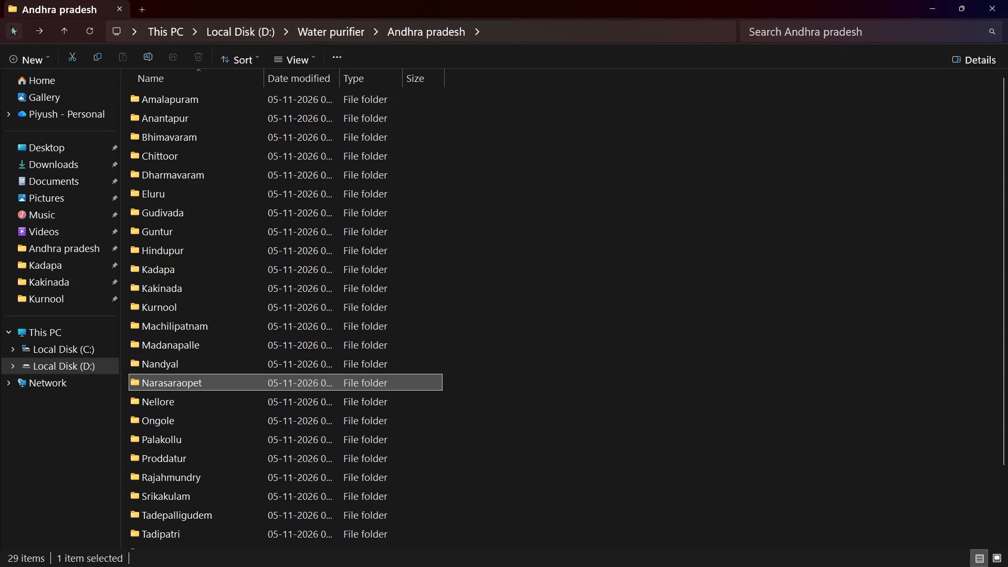
double_click(193, 401)
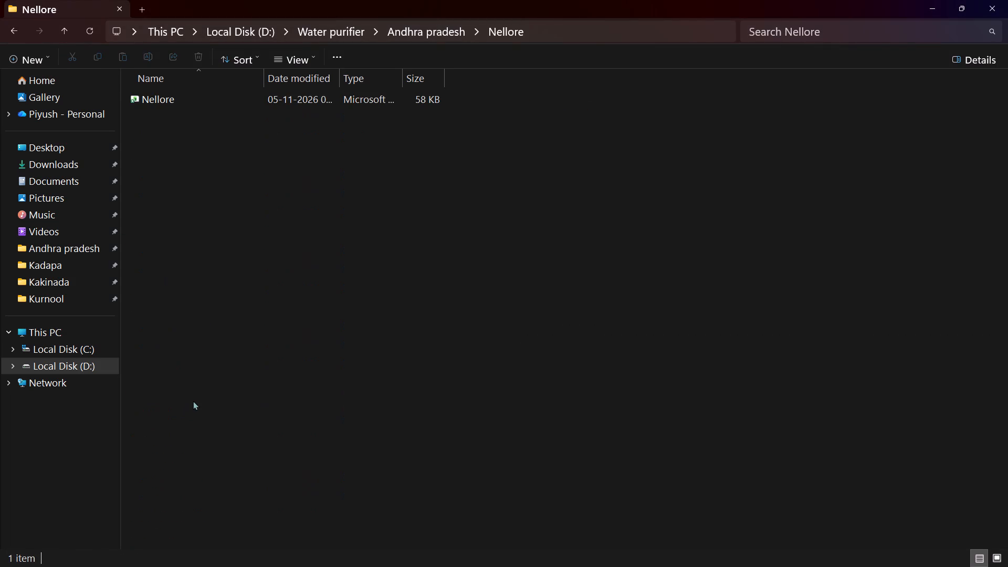
double_click(219, 101)
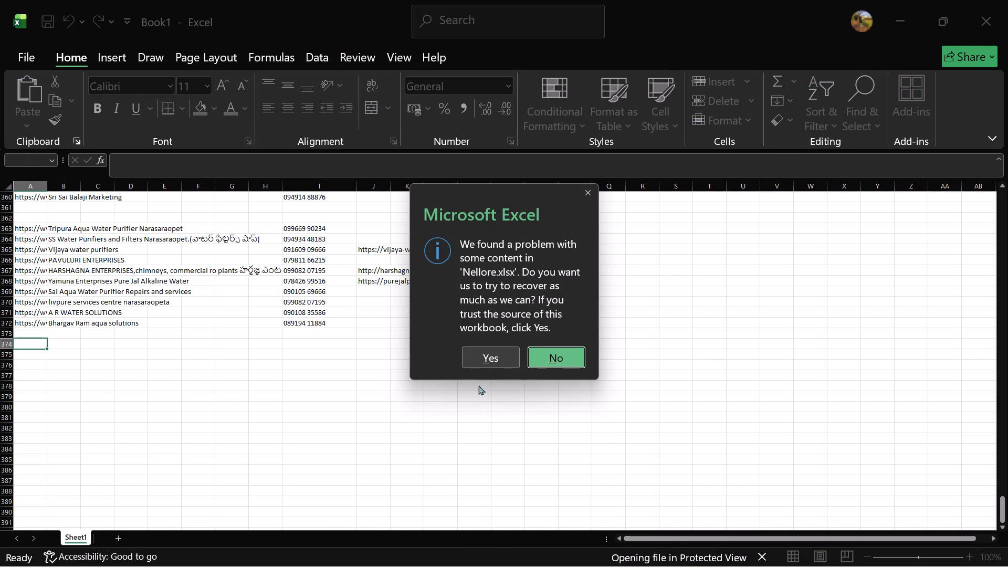
left_click(498, 358)
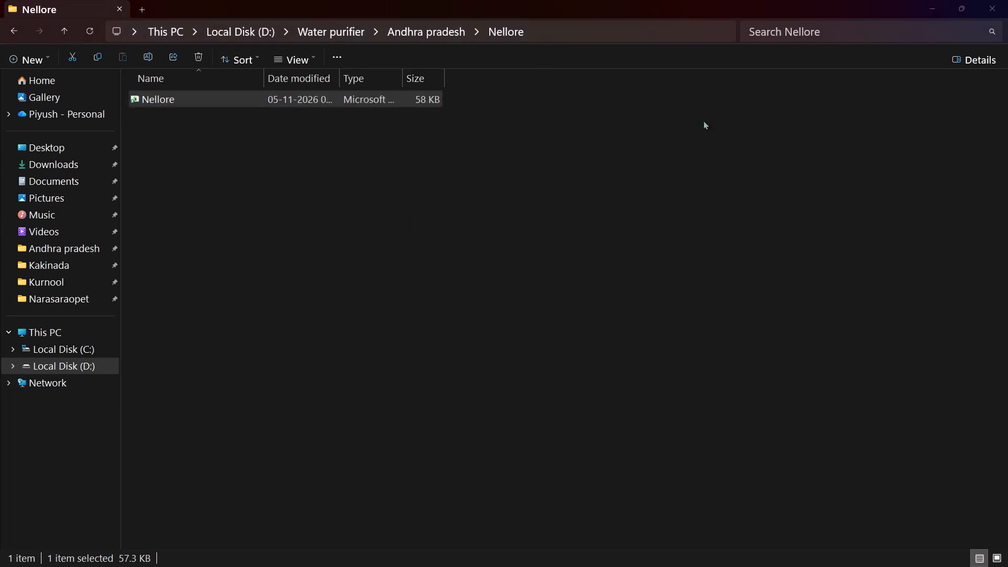
left_click(658, 86)
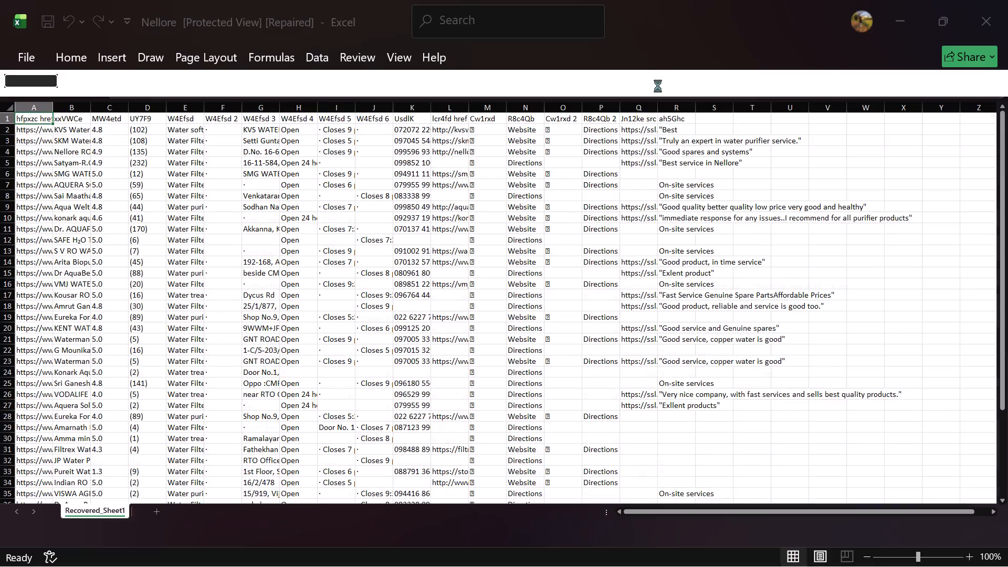
key("Return")
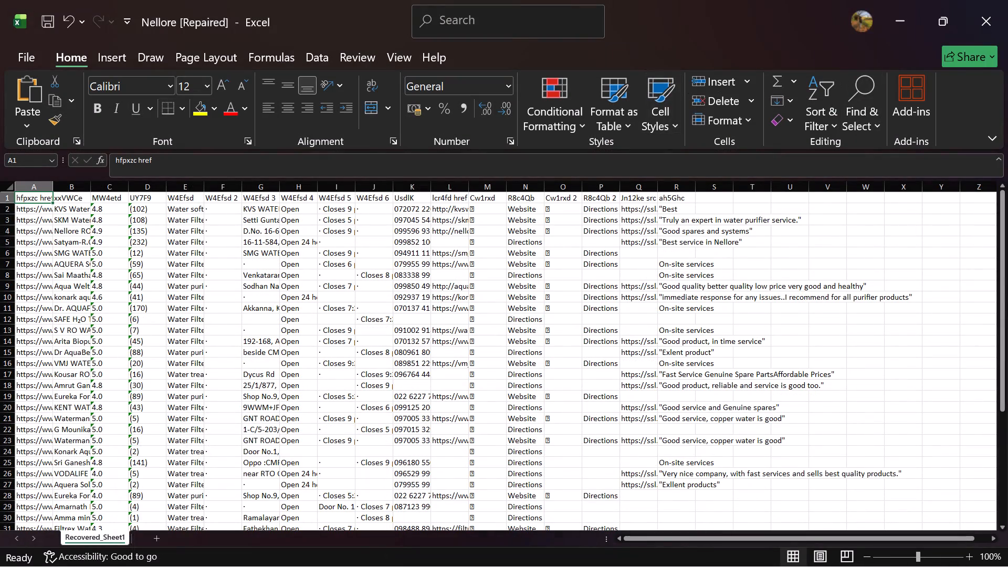
Clear columns M to X, header cells A1:M1 and columns C to J from row 2 down in the Nellore sheet.
left_click_drag(487, 196, 918, 563)
key("Delete")
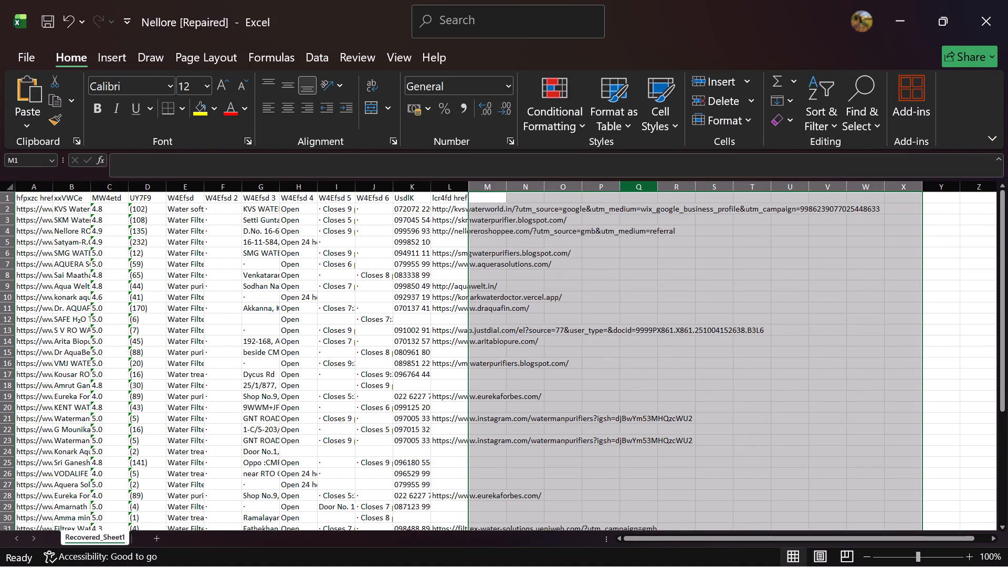
left_click_drag(498, 199, 0, 197)
key("Delete")
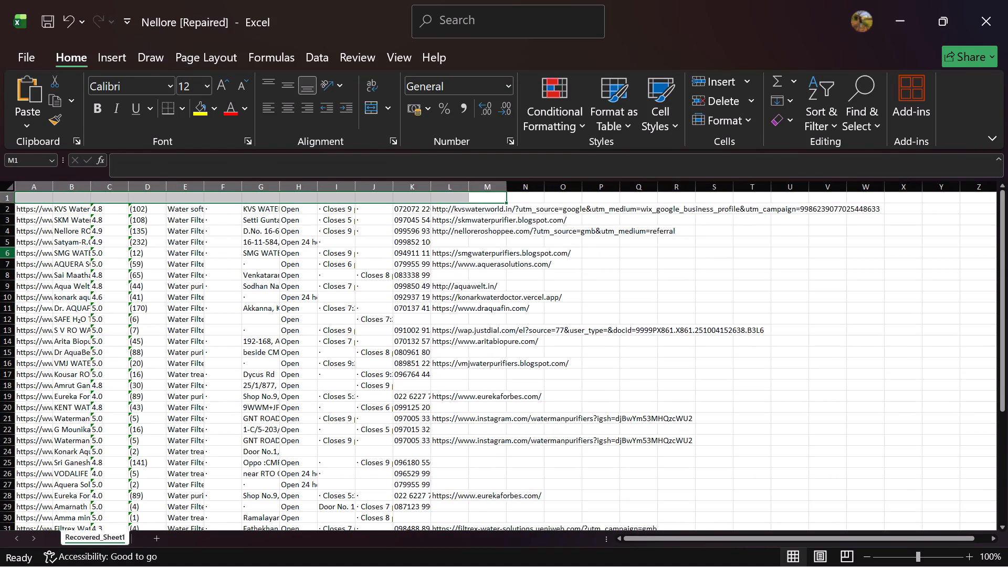
left_click_drag(105, 208, 362, 566)
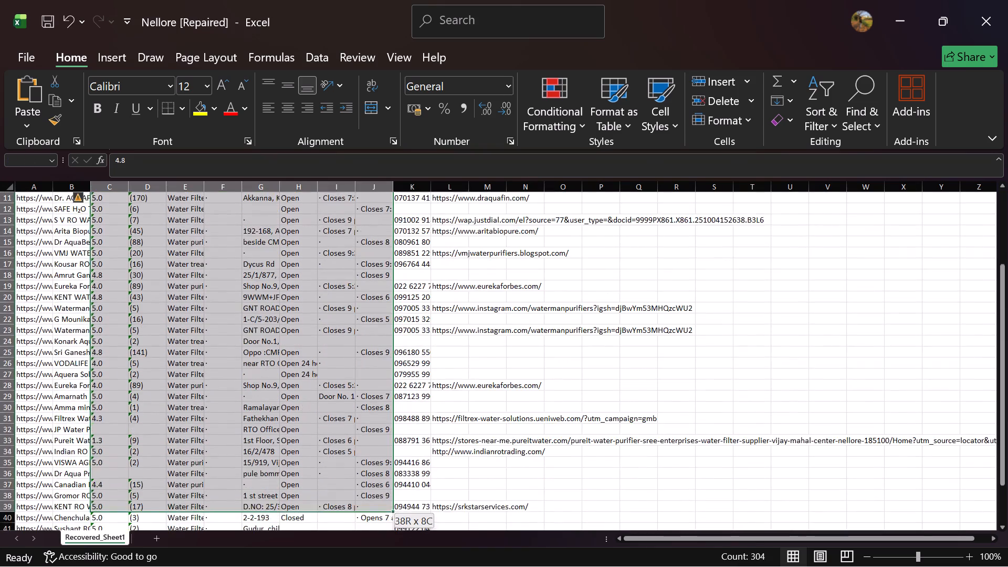
left_click_drag(362, 566, 366, 566)
key("Delete")
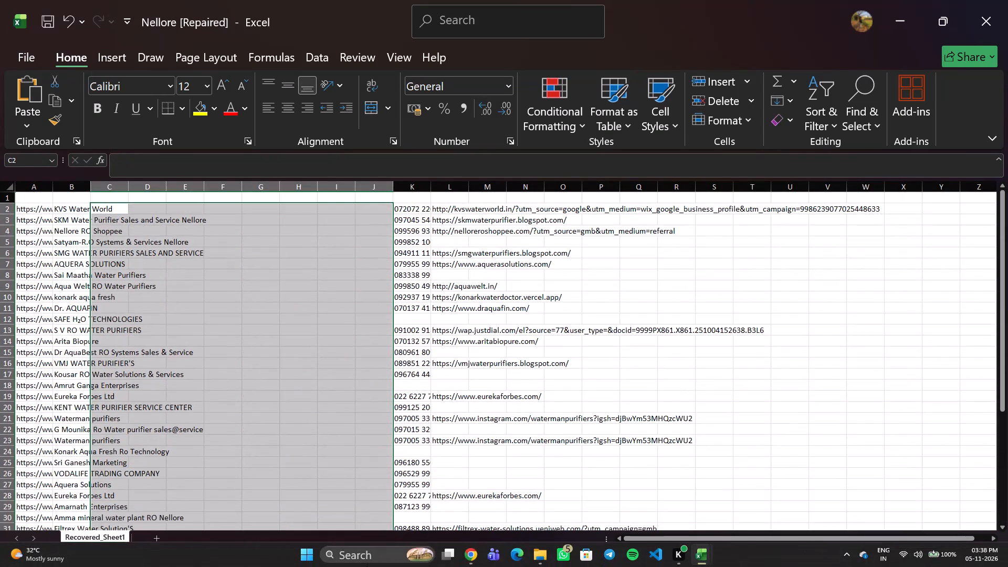
Copy the entire Nellore sheet, then close the workbook, saving over the existing Nellore file and keeping the clipboard data.
left_click(736, 302)
key("ctrl+a")
key("ctrl+c")
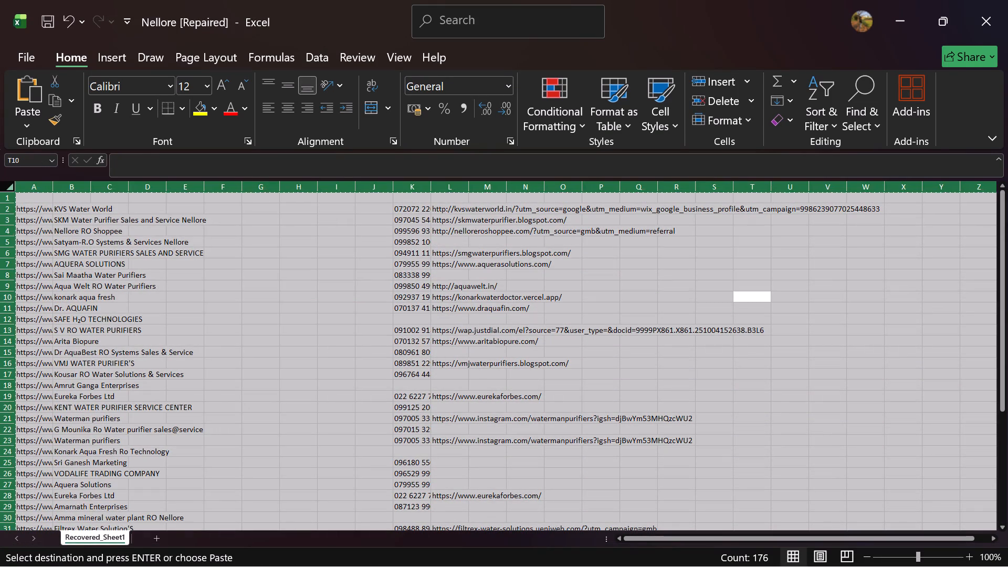
left_click(1007, 0)
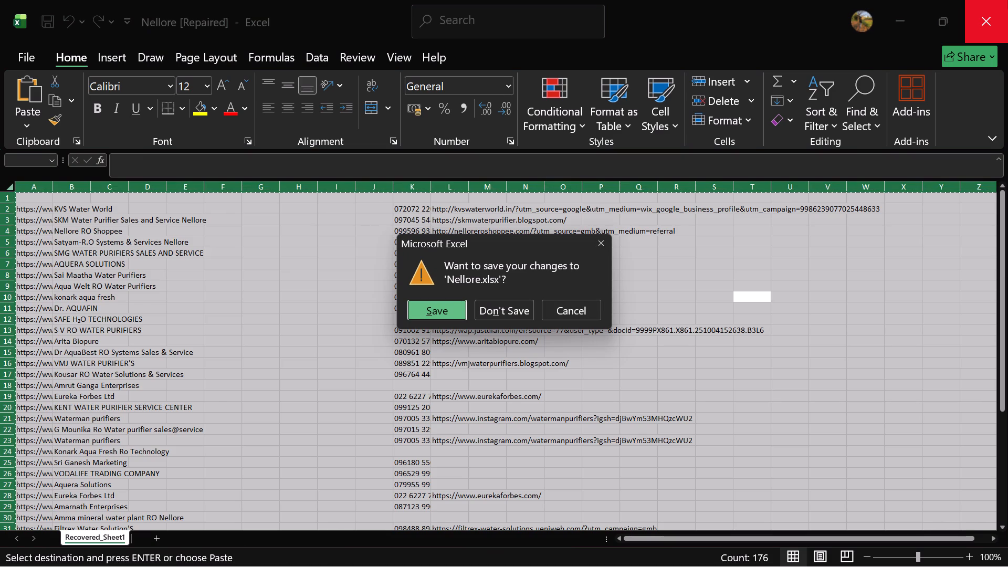
key("Return")
key("Return")
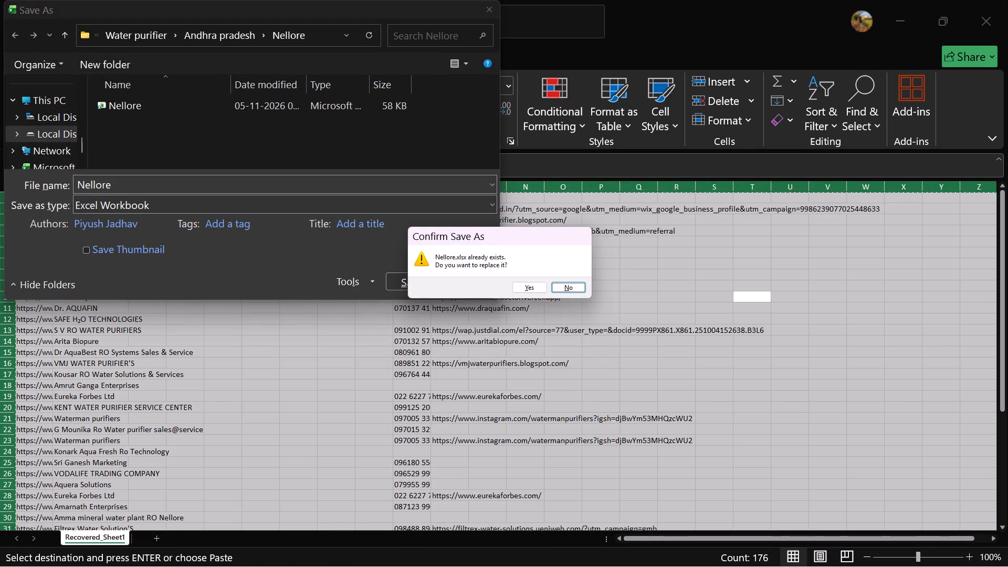
key("Left")
key("Return")
key("Return")
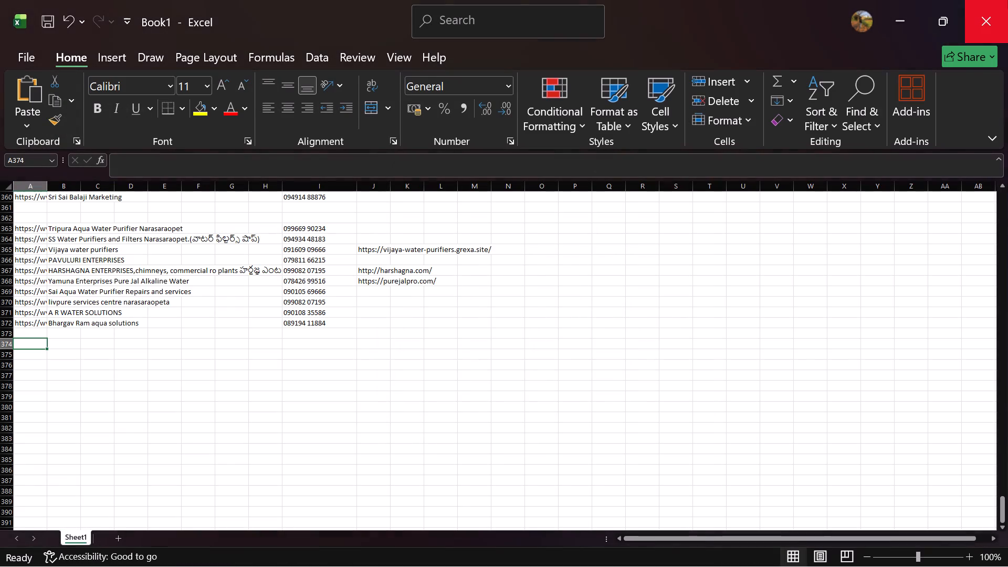
Paste the Nellore data into Book1 at cell A374.
key("ctrl+v")
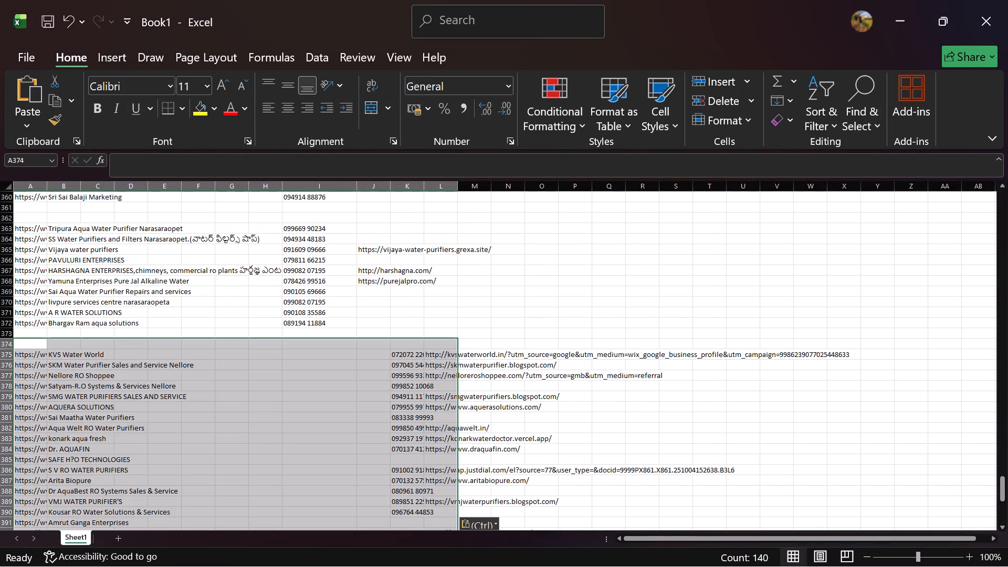
Move the Nellore phone numbers from column K to column I, starting at I375.
left_click_drag(408, 353, 384, 566)
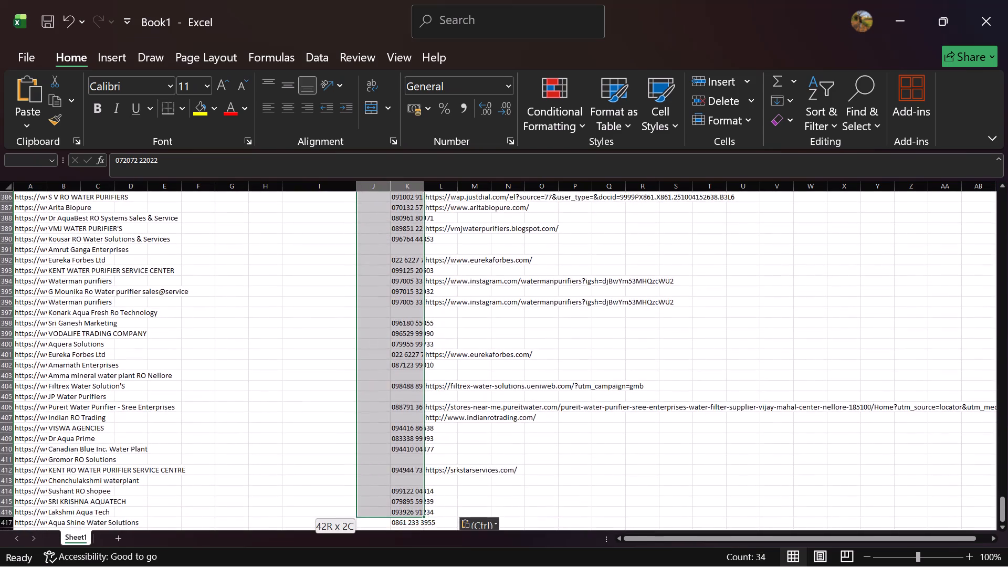
left_click_drag(384, 566, 390, 564)
scroll(461, 382, "up", 3)
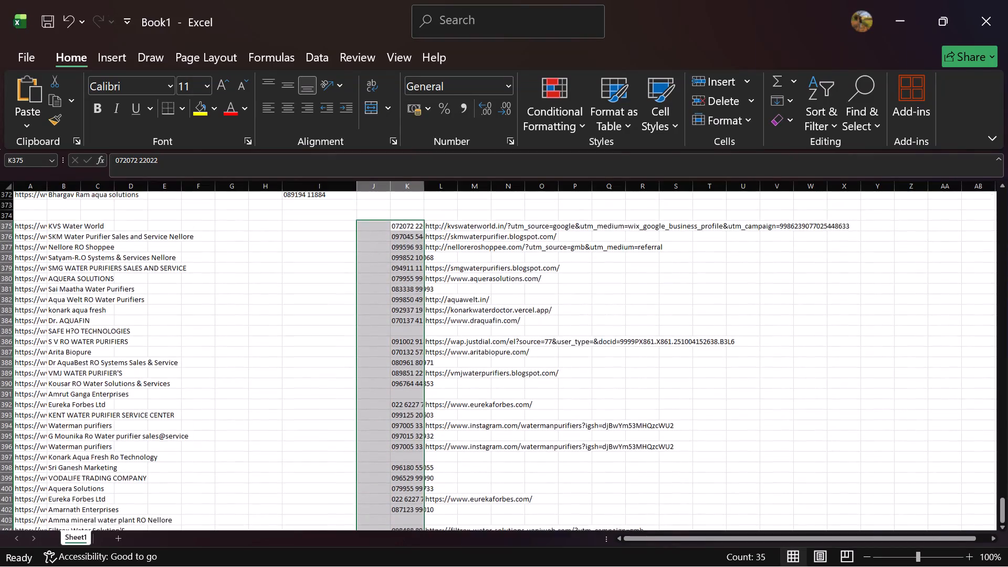
scroll(461, 382, "up", 1)
left_click_drag(405, 328, 378, 335)
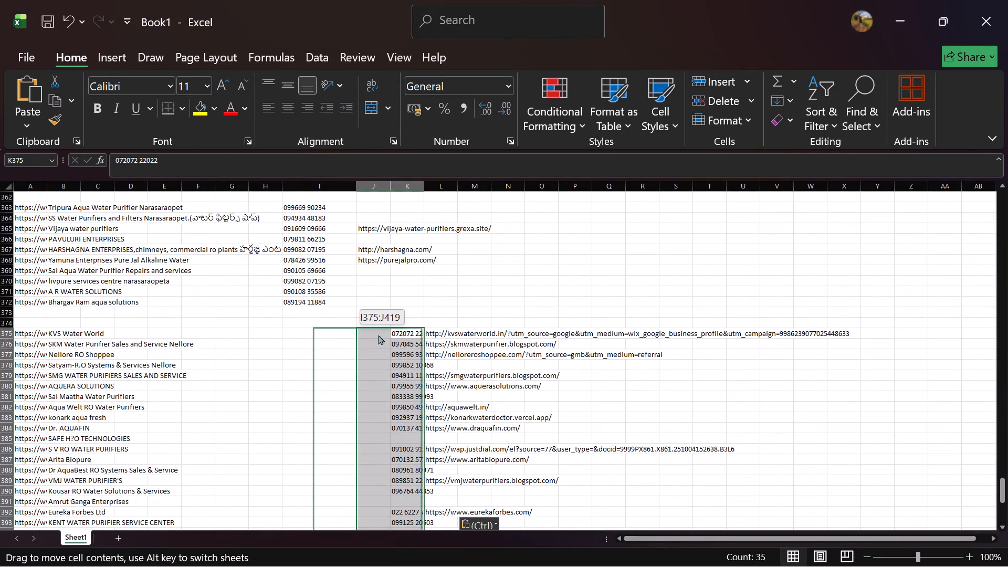
left_click_drag(378, 335, 365, 337)
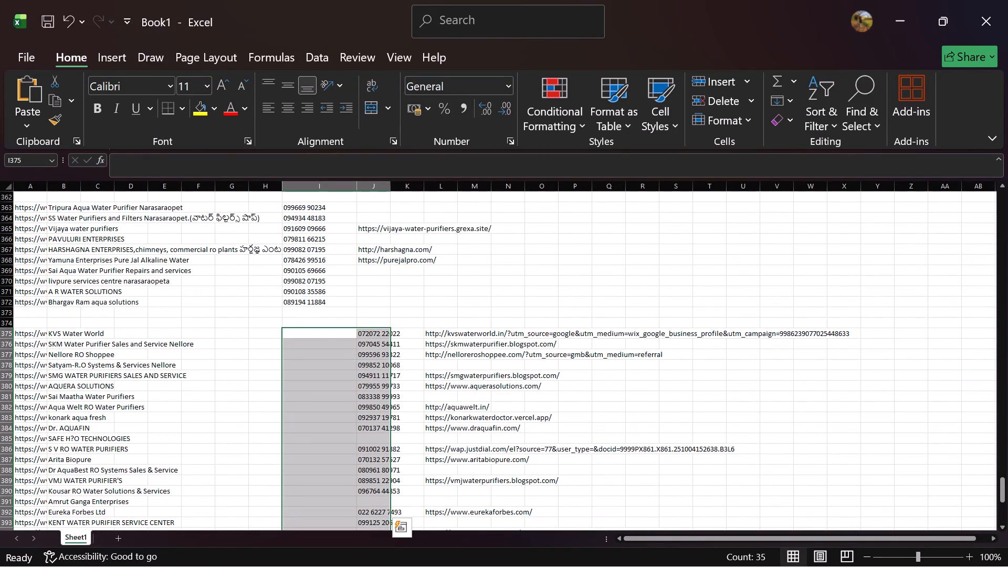
left_click_drag(322, 327, 277, 333)
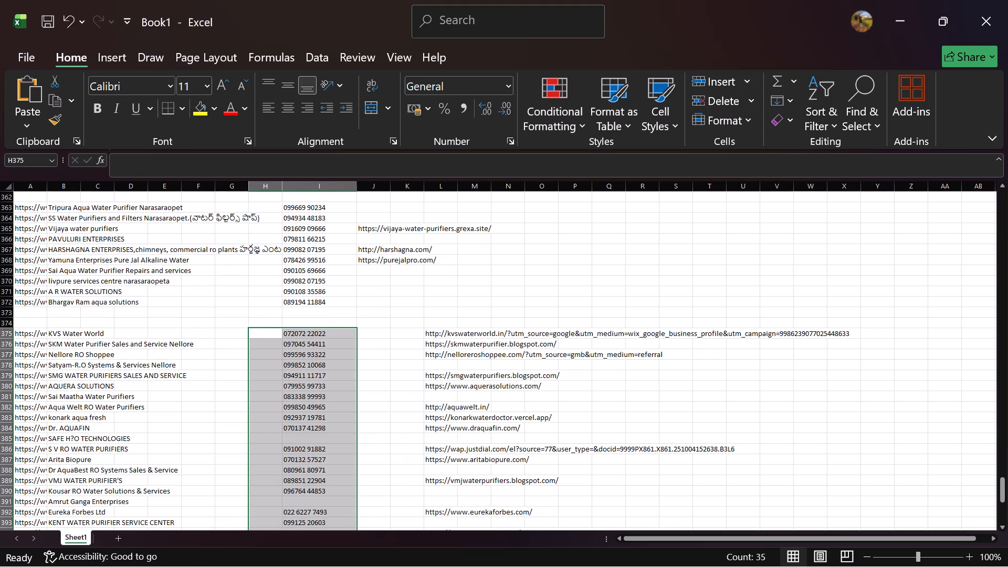
Move the Nellore website links from column L to column J, starting at J375.
left_click_drag(434, 333, 755, 562)
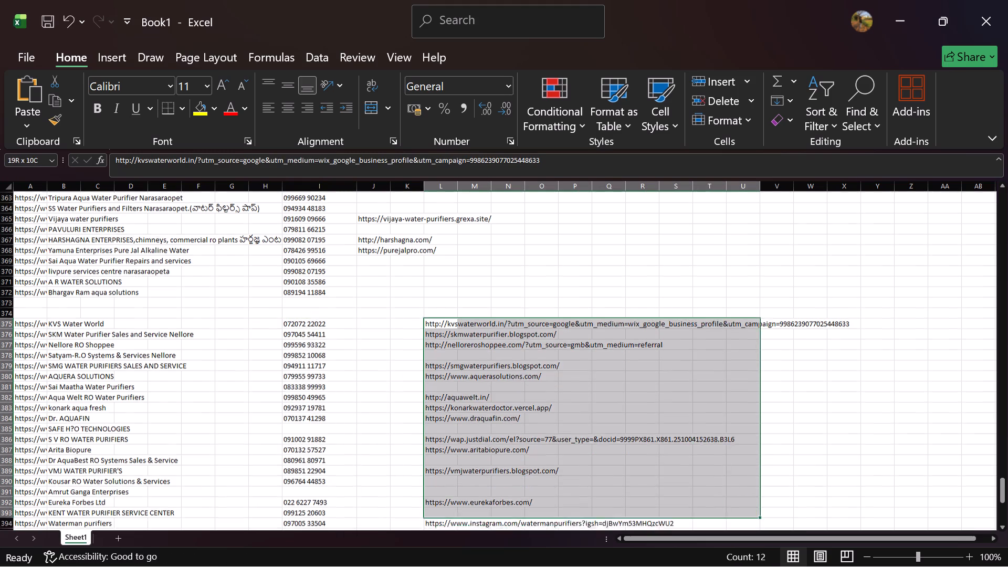
left_click_drag(755, 562, 753, 561)
scroll(639, 429, "up", 4)
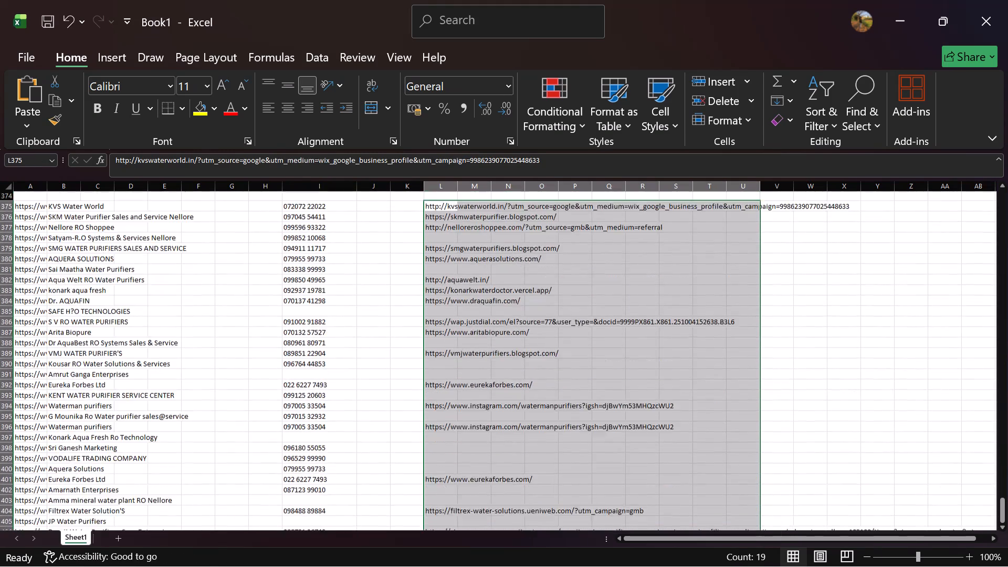
scroll(639, 429, "up", 1)
left_click_drag(507, 337, 445, 341)
left_click(517, 292)
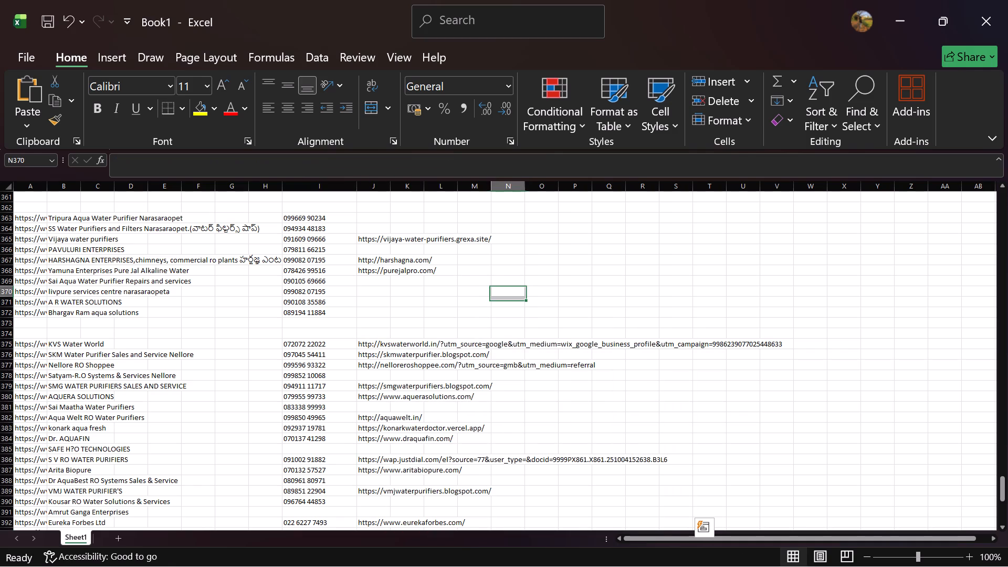
Select A419 in Book1 as the paste cell, then open the Ongole workbook from the Andhra pradesh folder, recovering its content and enabling editing.
scroll(517, 292, "down", 5)
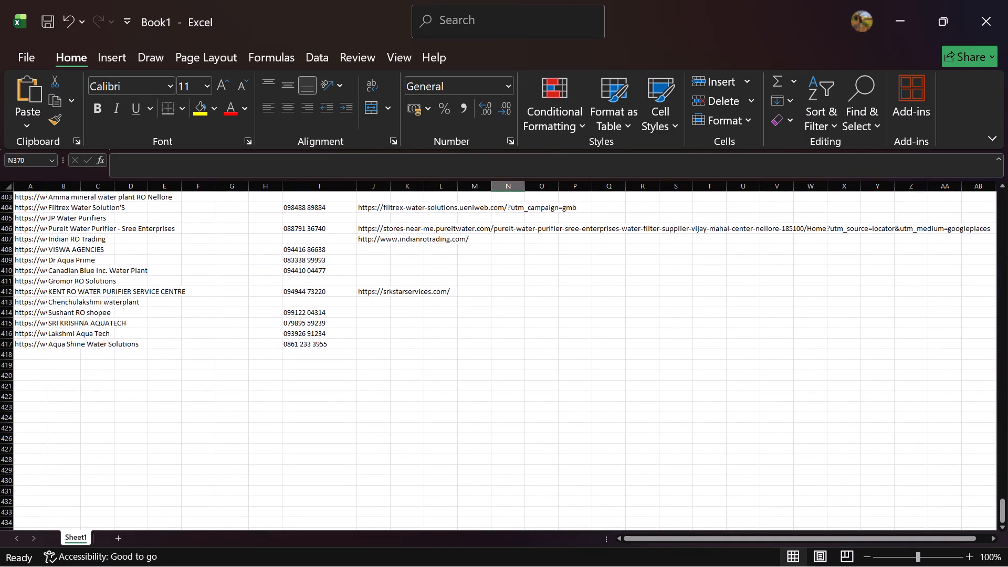
left_click(35, 365)
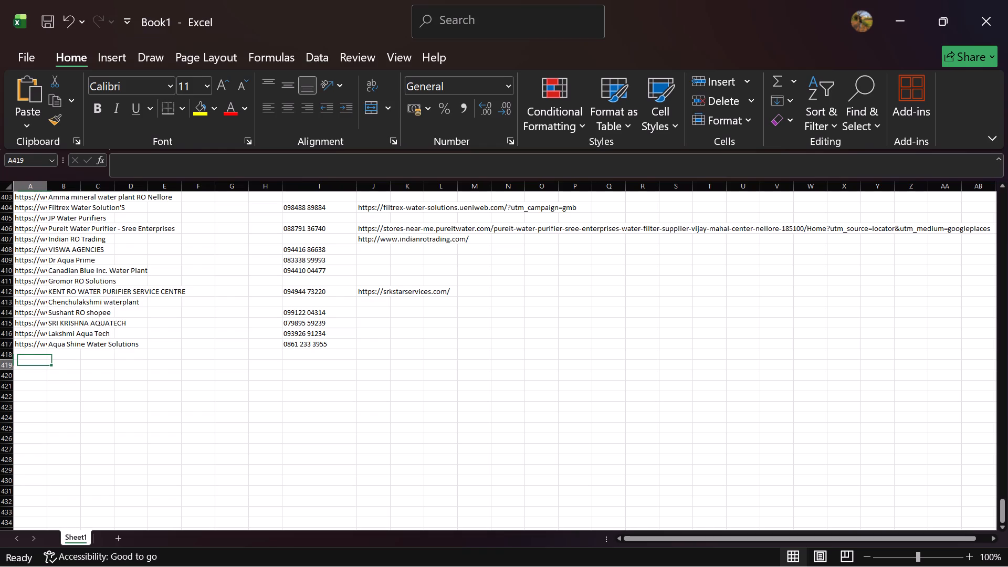
key("alt+Tab")
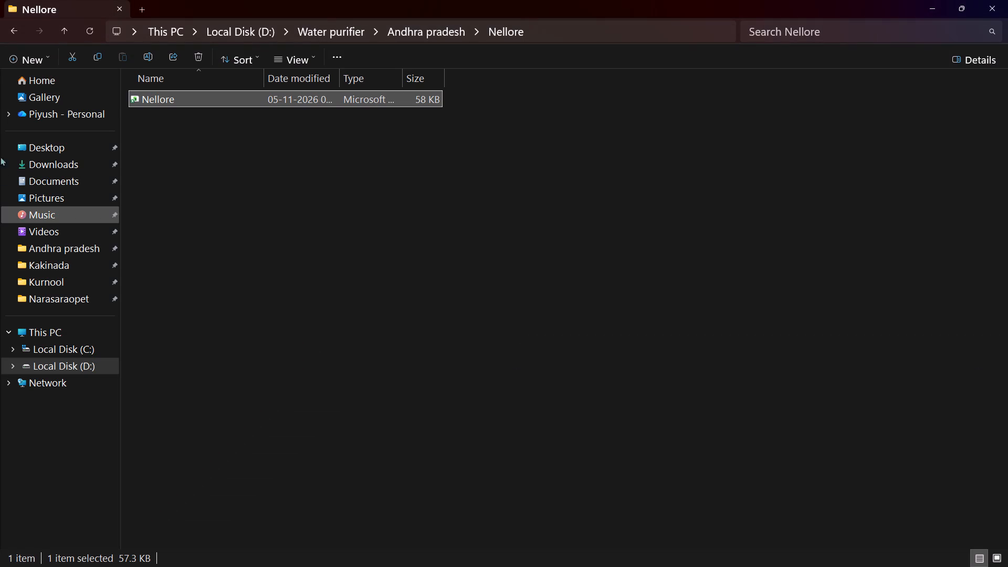
left_click(10, 32)
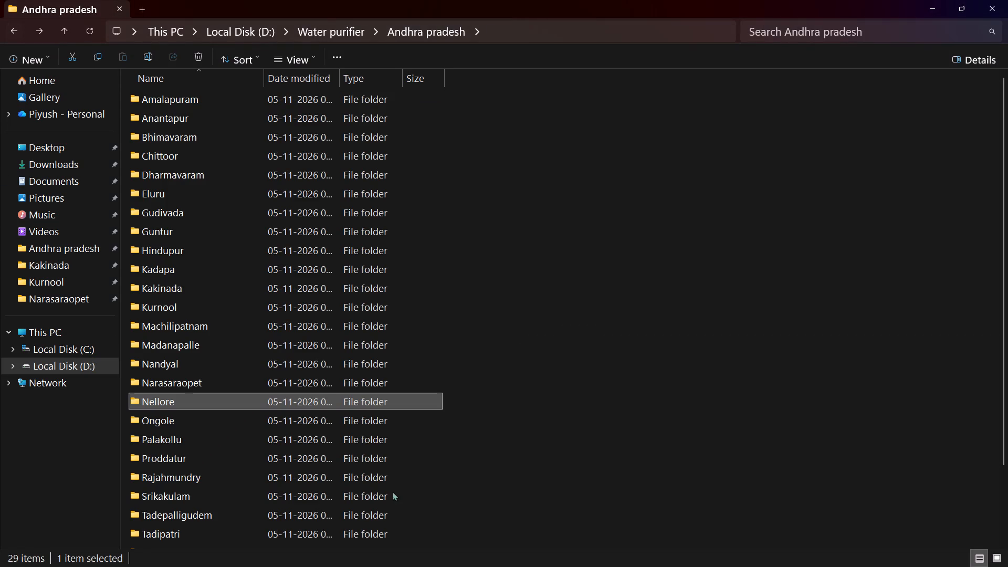
double_click(235, 416)
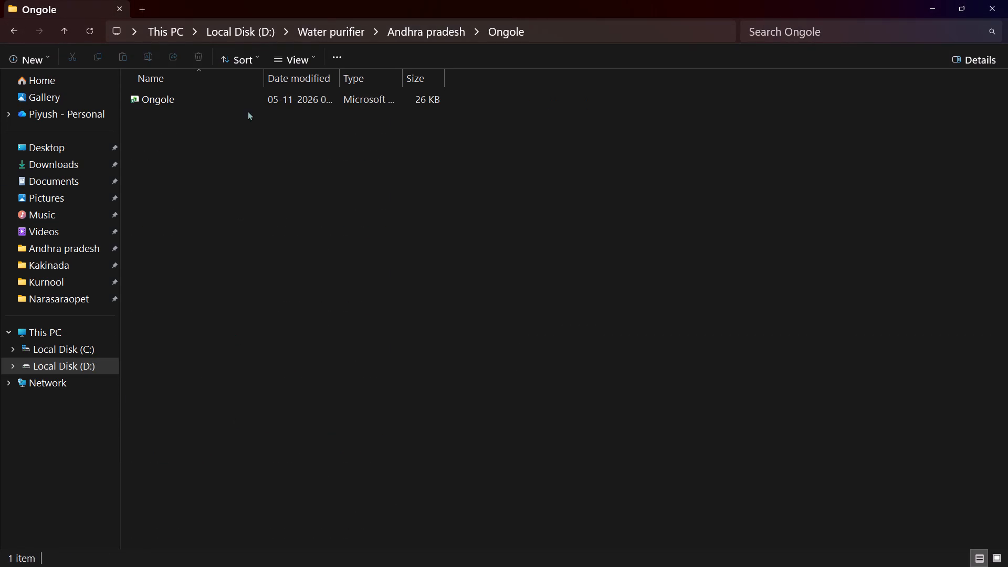
double_click(218, 99)
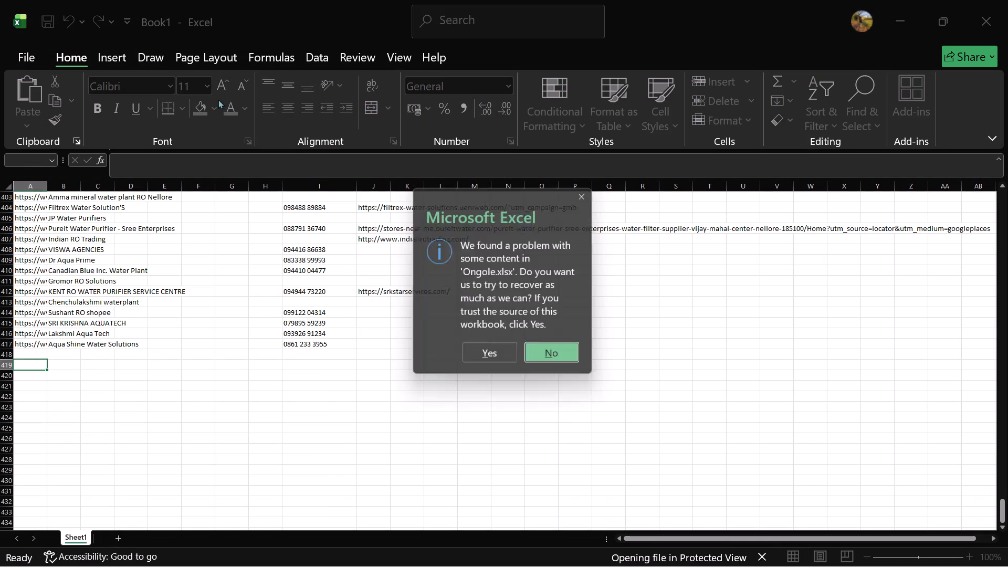
left_click(492, 367)
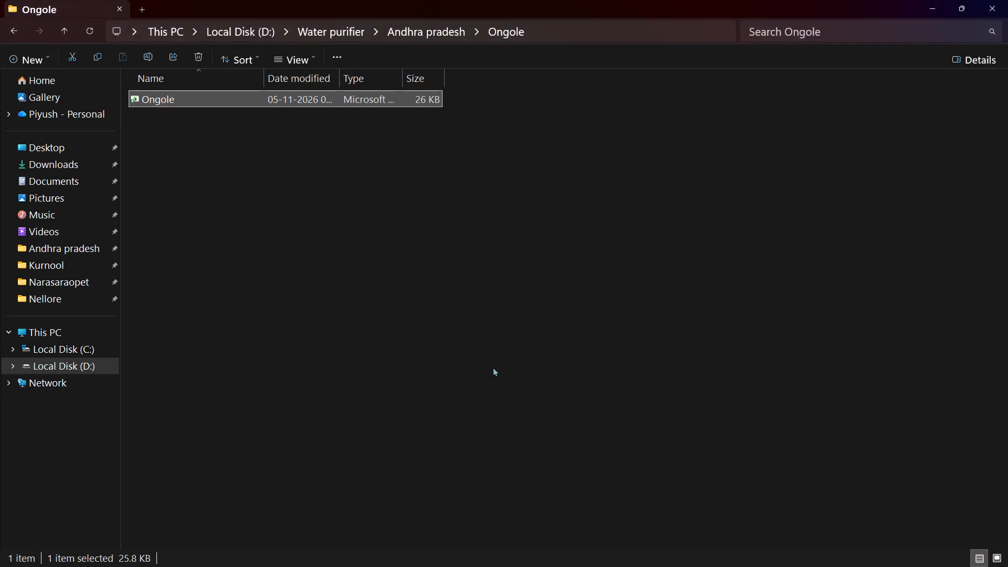
left_click(669, 79)
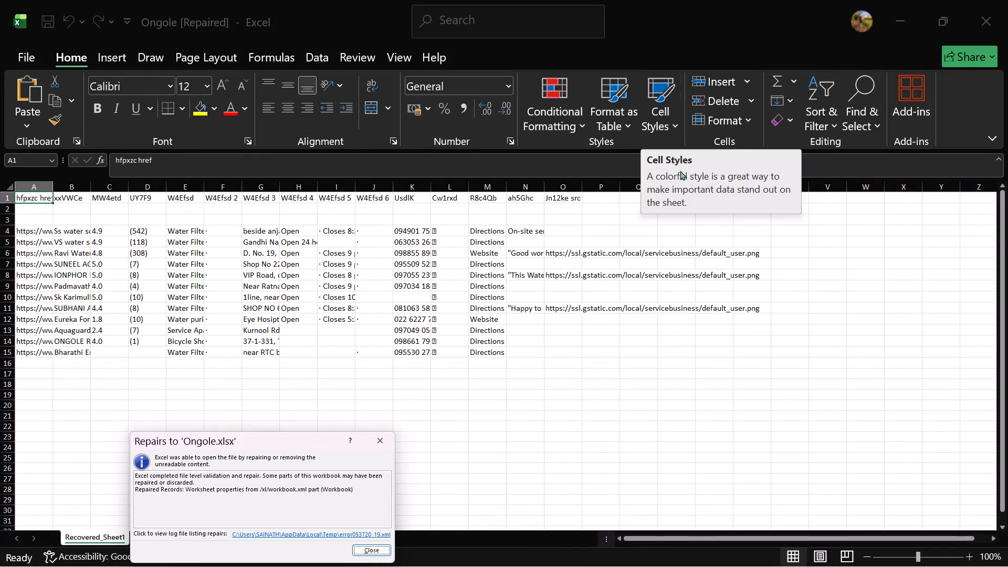
left_click(384, 440)
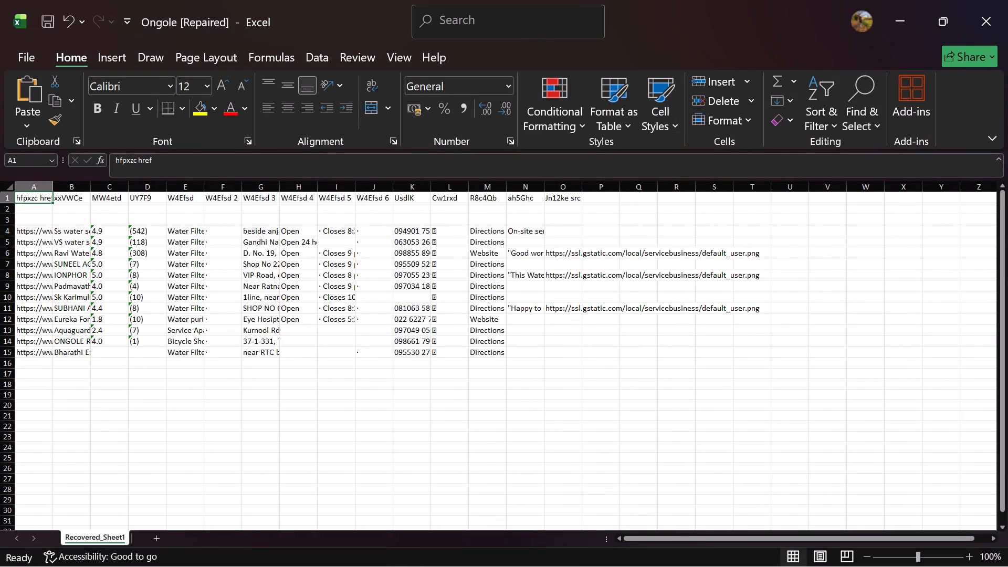
Clear the unneeded Ongole data in columns L to T and C to J, header row included, keeping links, names and phone numbers.
left_click_drag(446, 197, 742, 376)
key("Delete")
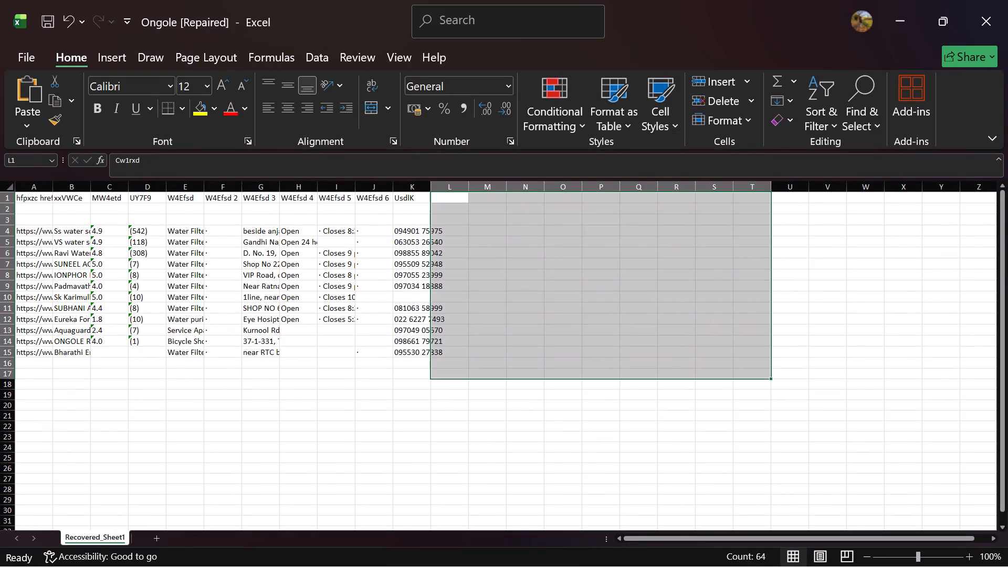
left_click_drag(104, 198, 372, 388)
key("Delete")
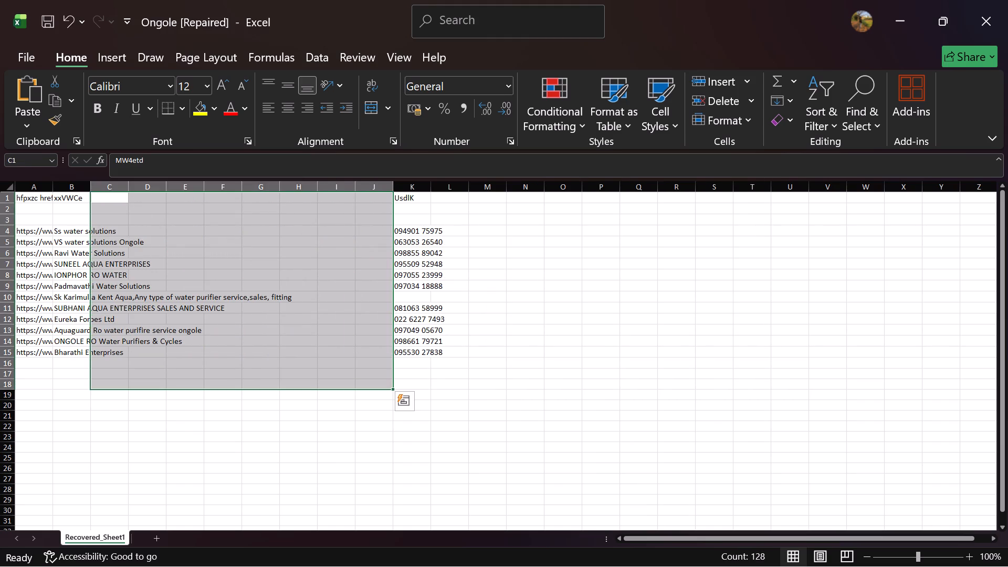
Copy the Ongole range A3:L15, then close the workbook, saving over the existing Ongole file and keeping the copied data on the clipboard.
left_click_drag(20, 217, 456, 359)
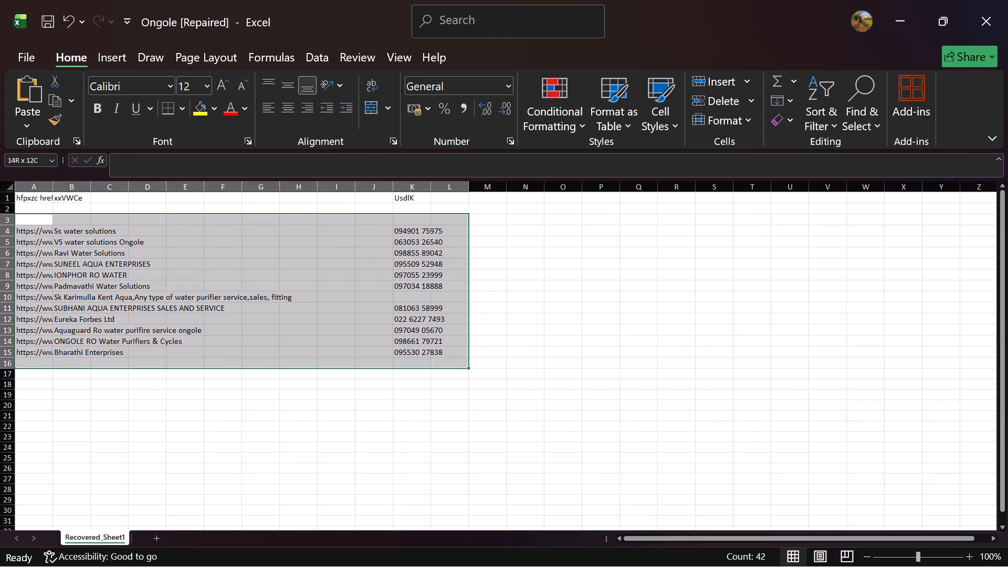
left_click_drag(456, 359, 467, 354)
key("ctrl+c")
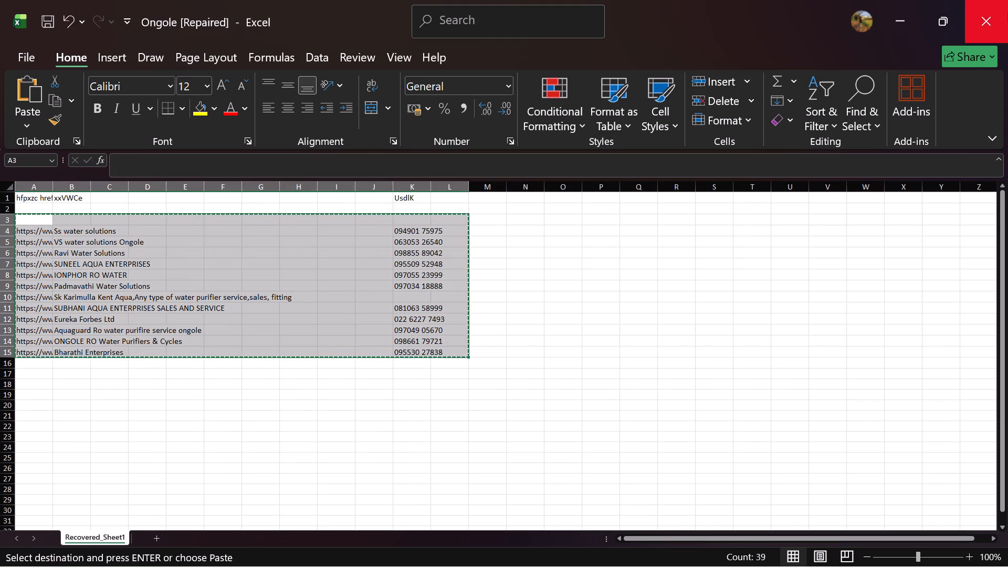
left_click(1007, 13)
key("Return")
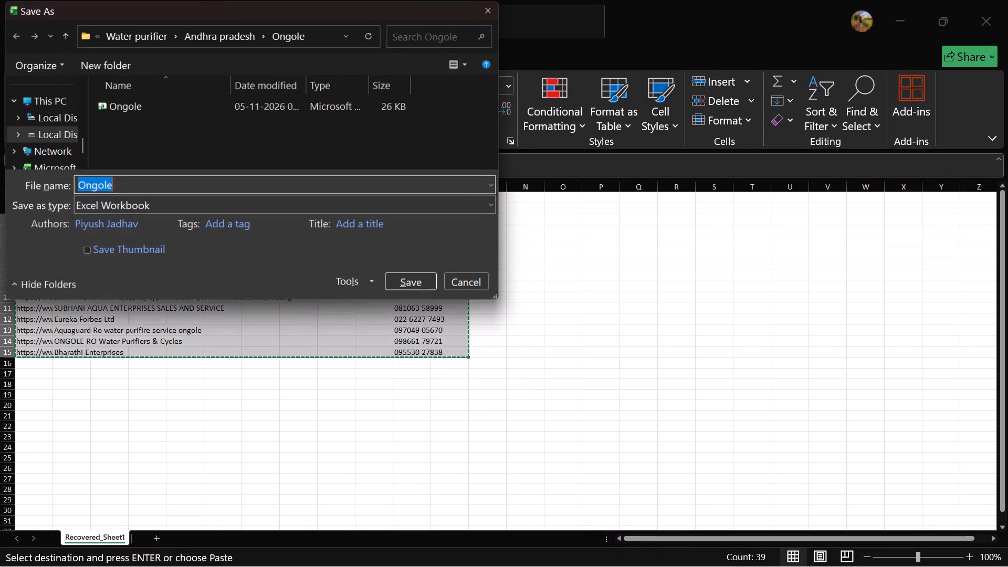
key("Return")
key("Left")
key("Return")
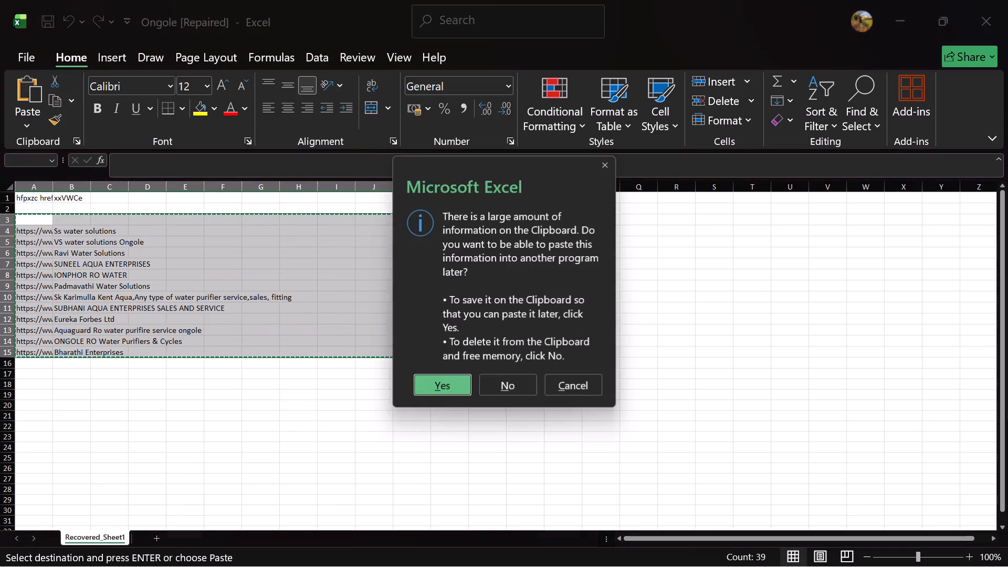
key("Return")
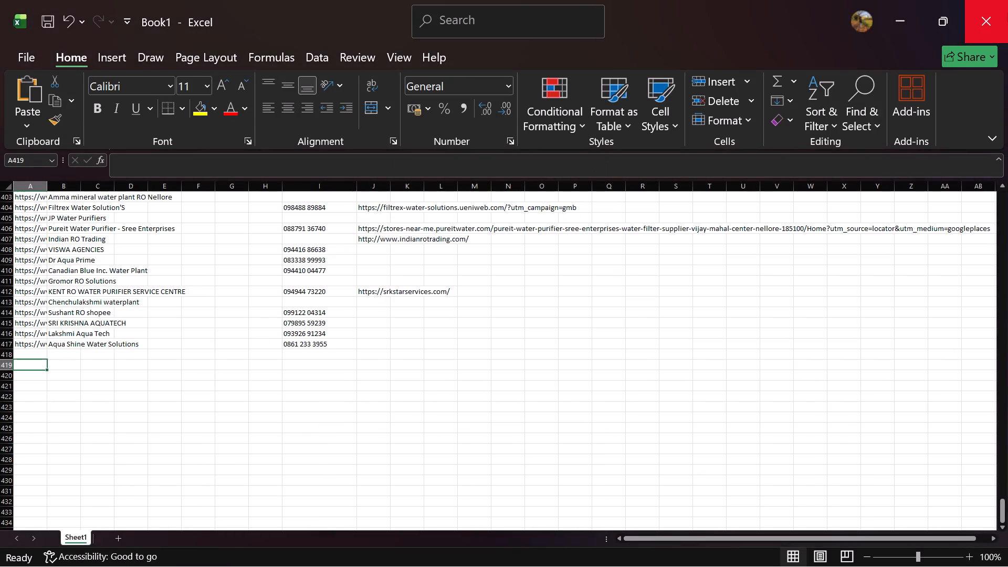
Paste the Ongole data into Book1 at cell A419.
key("ctrl+v")
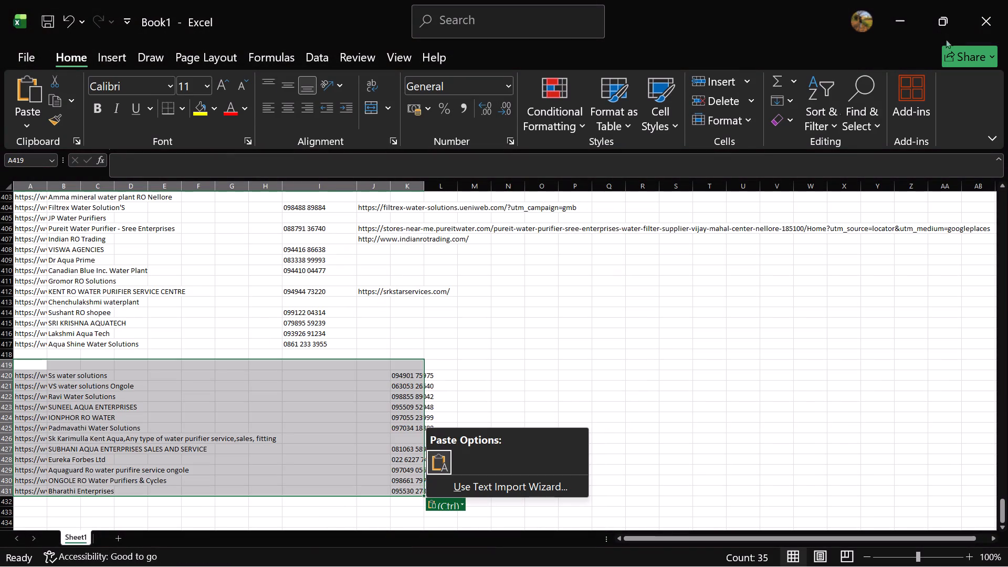
Move the Ongole phone numbers from column K to column I, starting at I420.
left_click_drag(405, 373, 404, 482)
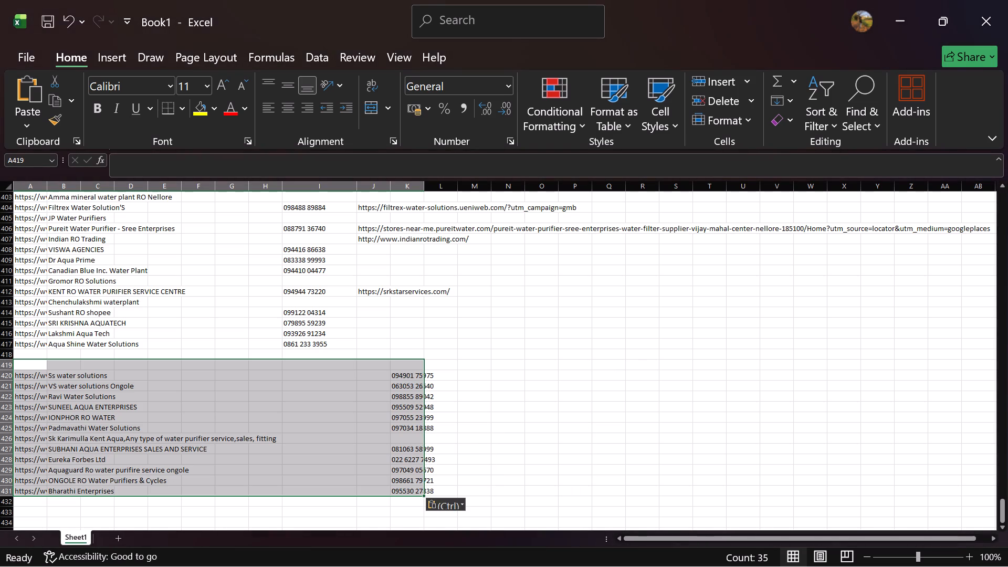
left_click_drag(404, 482, 487, 352)
left_click(487, 352)
left_click_drag(396, 376, 406, 491)
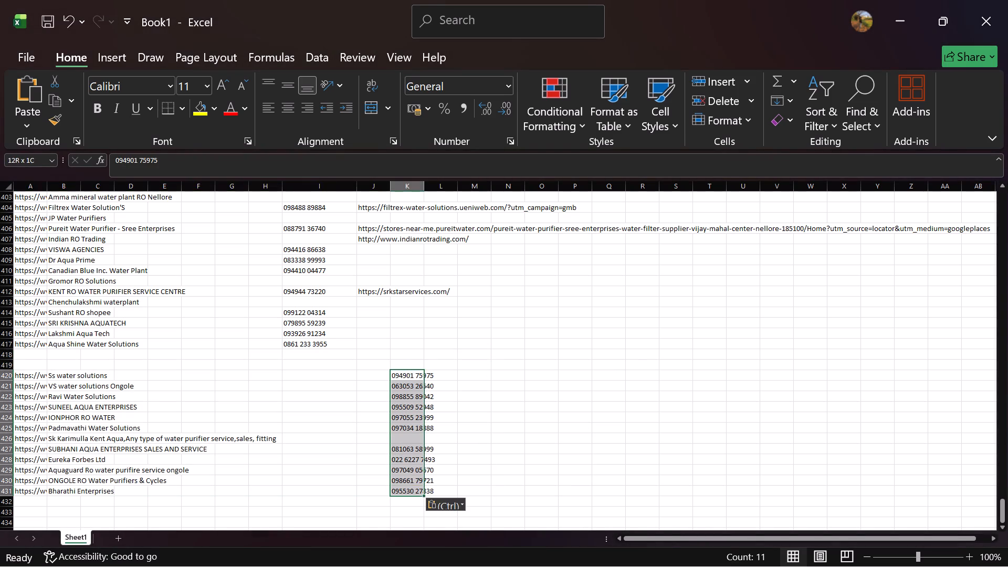
left_click_drag(406, 491, 406, 493)
left_click_drag(406, 370, 314, 374)
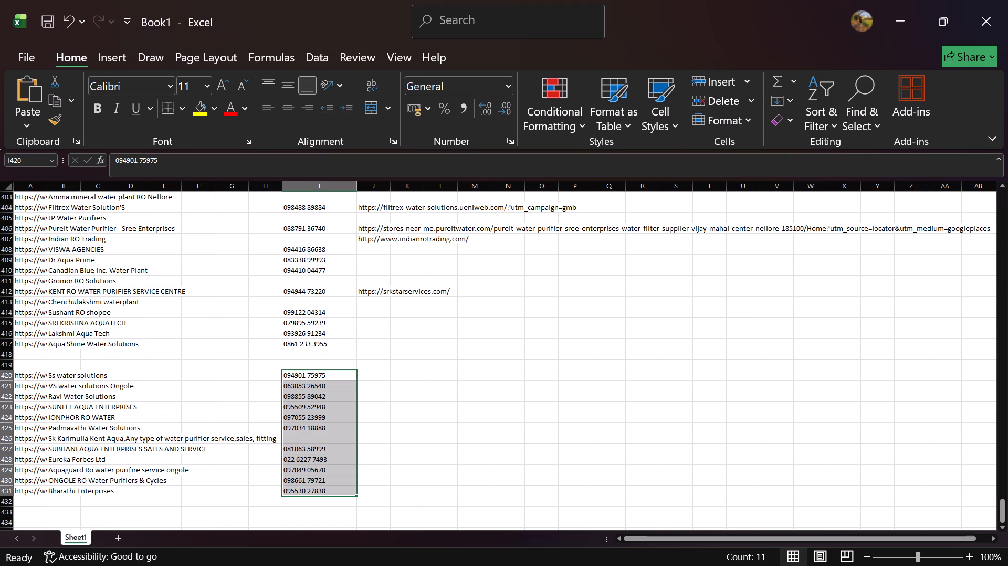
left_click(260, 378)
Select A433 in Book1 as the paste cell, then open the Palakollu workbook from the Andhra pradesh folder, recovering its content and enabling editing.
scroll(260, 378, "down", 2)
left_click(34, 390)
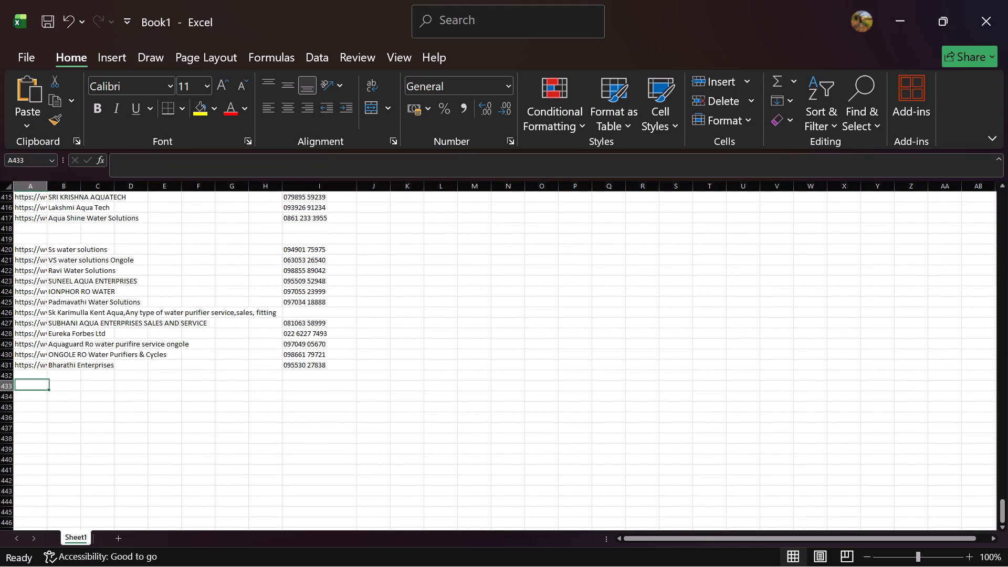
key("alt+Tab")
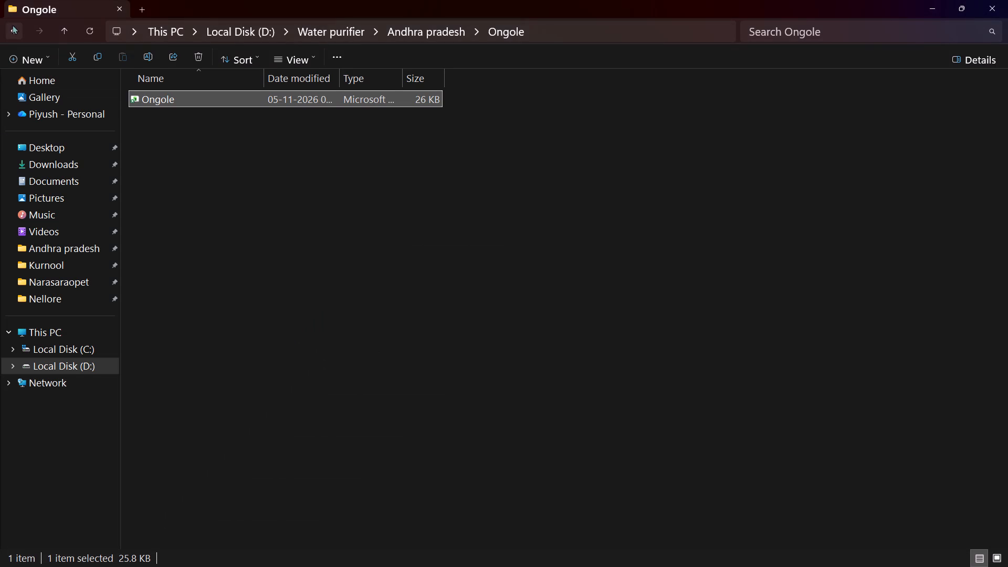
left_click(12, 25)
scroll(178, 437, "down", 4)
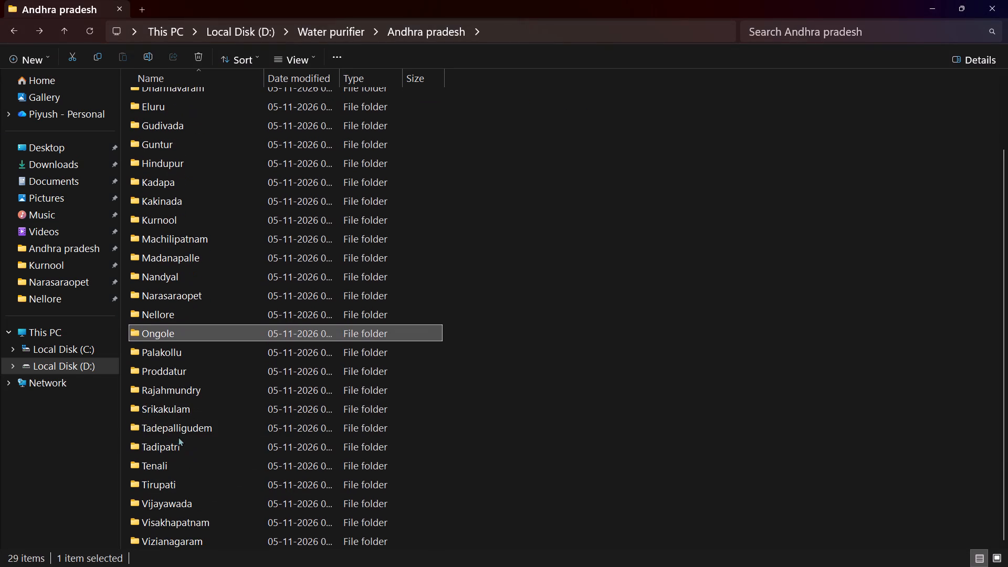
scroll(178, 437, "down", 2)
double_click(203, 350)
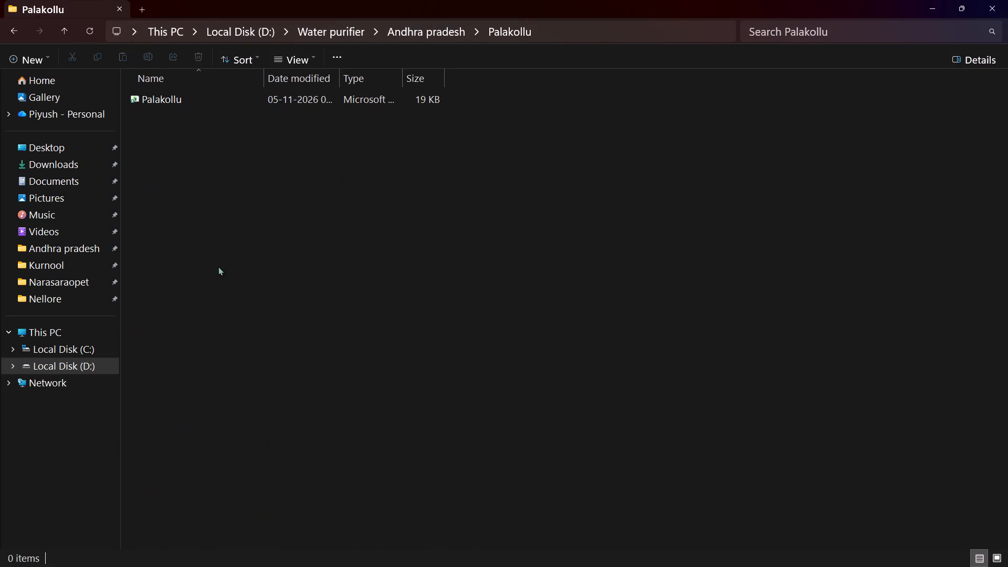
double_click(233, 93)
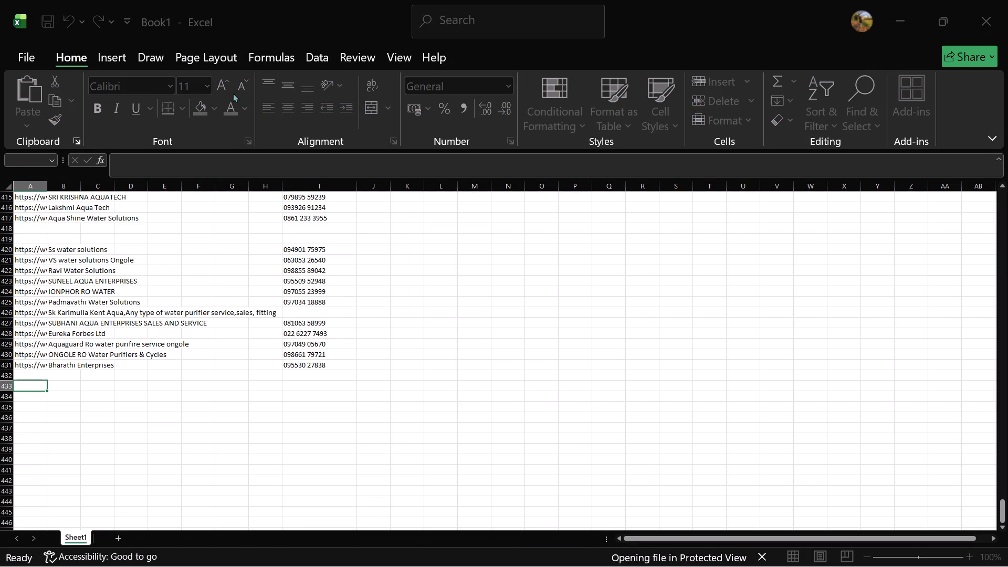
key("Left")
key("Return")
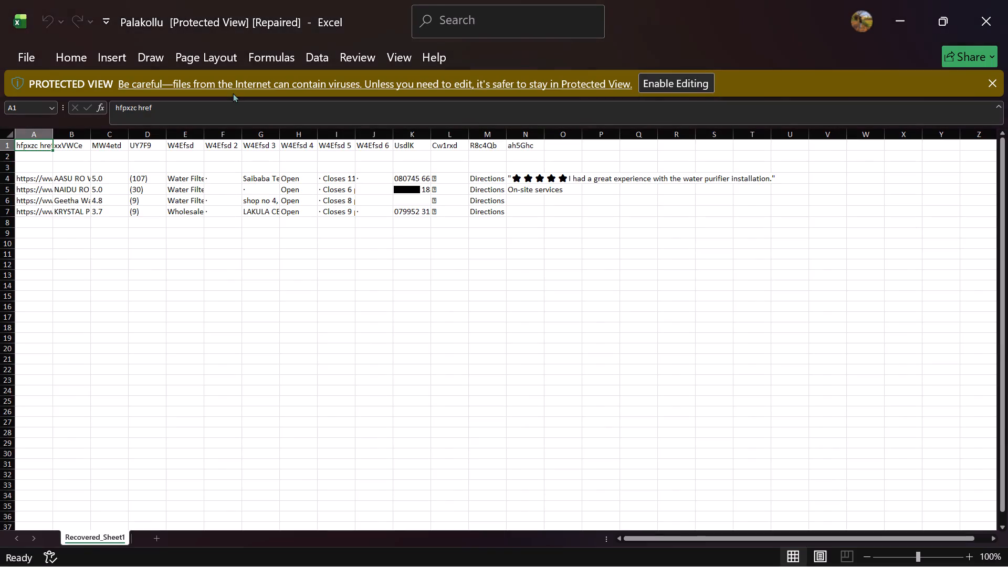
left_click(670, 79)
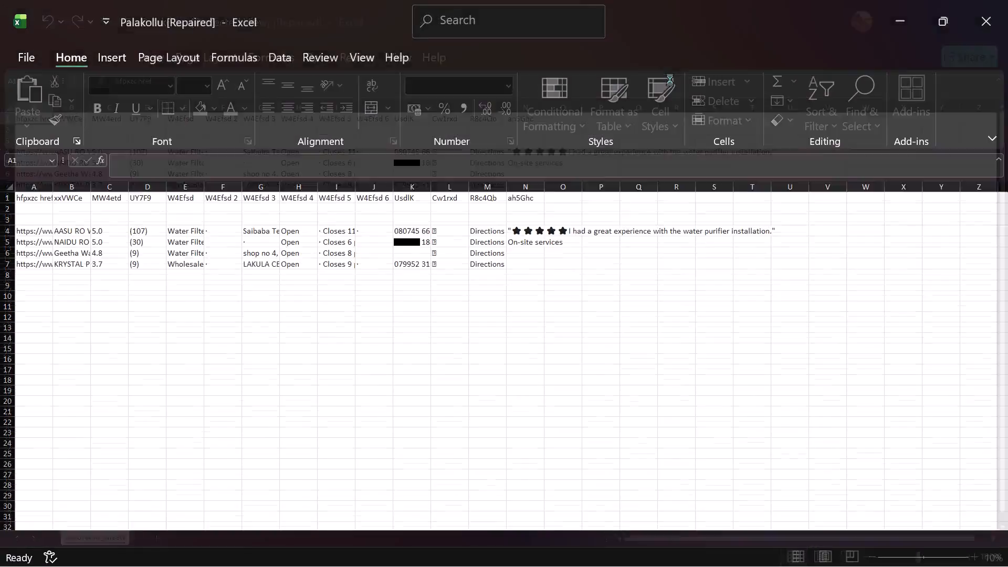
key("Return")
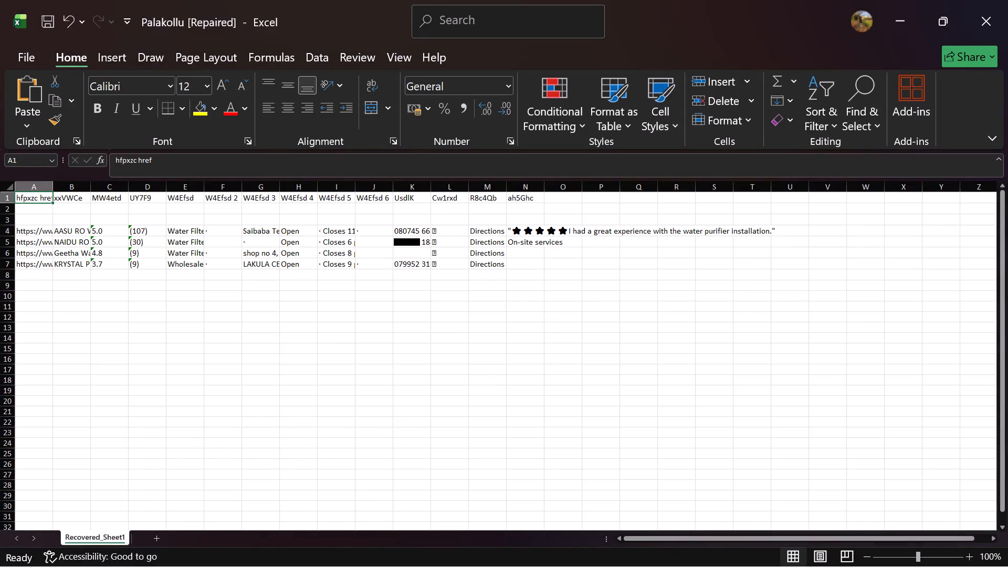
Clear the unneeded Palakollu data in columns L to T and C to J, header row included, keeping links, names and phone numbers.
left_click_drag(450, 196, 769, 281)
key("Delete")
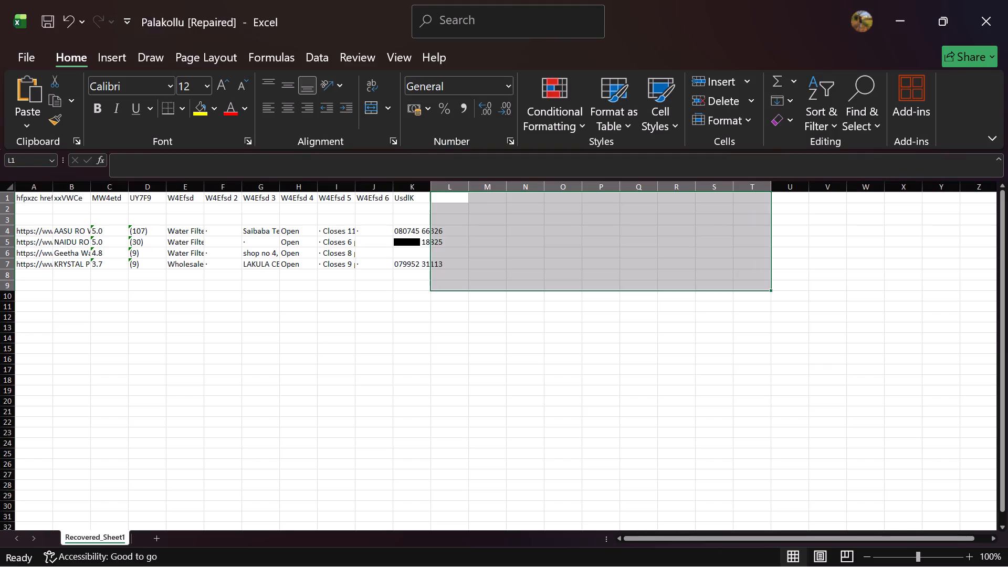
left_click_drag(112, 196, 391, 287)
key("Delete")
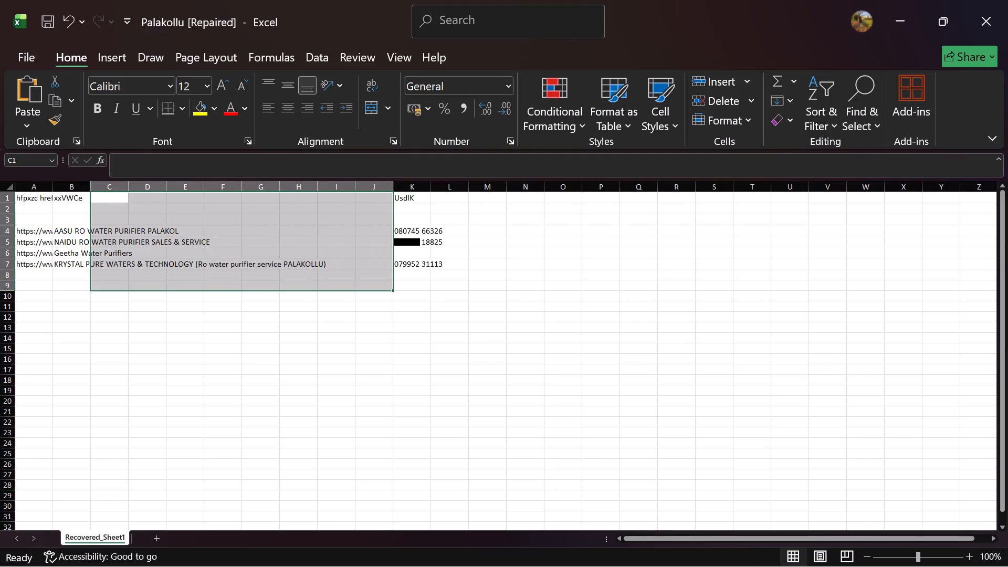
Copy the Palakollu range A3:L7, then close the workbook, saving over the existing Palakollu file.
left_click_drag(41, 220, 371, 295)
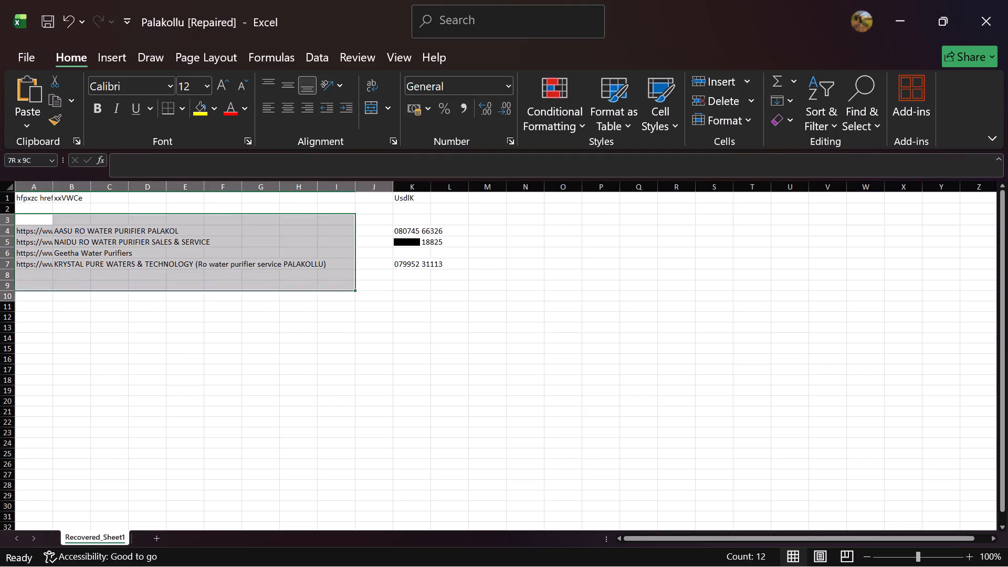
left_click_drag(371, 295, 465, 263)
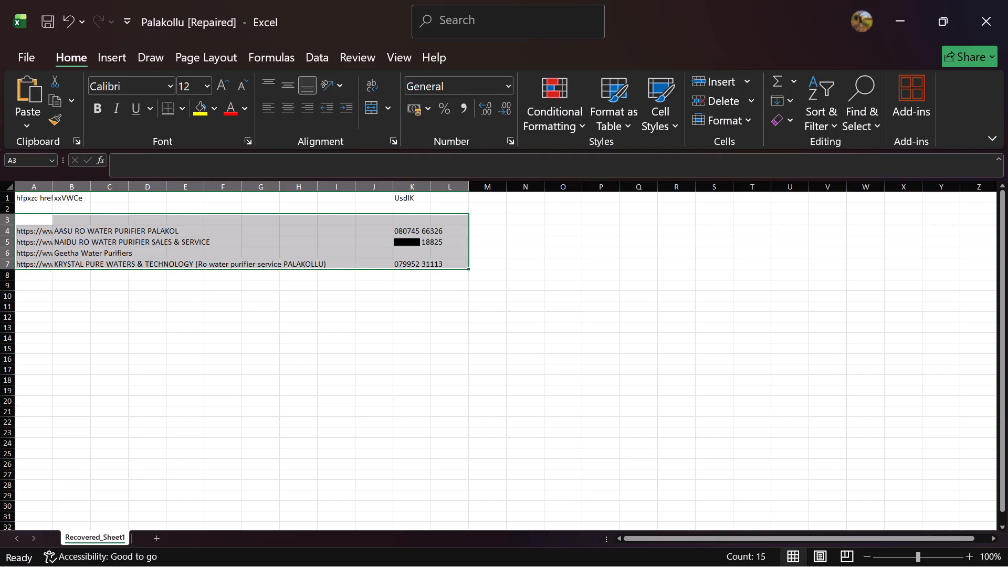
key("ctrl+c")
left_click(1007, 0)
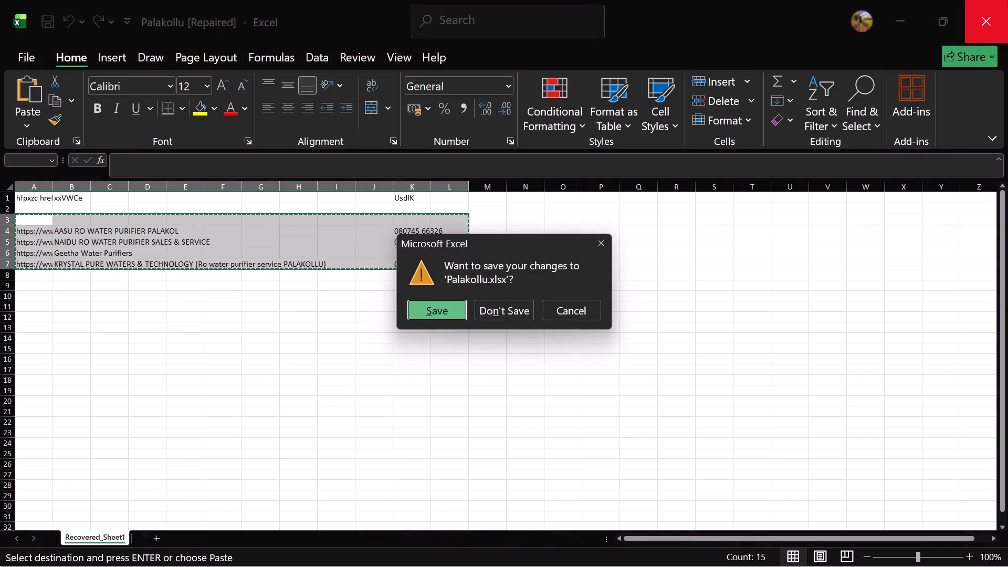
key("Return")
key("Return")
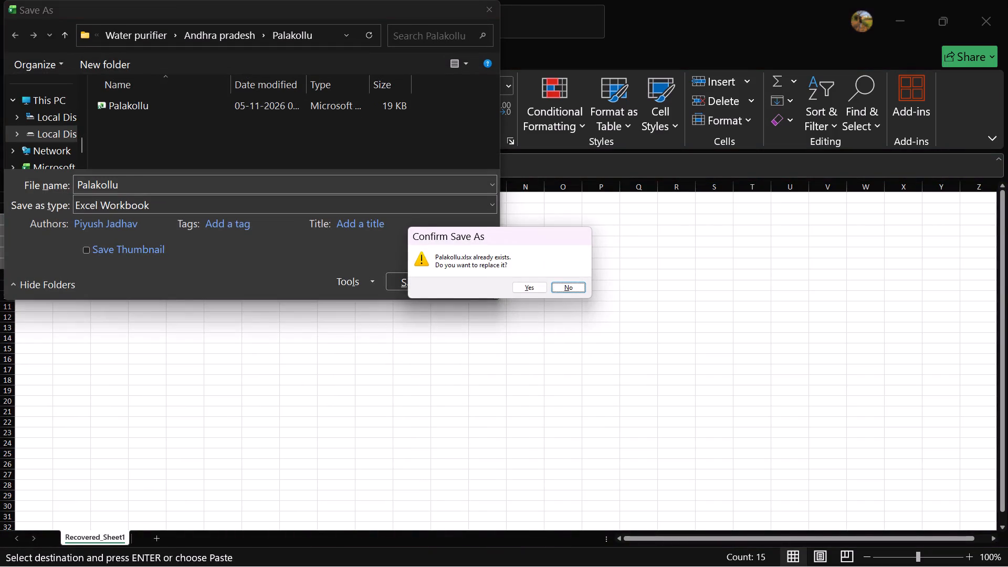
key("Left")
key("Return")
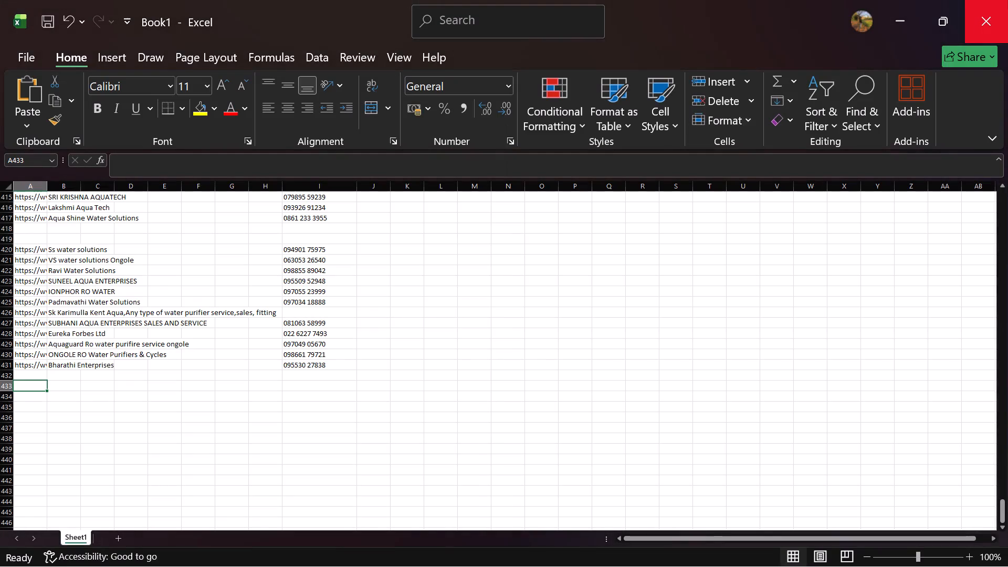
Paste the Palakollu data into Book1 at cell A433.
key("ctrl+v")
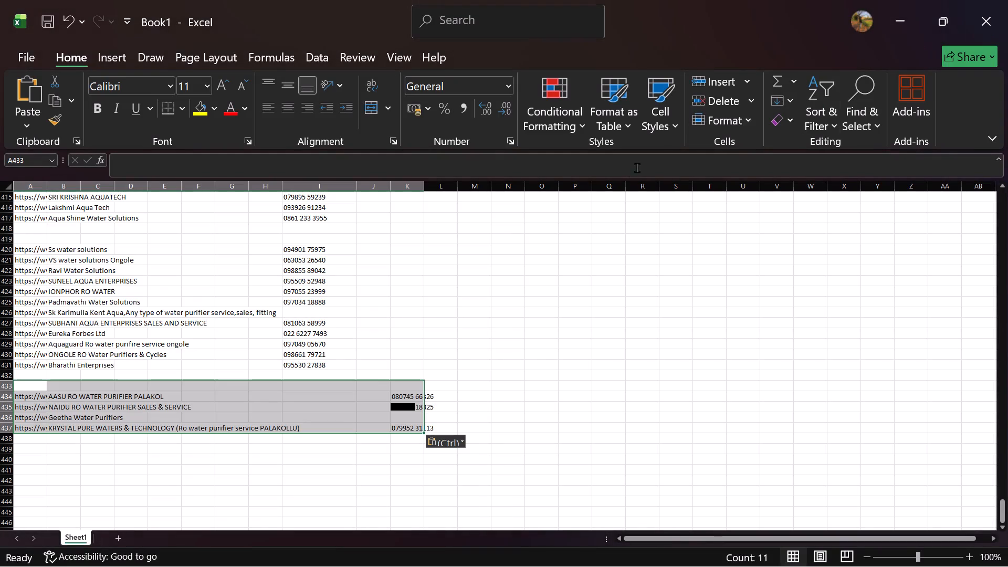
Move the Palakollu phone numbers from column K to column I, starting at I434.
left_click_drag(402, 394, 415, 432)
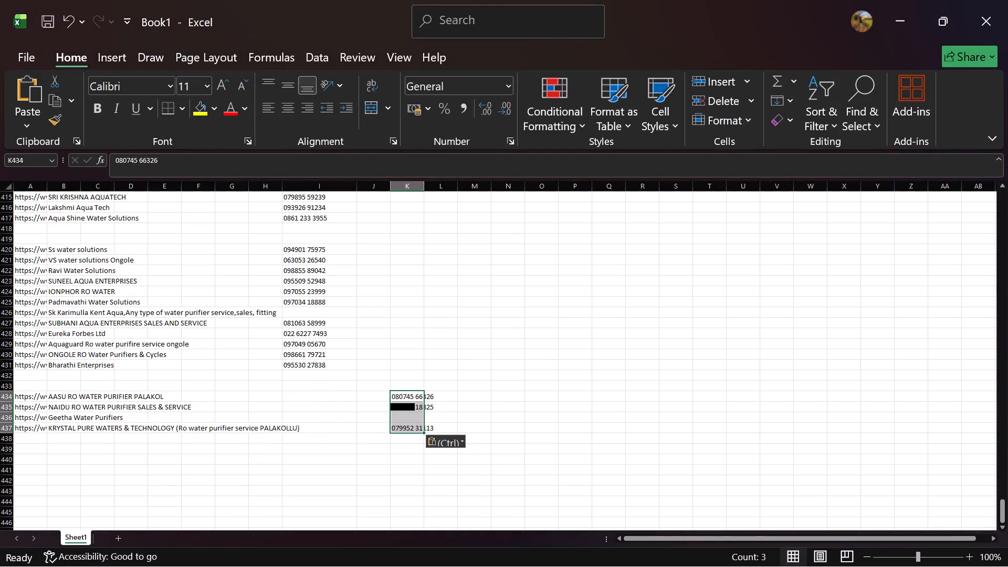
left_click_drag(408, 432, 311, 424)
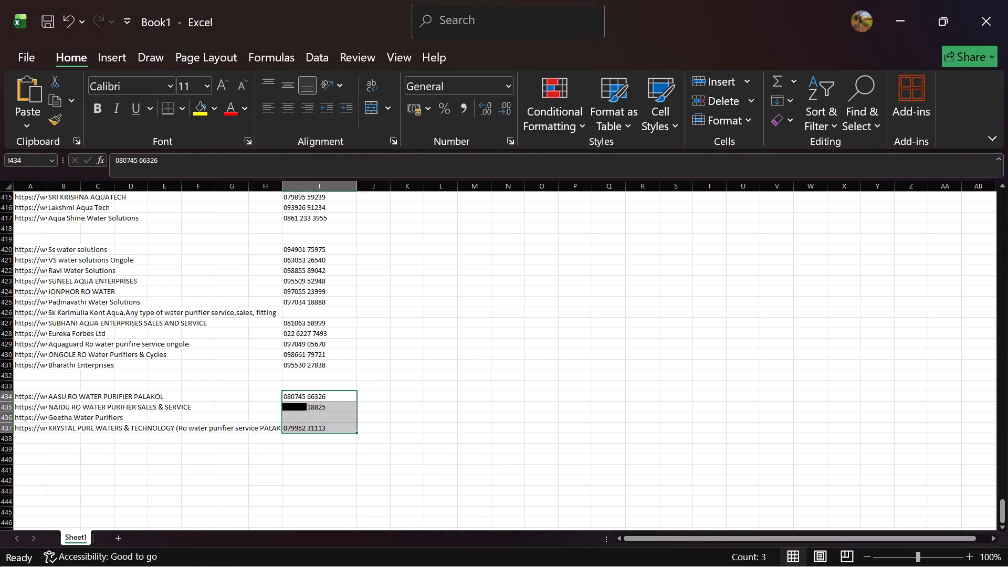
Select cell A439 in Book1 for the next paste, then open the Proddatur workbook, recovering its content and enabling editing.
left_click(38, 447)
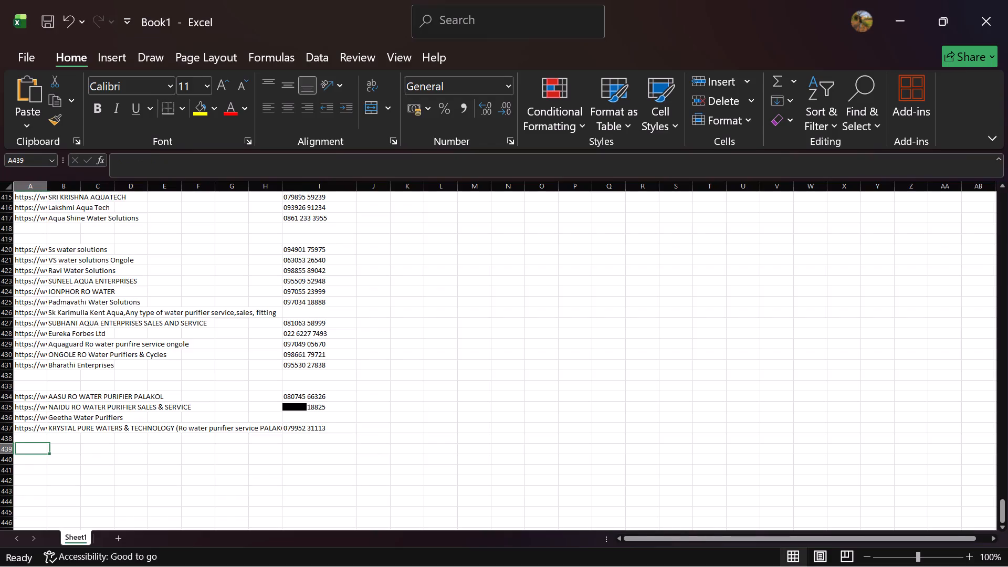
key("alt+Tab")
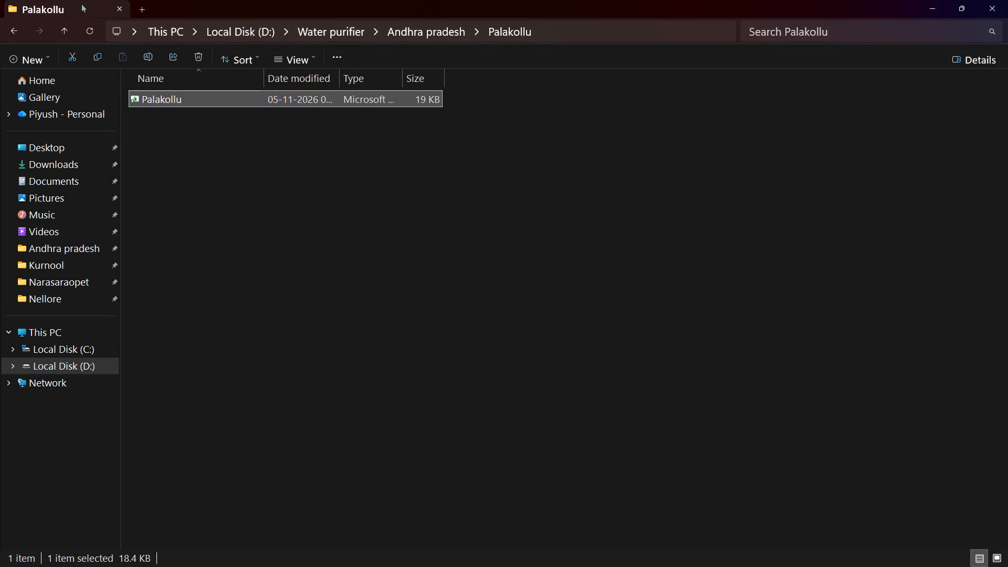
left_click(15, 28)
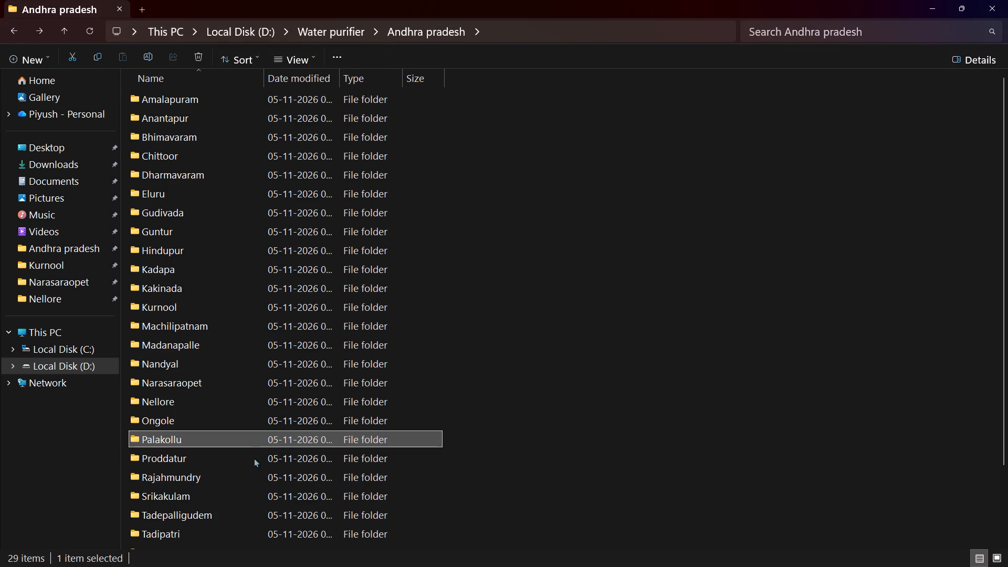
double_click(218, 459)
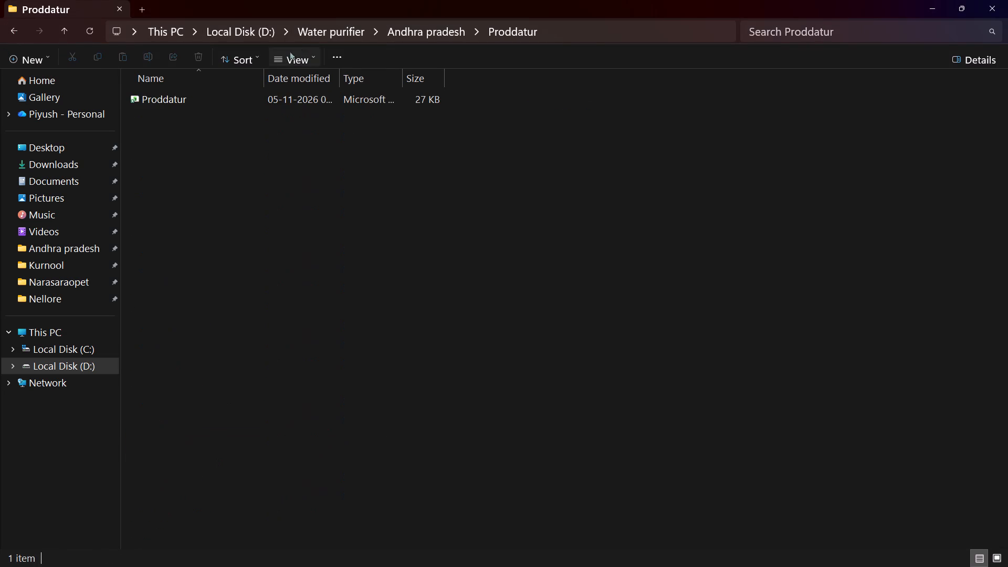
double_click(231, 99)
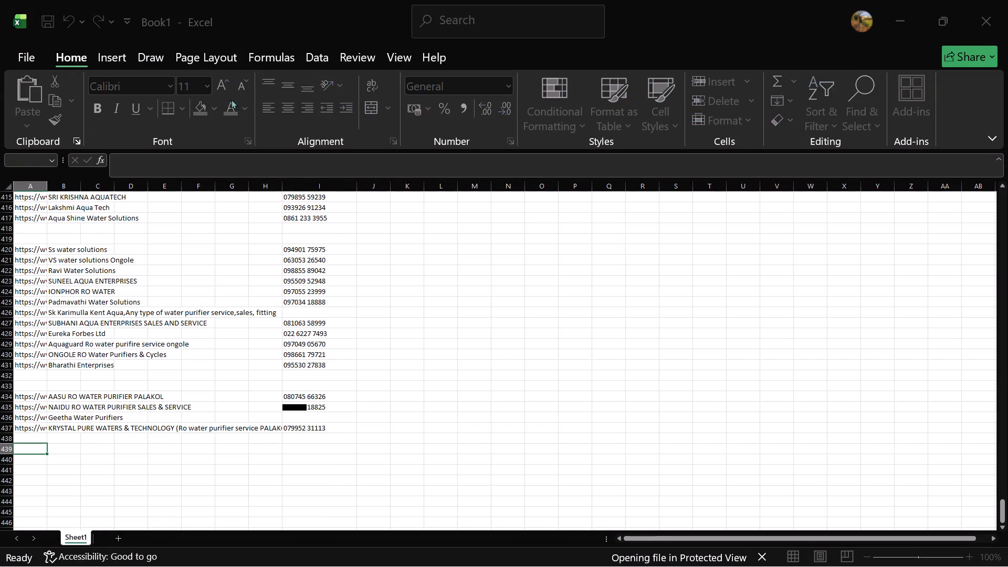
left_click(487, 361)
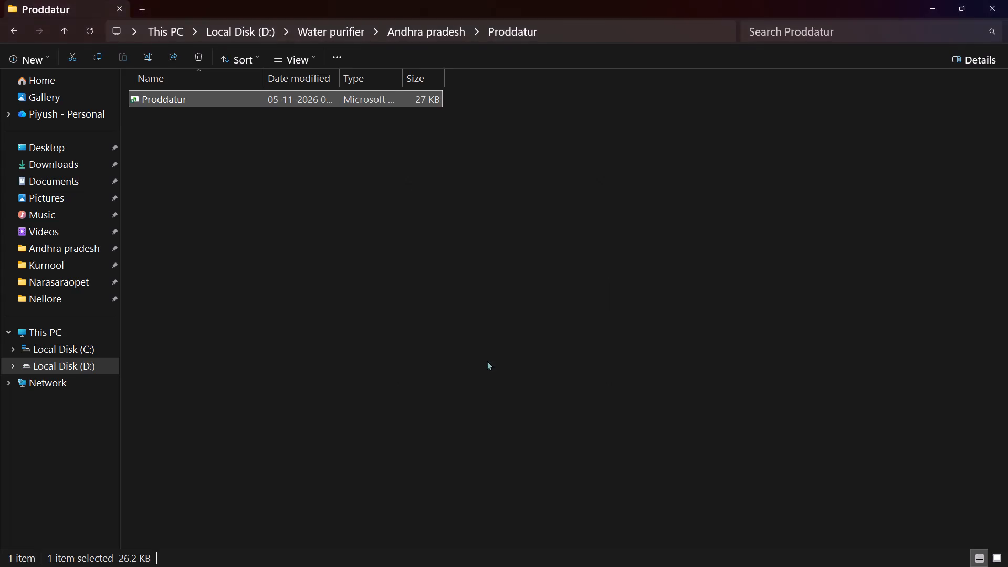
left_click(687, 81)
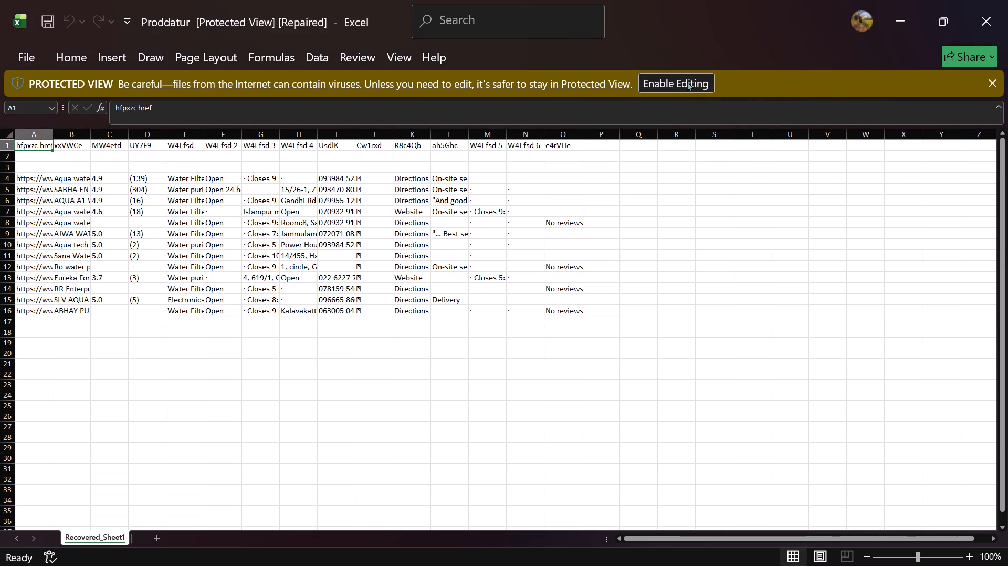
key("Return")
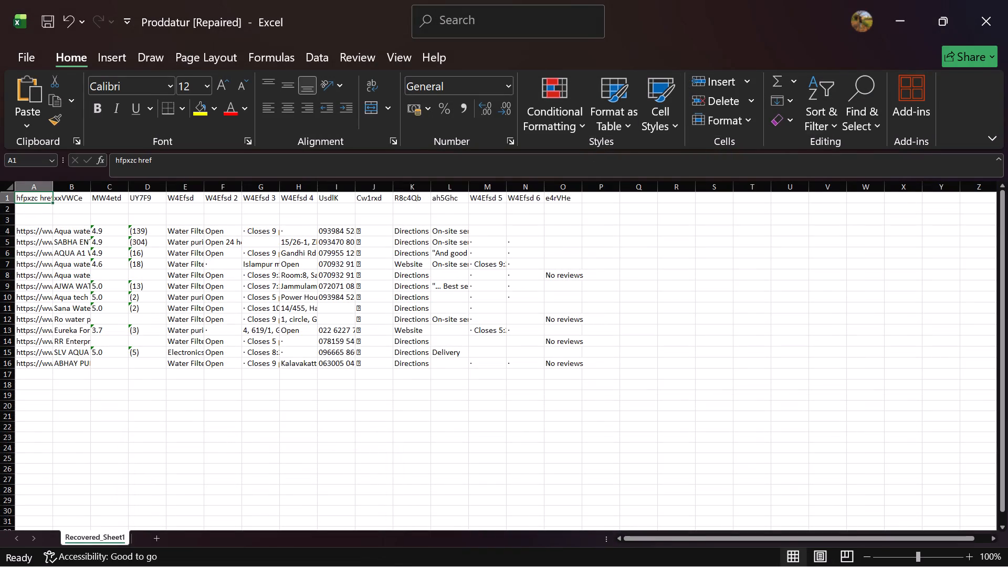
Clear the unneeded Proddatur data in columns J to R and C to H, header row included, keeping links, names and phone numbers.
left_click_drag(372, 196, 659, 414)
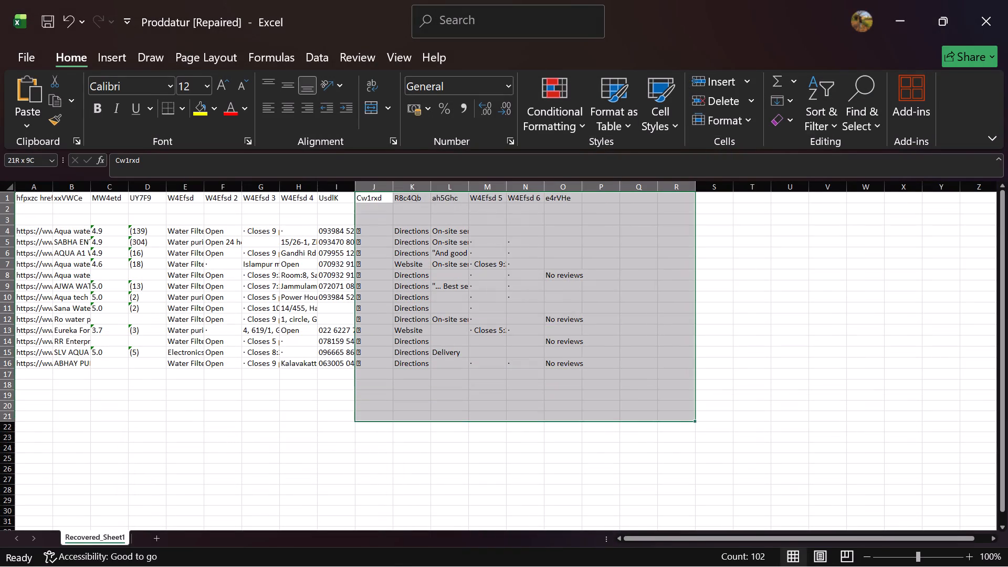
left_click_drag(659, 414, 658, 411)
key("Delete")
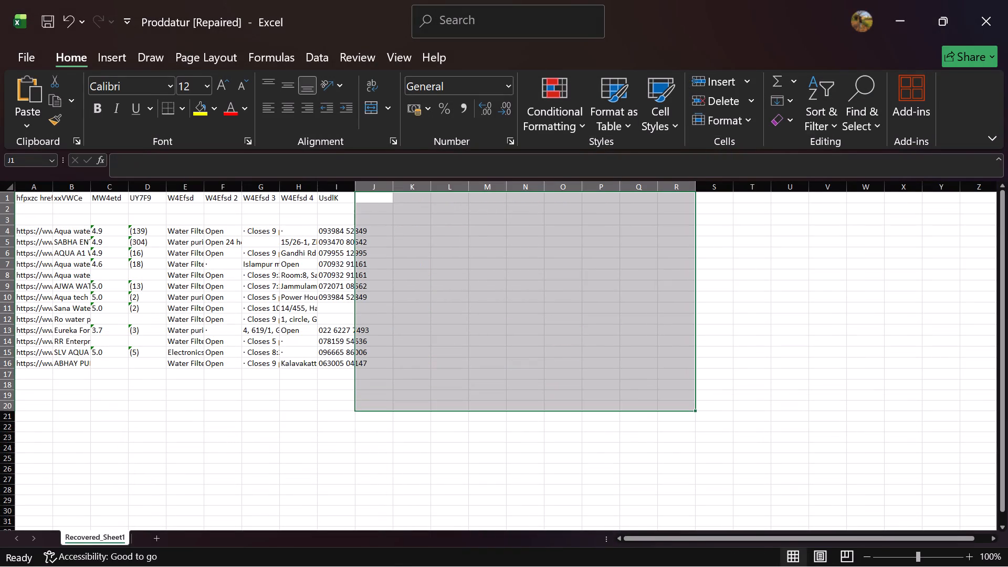
left_click_drag(106, 195, 315, 390)
key("Delete")
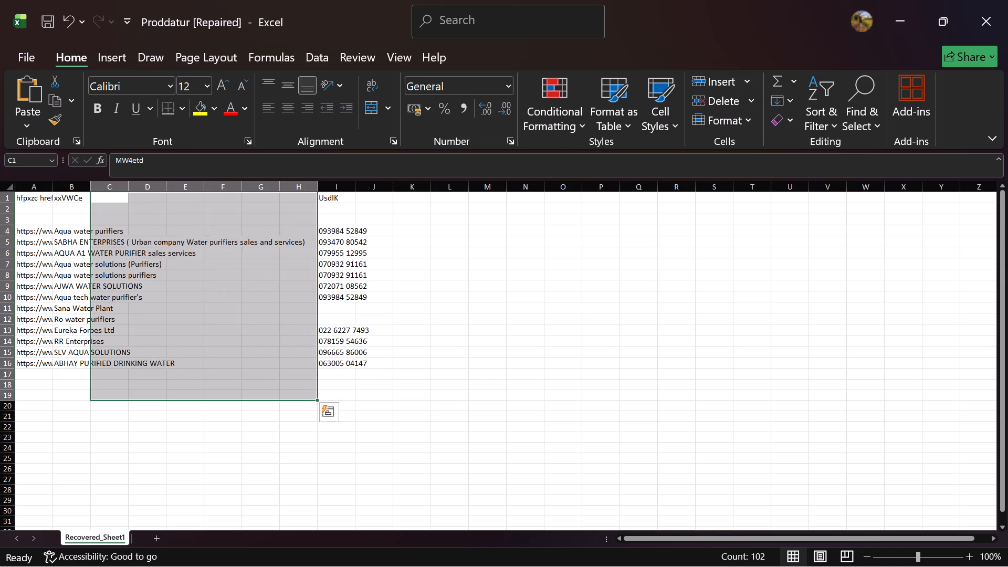
Copy the Proddatur range A3:J16, then close the workbook, saving over the existing Proddatur file and keeping the clipboard contents.
left_click_drag(34, 218, 381, 362)
key("ctrl+c")
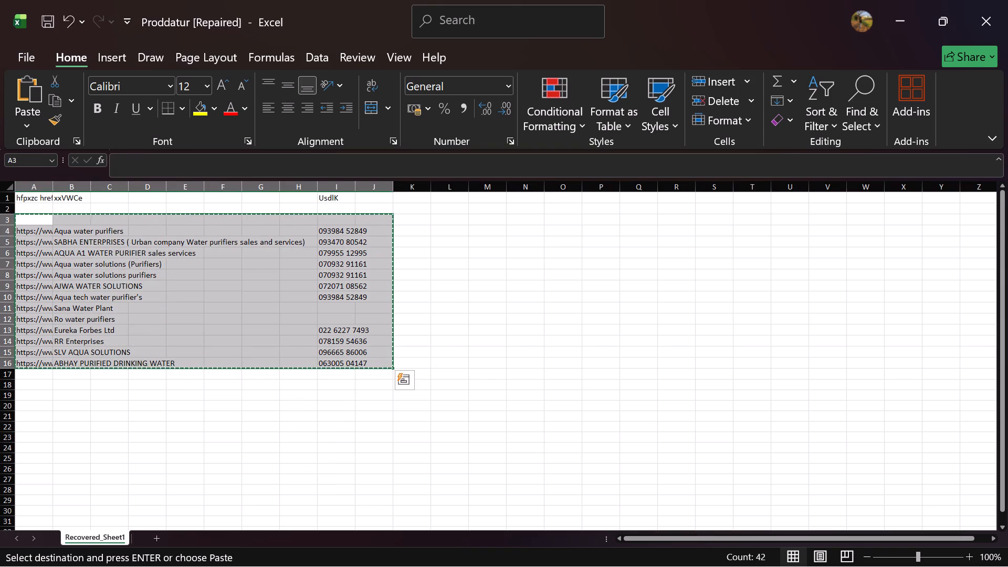
left_click(1007, 0)
key("Return")
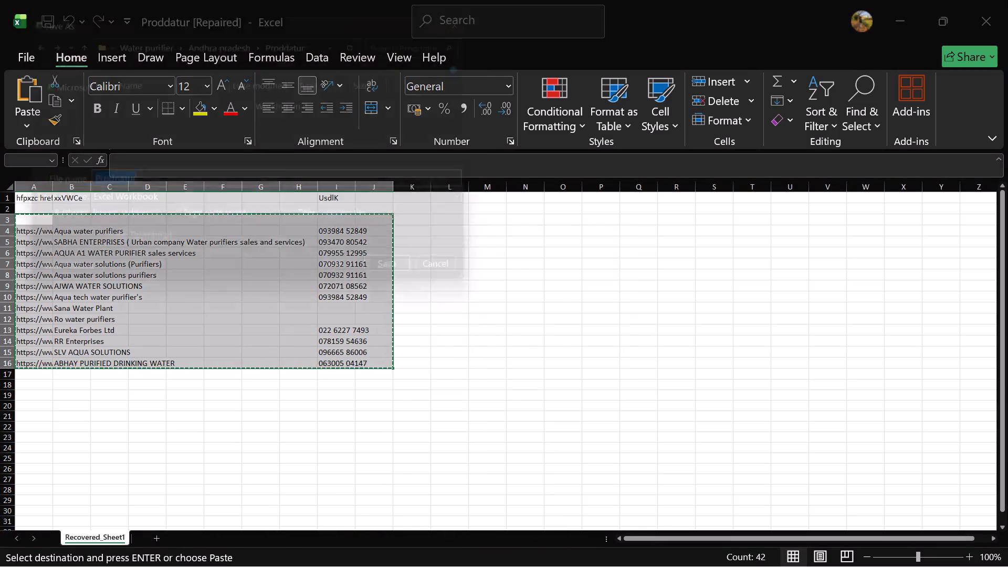
key("Return")
key("Left")
key("Return")
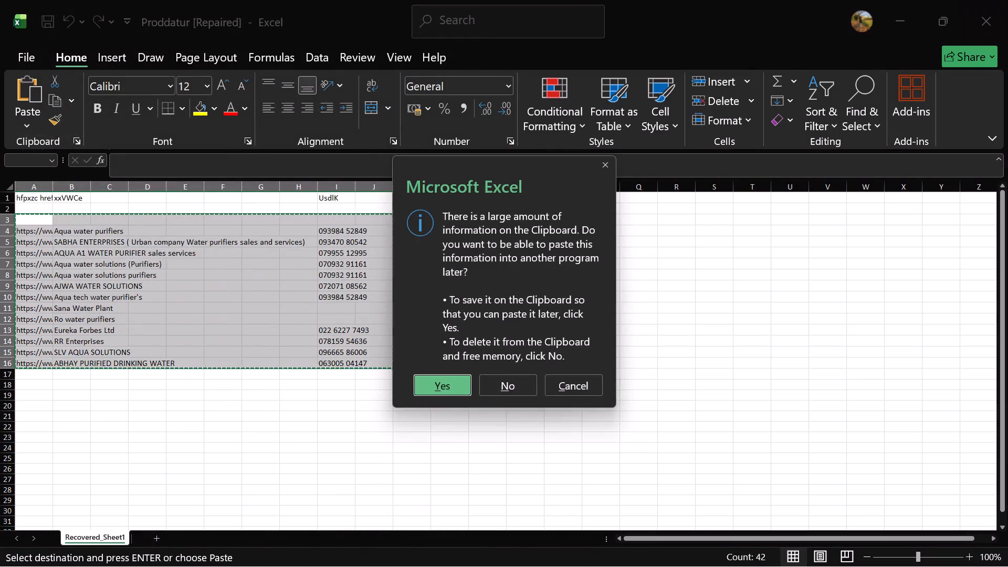
key("Return")
Paste the Proddatur data into Book1 at cell A439.
key("ctrl+v")
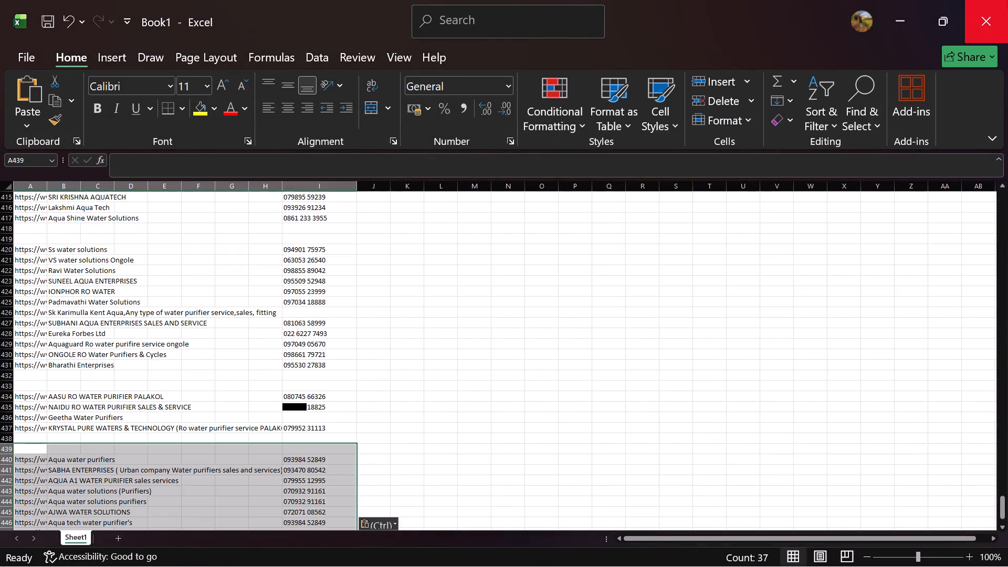
left_click(569, 381)
Select cell A454 in Book1 for the next paste, then open the Rajahmundry workbook, recovering its content and enabling editing.
scroll(569, 381, "down", 2)
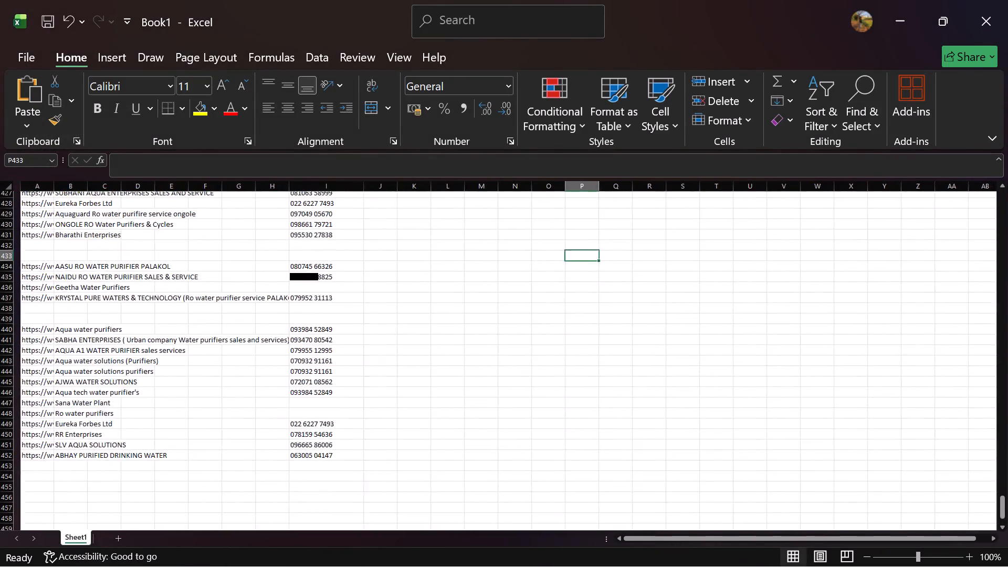
scroll(569, 381, "down", 1)
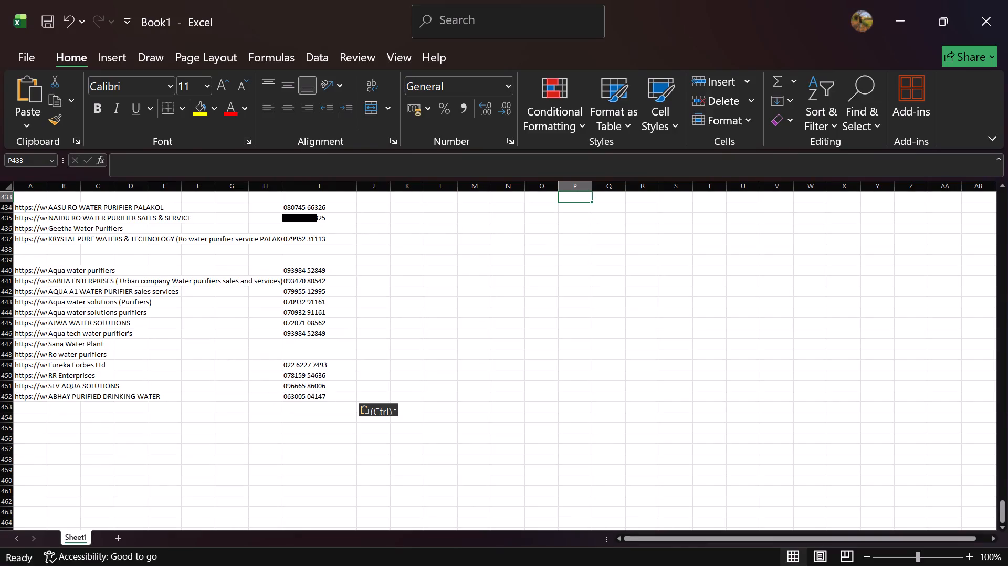
left_click(34, 416)
key("alt+Tab")
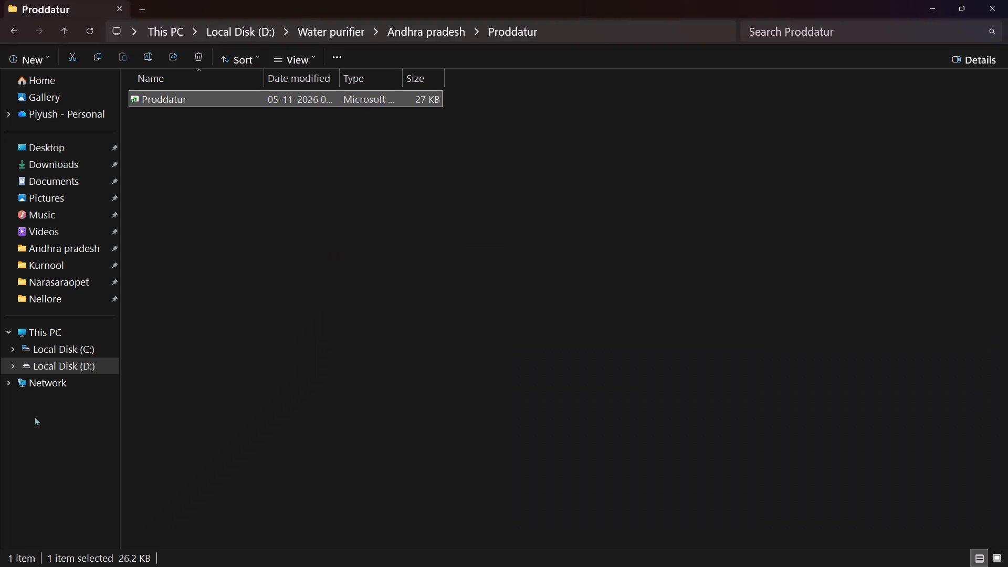
left_click(13, 31)
scroll(328, 446, "down", 4)
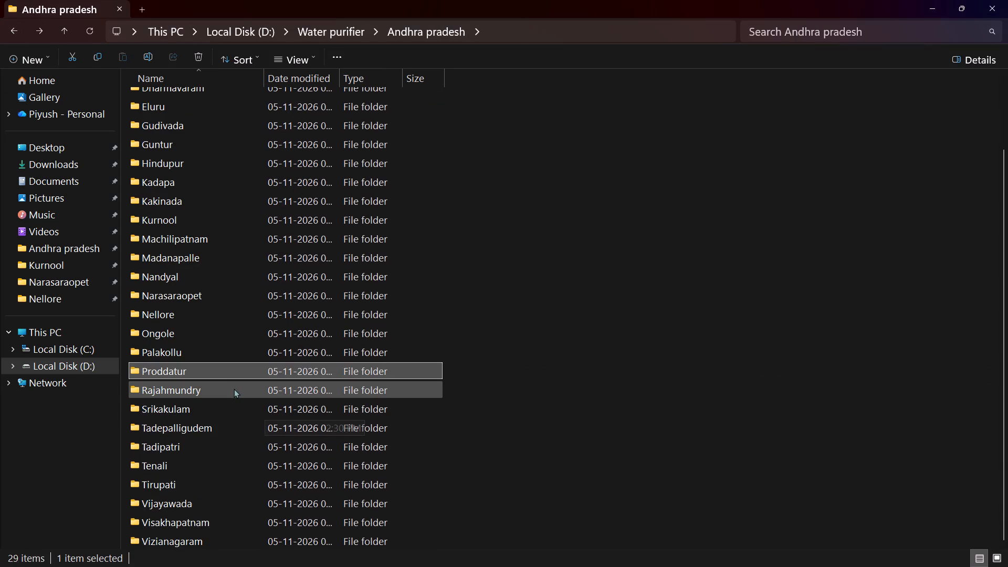
double_click(238, 390)
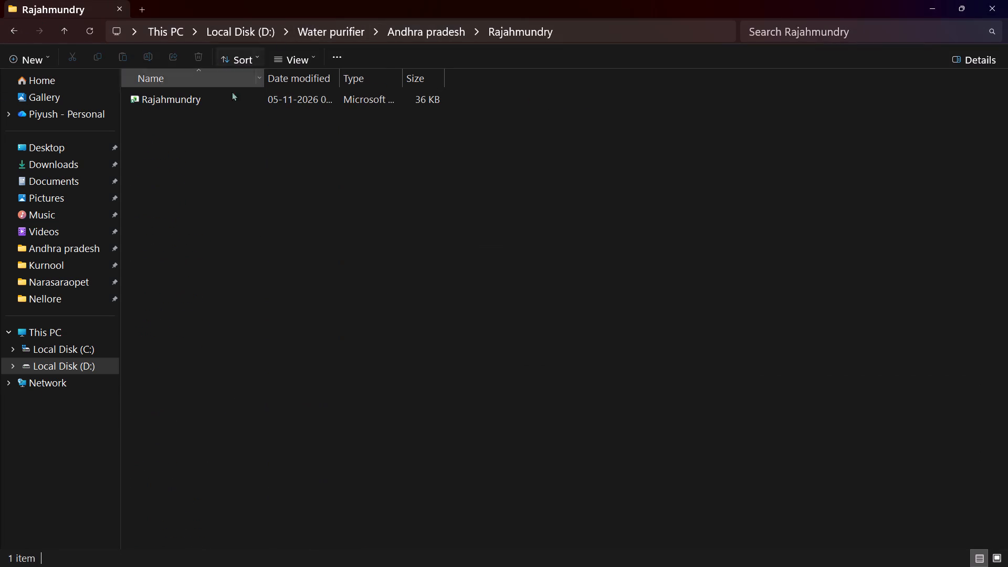
double_click(233, 93)
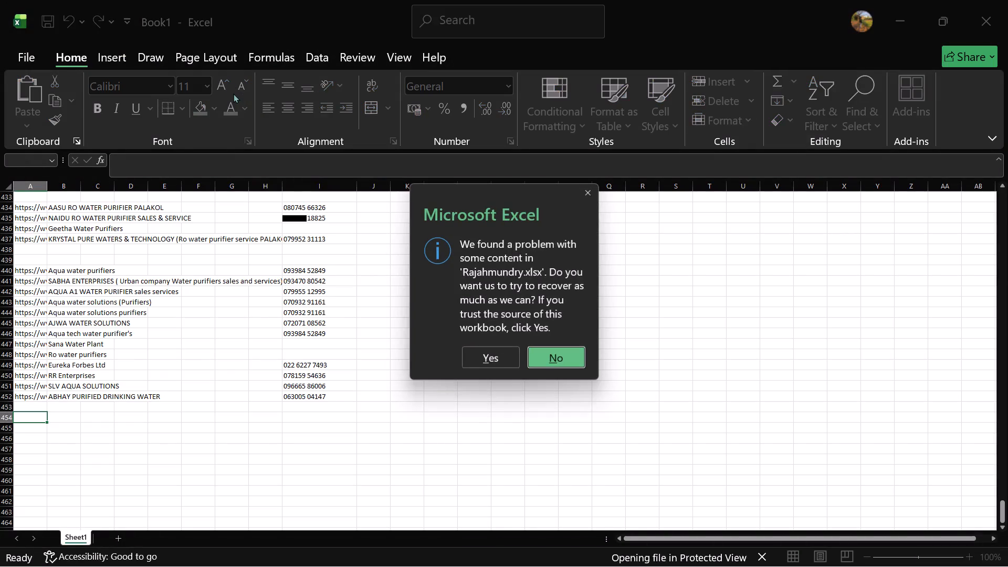
left_click(493, 358)
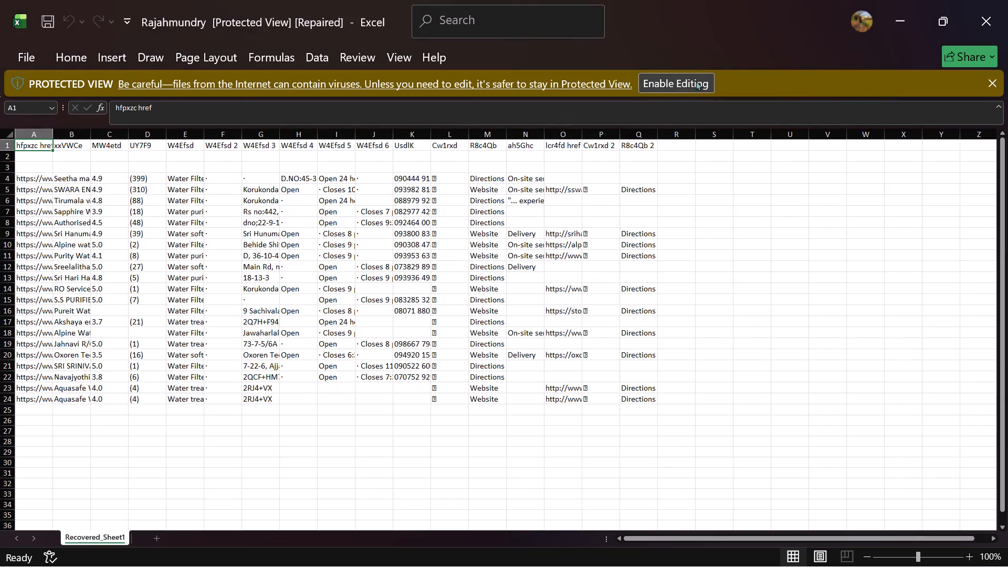
left_click(696, 81)
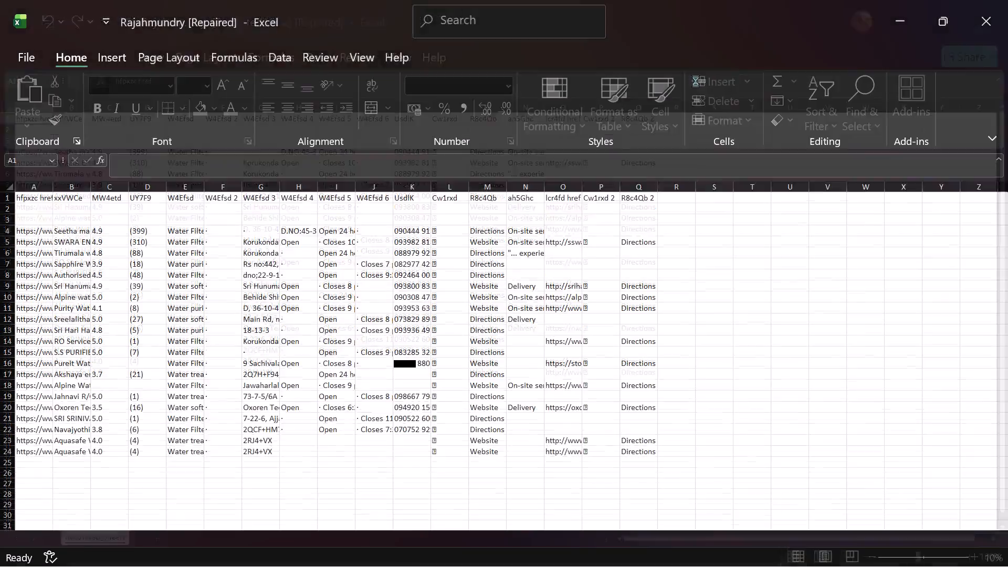
key("Return")
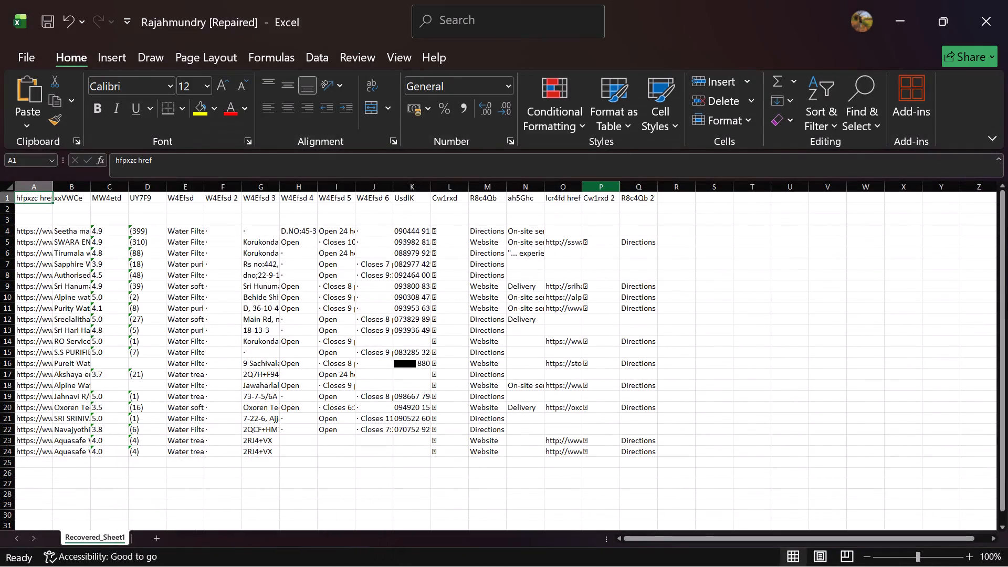
Clear the unneeded Rajahmundry data in columns P to S, L to N and C to J, headers included, keeping links, names, phone numbers and websites.
left_click_drag(595, 197, 706, 462)
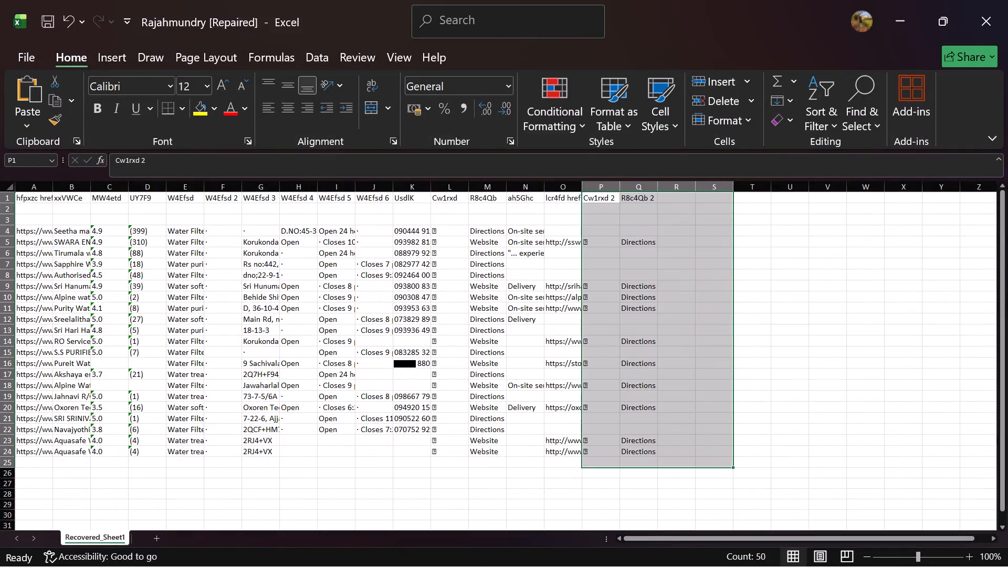
key("Delete")
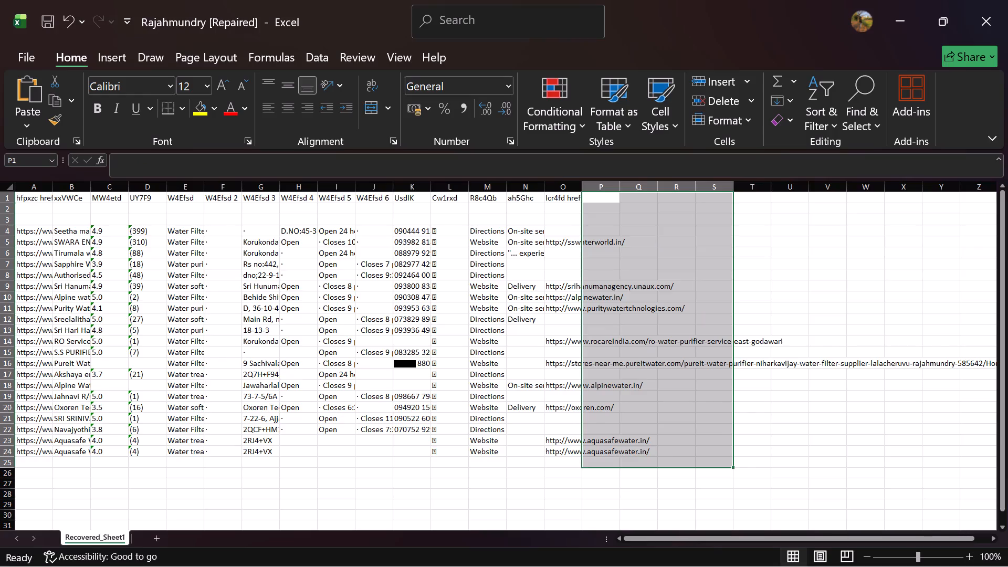
left_click_drag(447, 198, 535, 491)
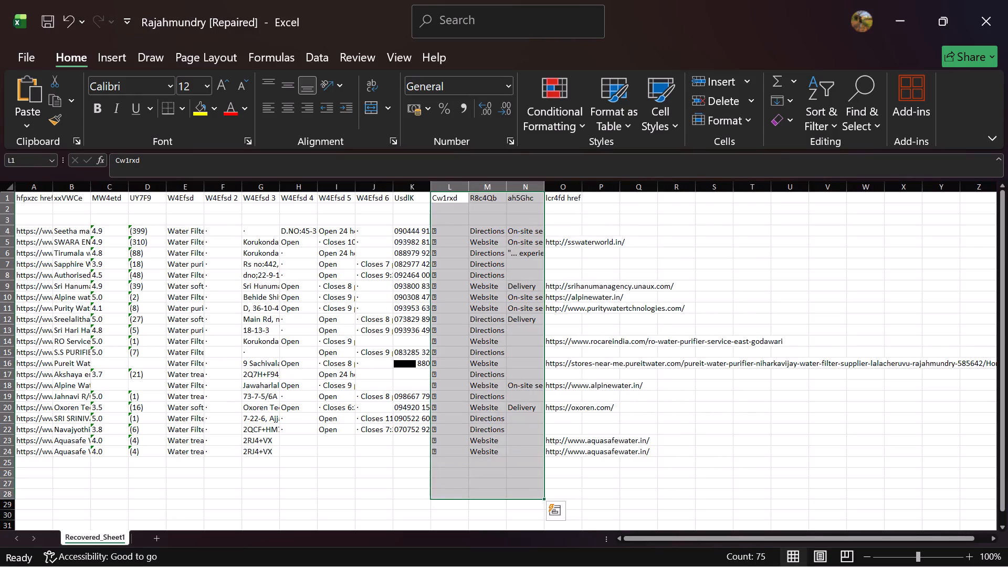
key("Delete")
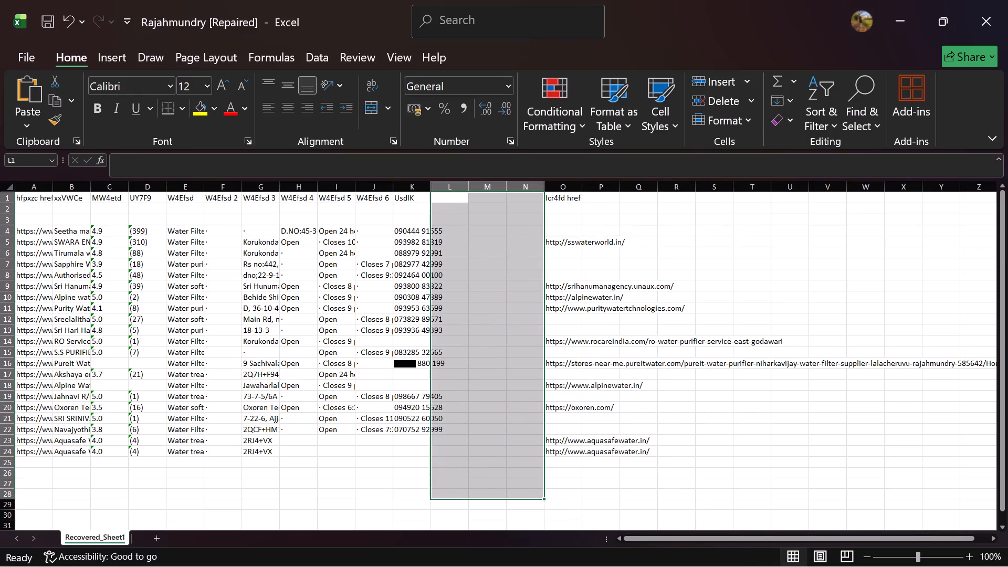
left_click_drag(103, 199, 361, 492)
key("Delete")
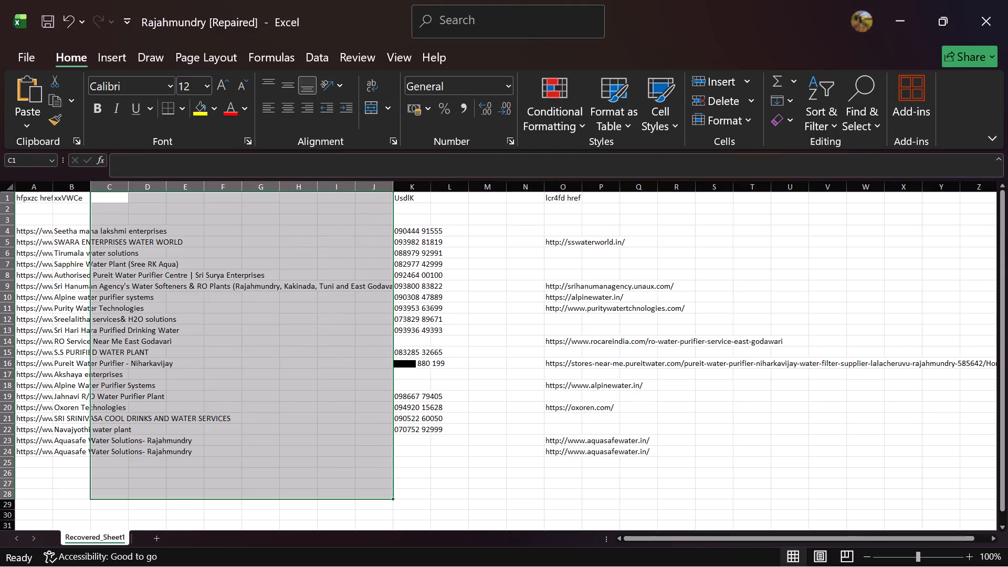
Copy the Rajahmundry range A3:T24, then close the workbook, saving over the existing Rajahmundry file and keeping the clipboard contents.
left_click_drag(43, 219, 744, 457)
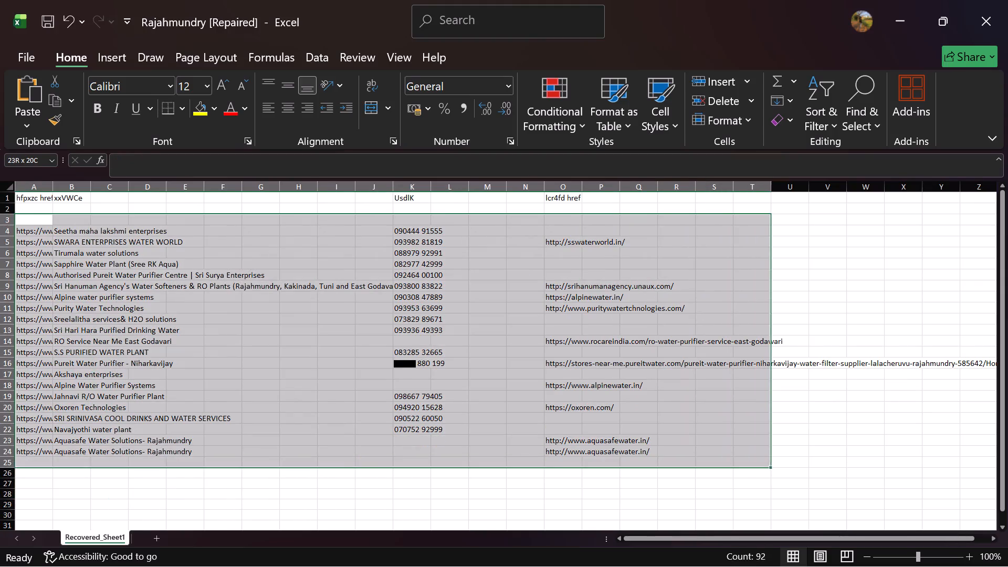
left_click_drag(744, 457, 740, 450)
key("ctrl+c")
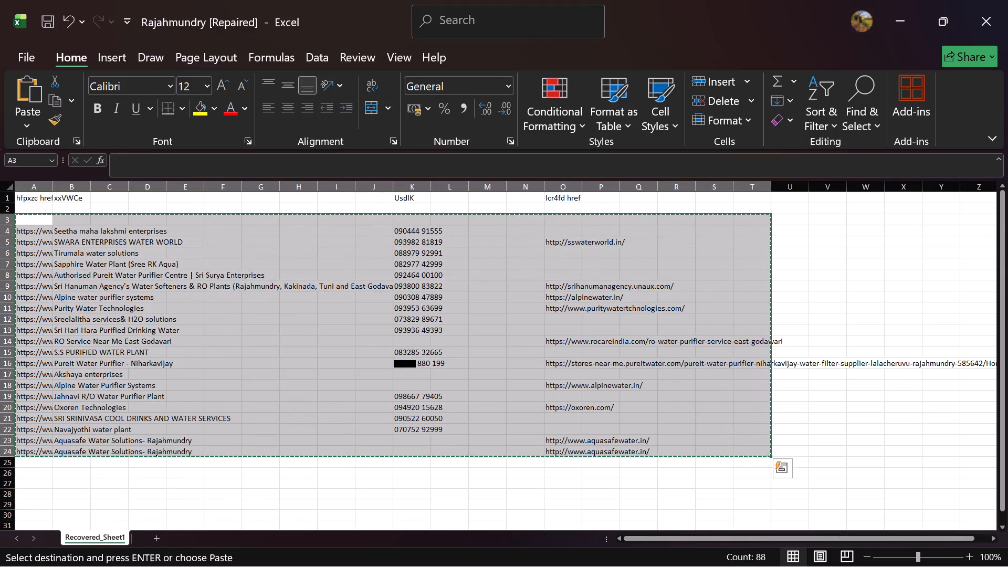
left_click(1007, 0)
key("Return")
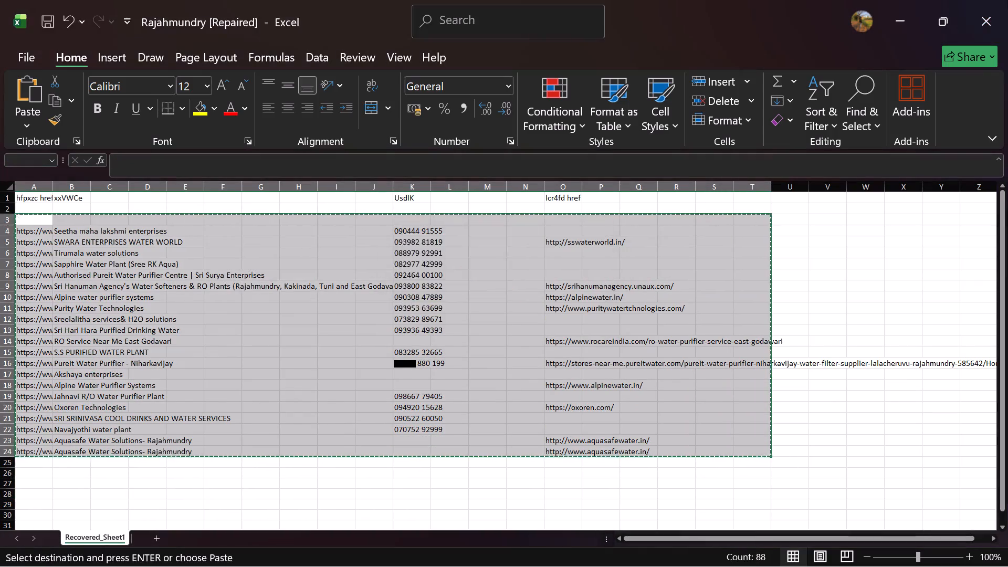
key("Return")
key("Left")
key("Return")
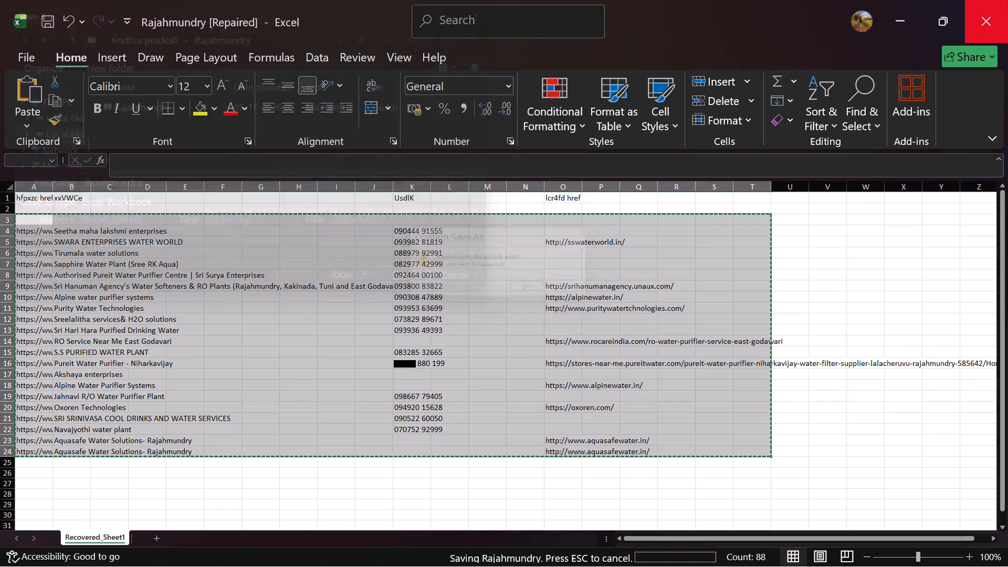
key("Return")
Paste the Rajahmundry data into Book1 at cell A454.
key("ctrl+v")
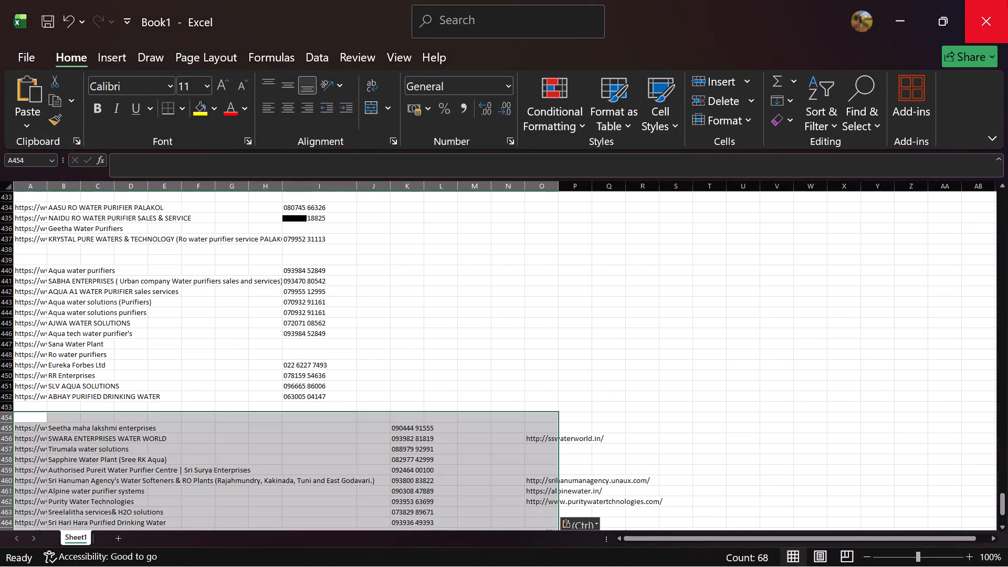
Move the Rajahmundry phone numbers K455:K473 to column I from I455, and the websites in column O to column J from J456.
scroll(649, 393, "down", 2)
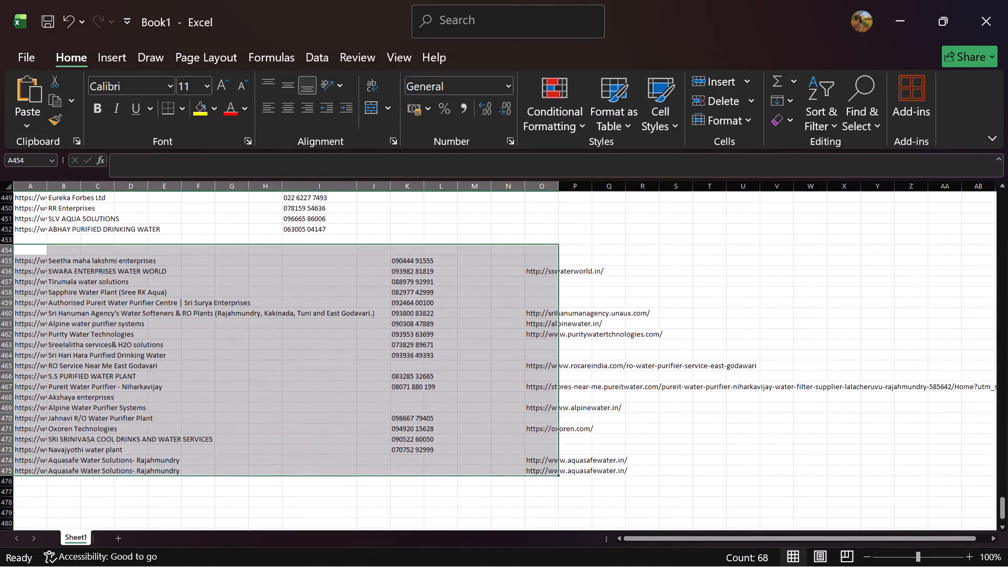
left_click(408, 264)
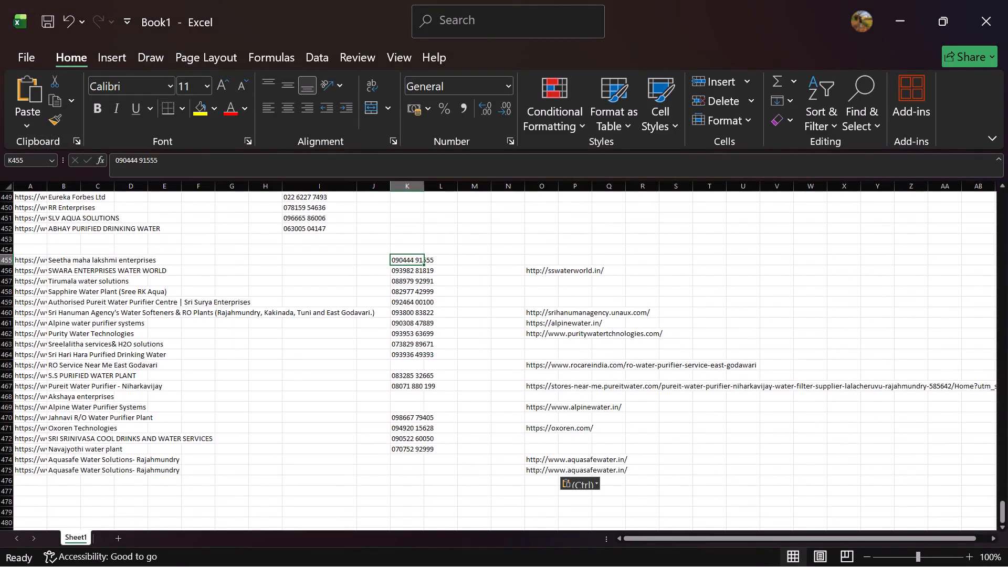
left_click_drag(404, 259, 410, 447)
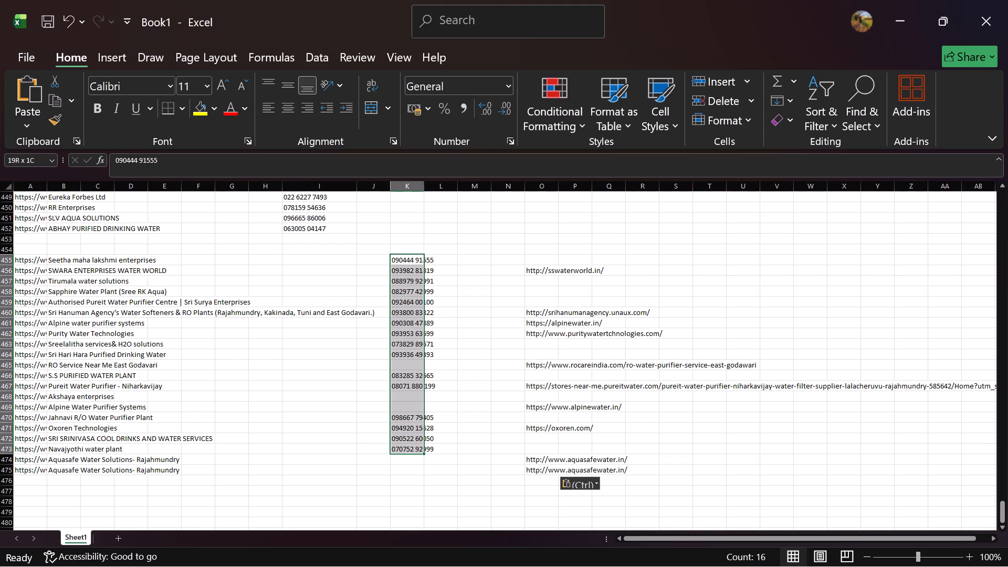
left_click_drag(410, 447, 410, 447)
left_click_drag(403, 254, 328, 267)
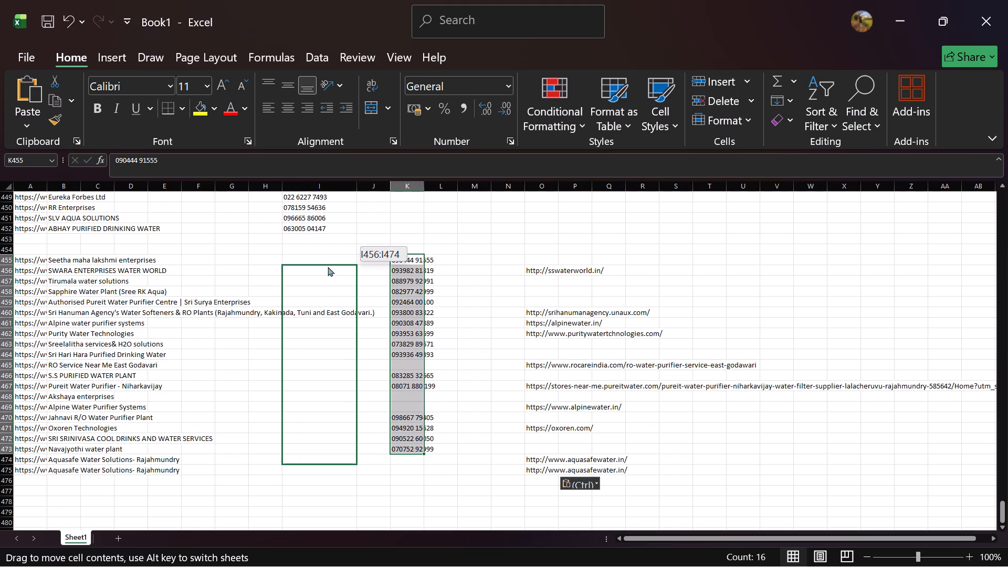
left_click_drag(328, 267, 329, 264)
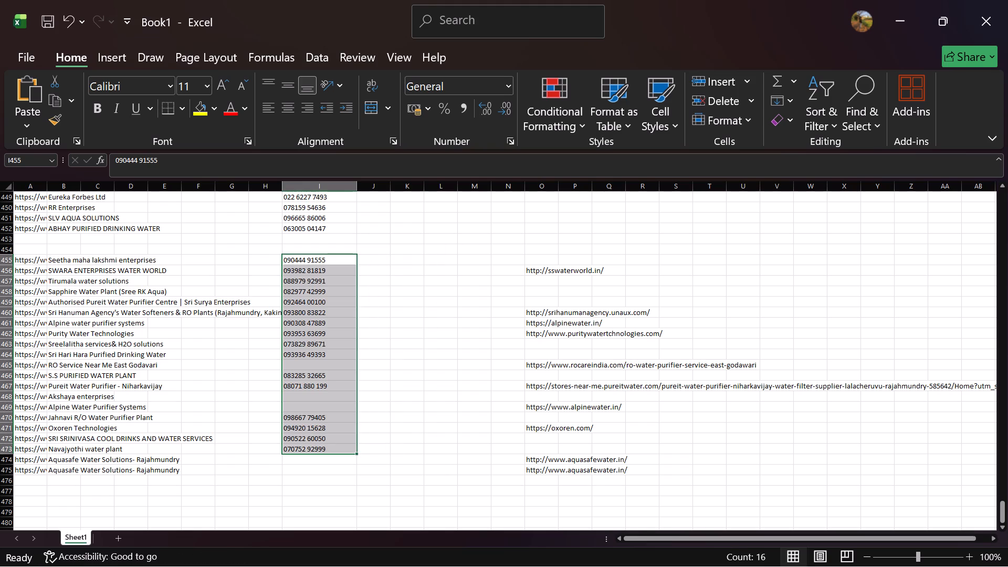
left_click_drag(543, 270, 674, 477)
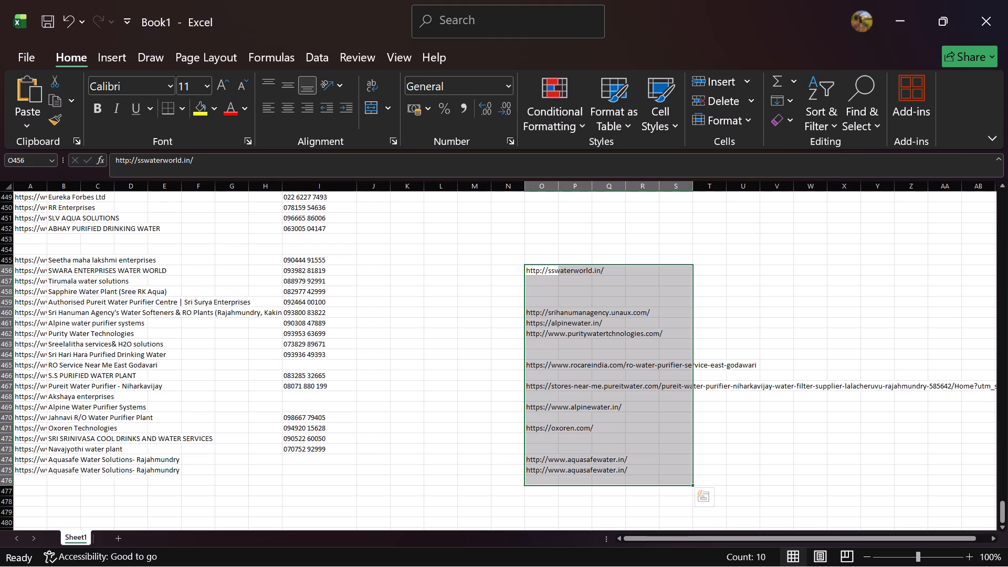
left_click_drag(562, 264, 446, 277)
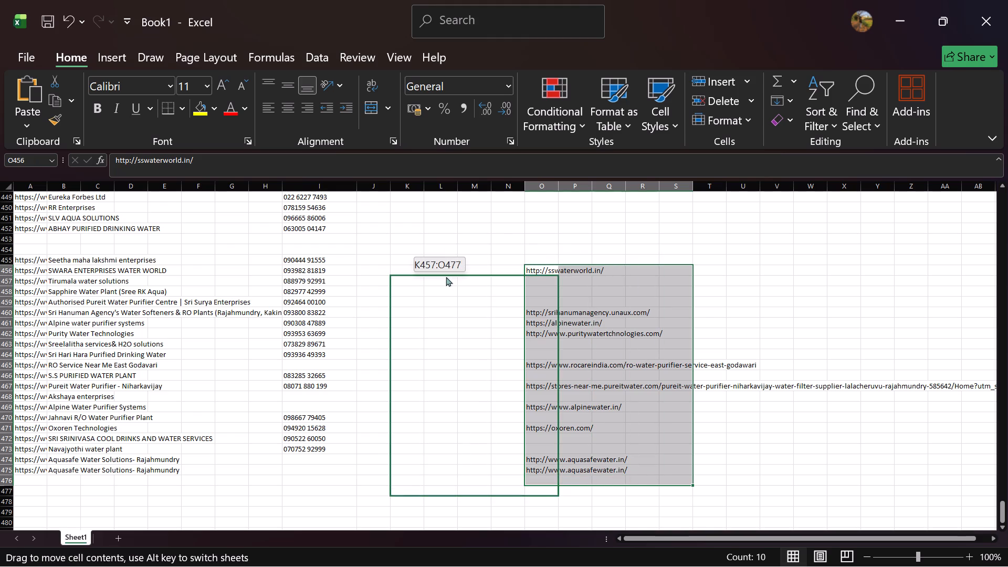
left_click_drag(446, 277, 416, 274)
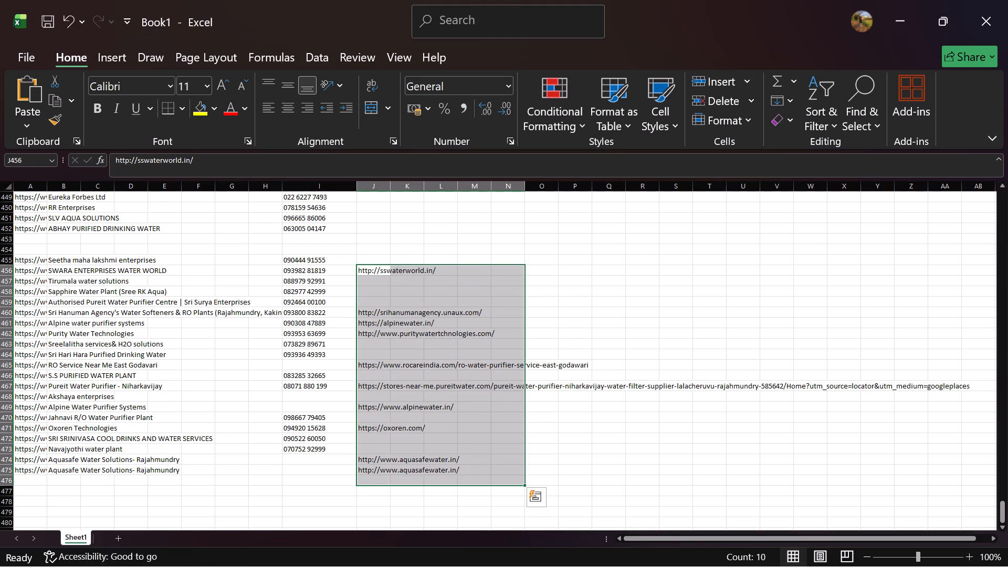
left_click(575, 329)
Select cell A477 in Book1 for the next paste, then open the Srikakulam workbook, recovering its content and enabling editing.
scroll(575, 329, "down", 2)
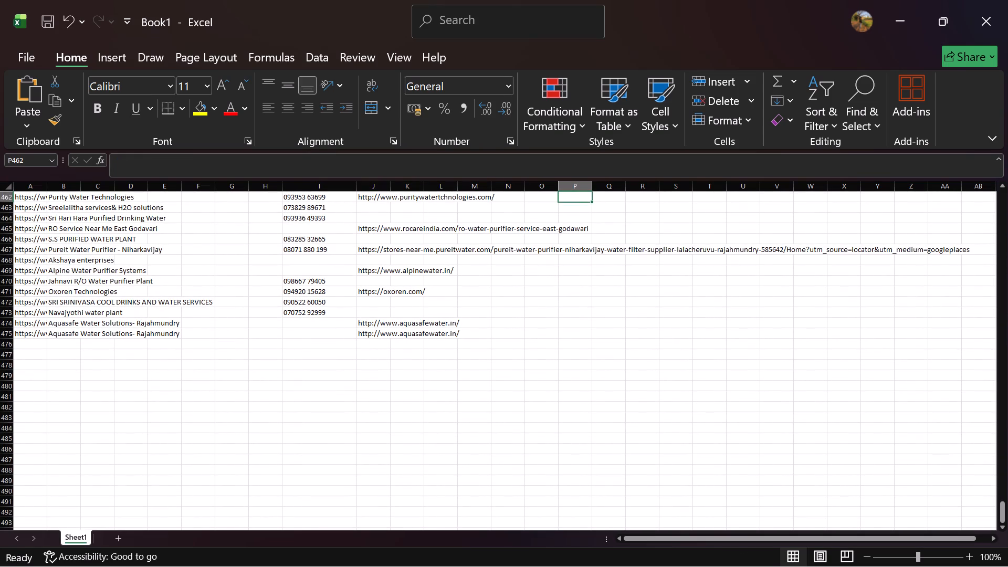
left_click(44, 359)
key("alt+Tab")
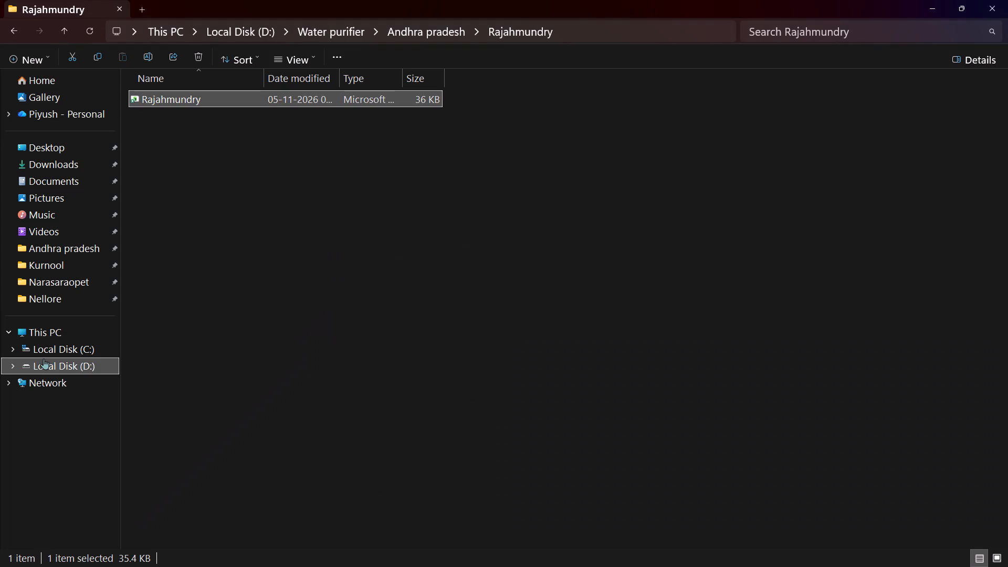
left_click(10, 30)
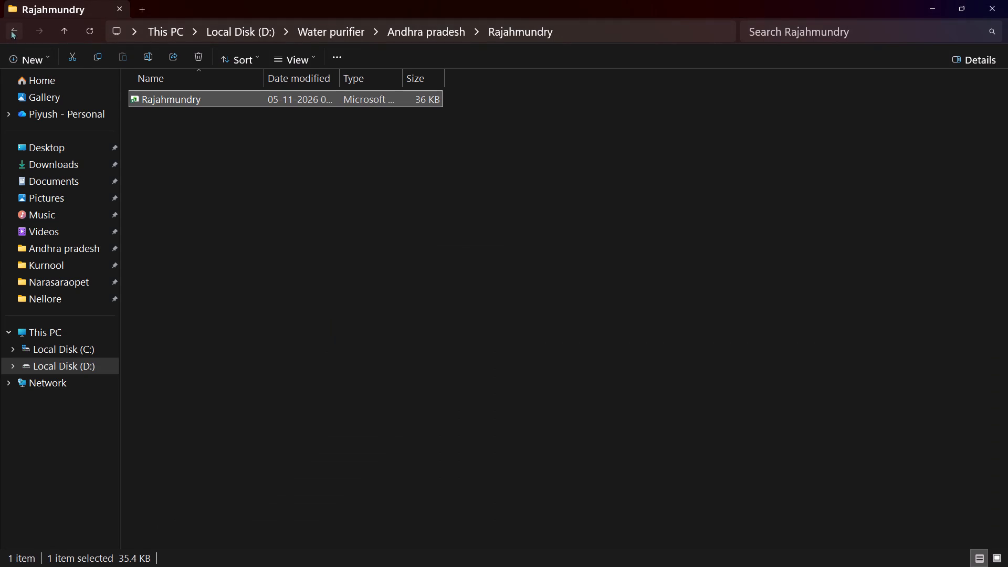
scroll(219, 362, "down", 3)
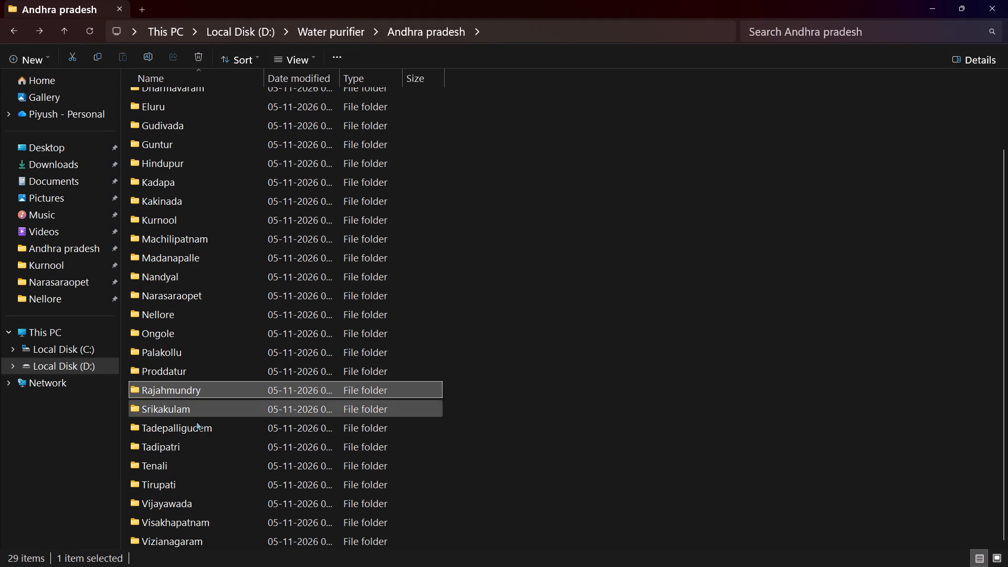
double_click(195, 406)
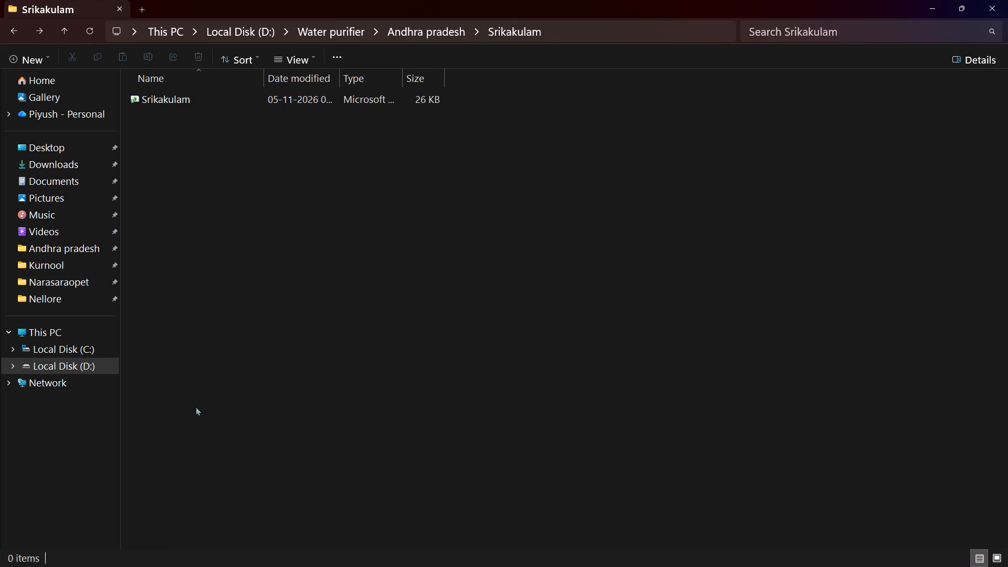
double_click(247, 94)
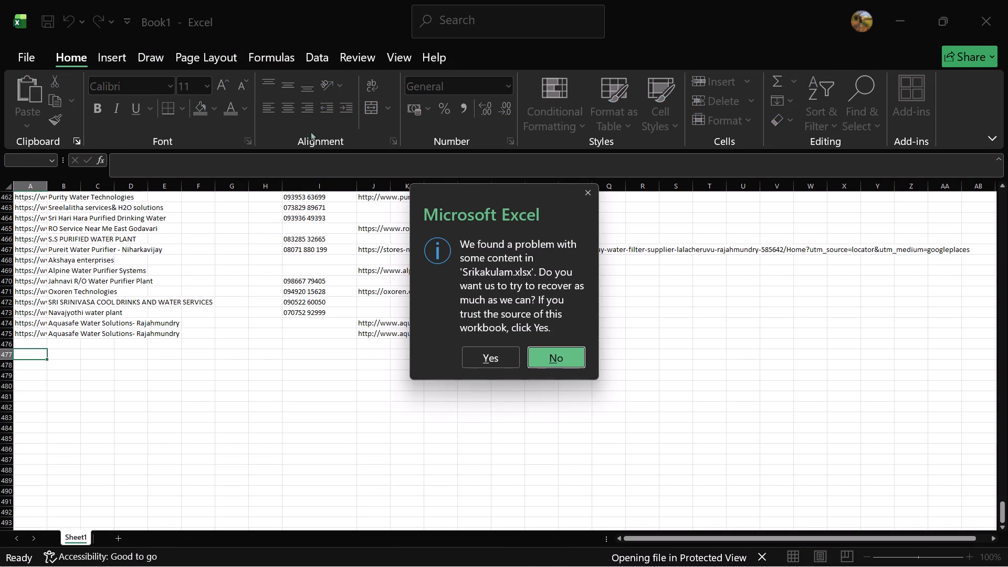
left_click(497, 350)
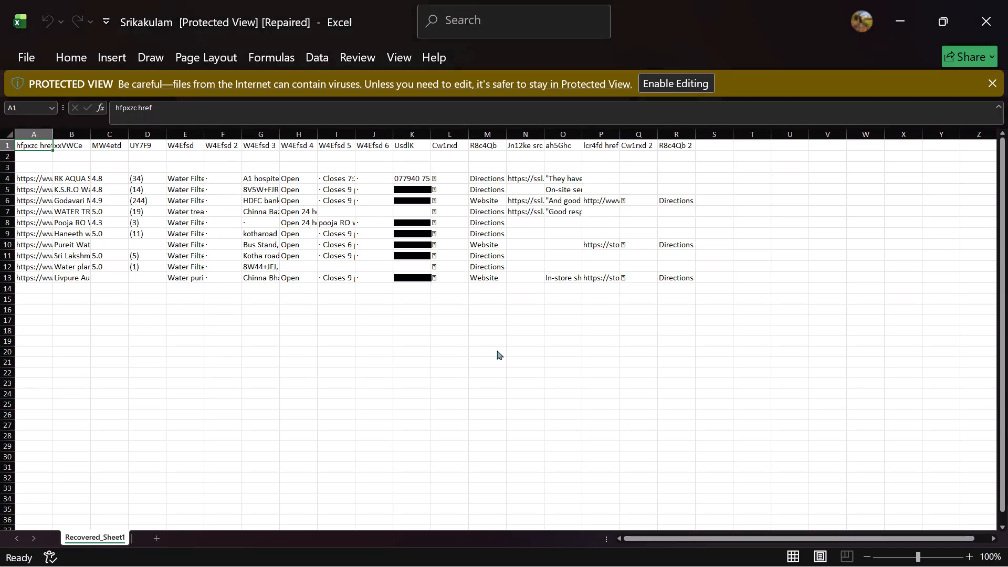
left_click(682, 82)
key("Return")
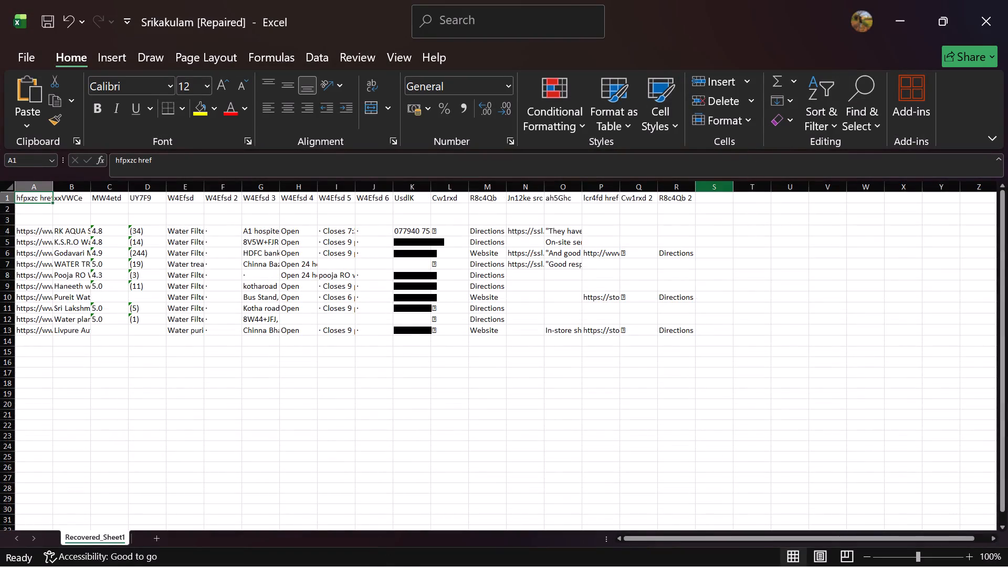
Clear the unneeded Srikakulam data in Q1:T17, L1:O17 and C4:J16, keeping links, names, phone numbers and websites.
left_click_drag(632, 198, 766, 371)
key("Delete")
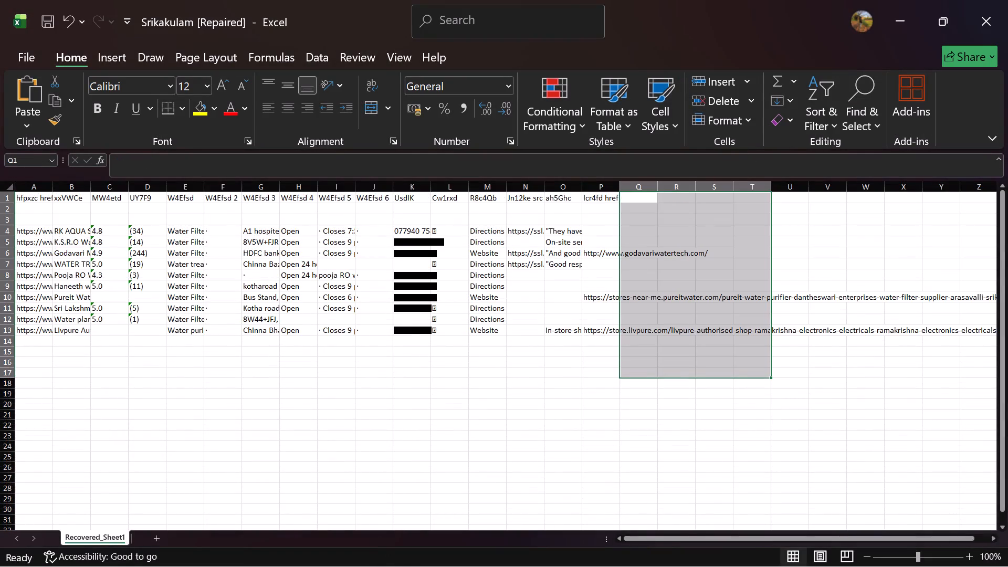
left_click_drag(438, 195, 601, 367)
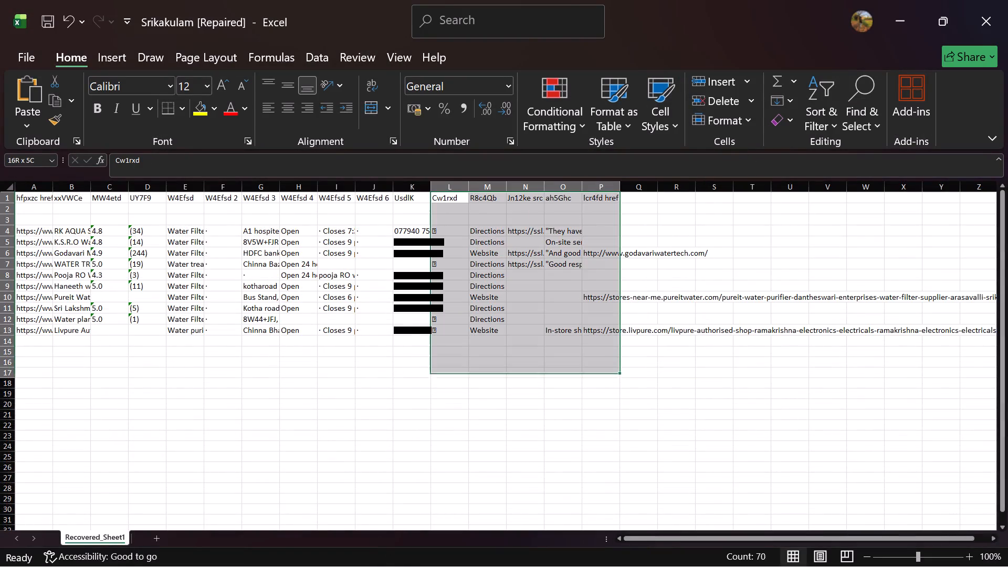
left_click_drag(601, 367, 577, 371)
key("Delete")
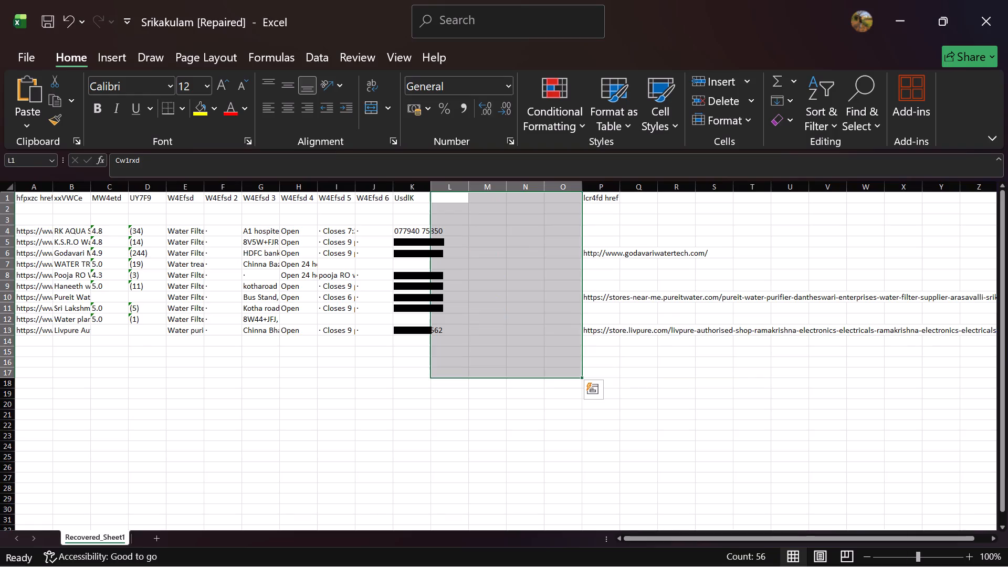
left_click_drag(107, 230, 369, 366)
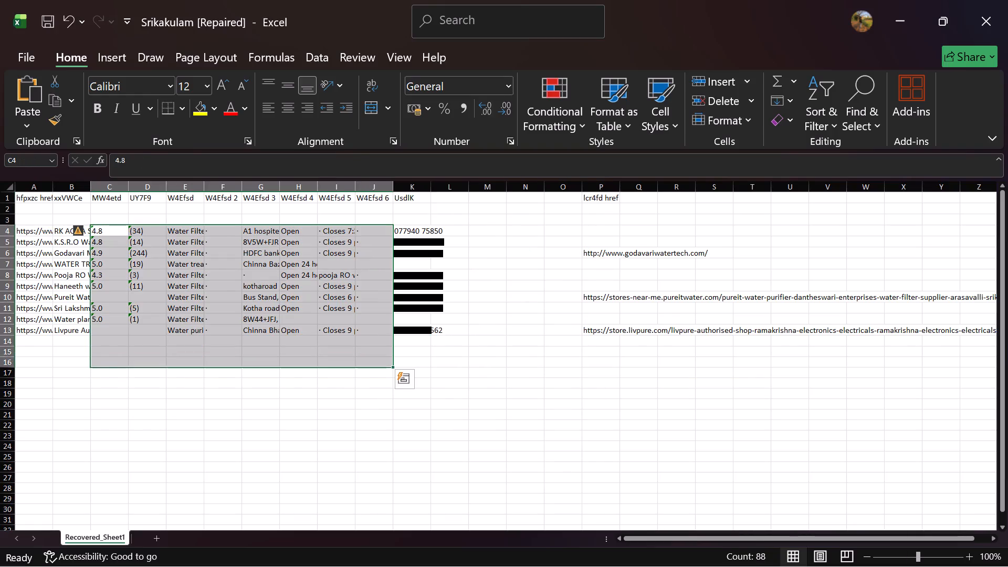
key("Delete")
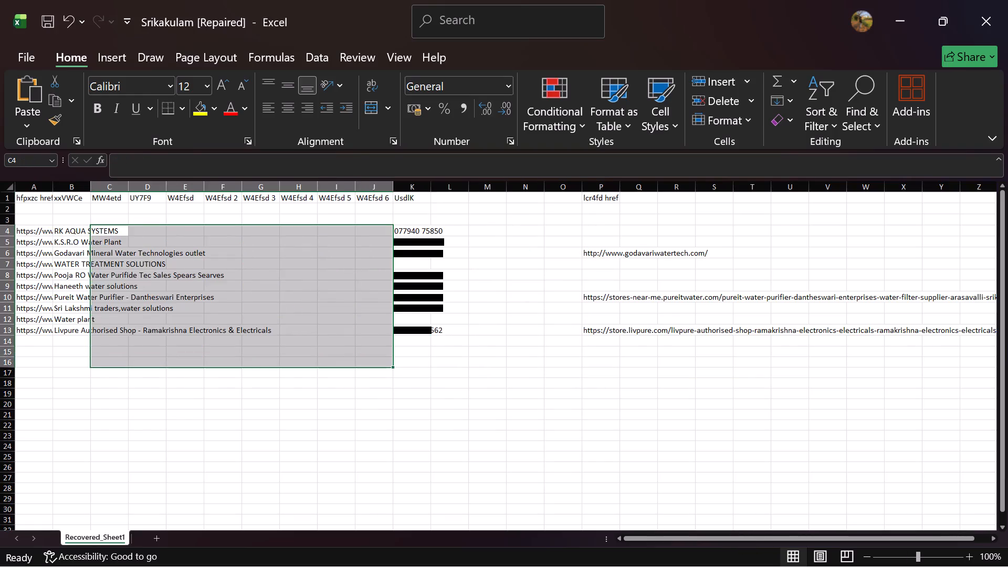
Copy the Srikakulam range A3:U14, then close the workbook, saving over the existing Srikakulam file and keeping the clipboard contents.
left_click_drag(31, 222, 807, 339)
key("ctrl+c")
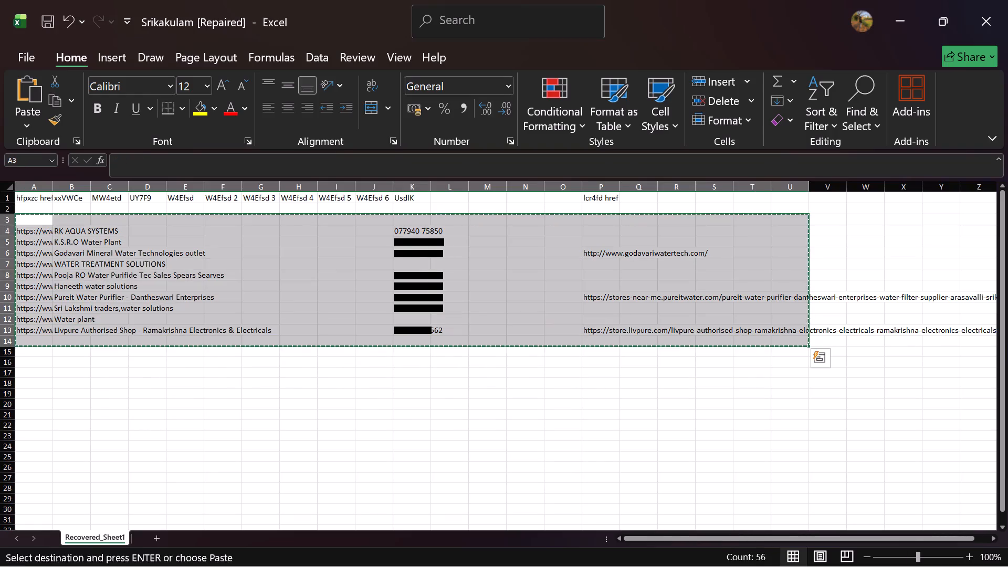
left_click(1007, 0)
key("Return")
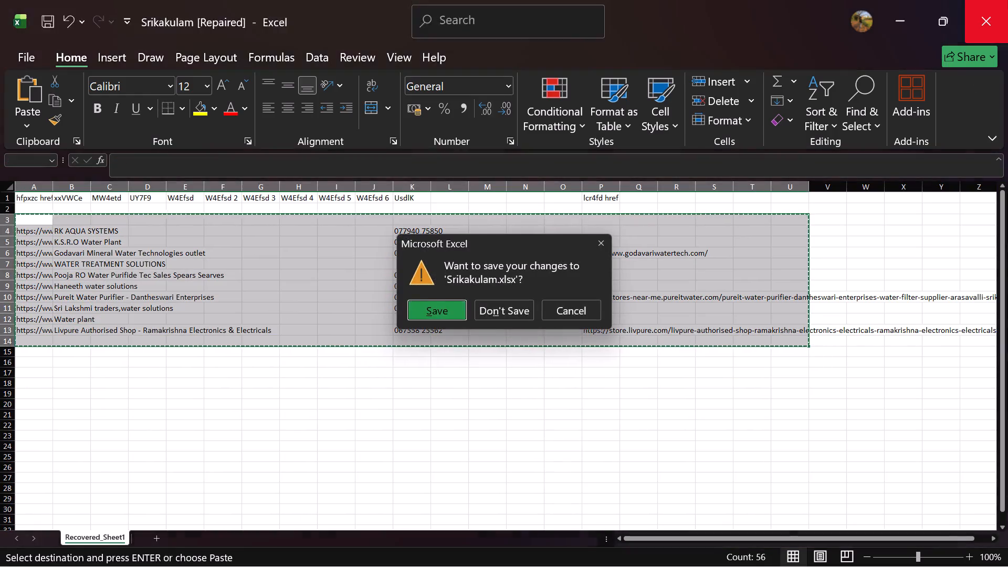
key("Return")
key("Left")
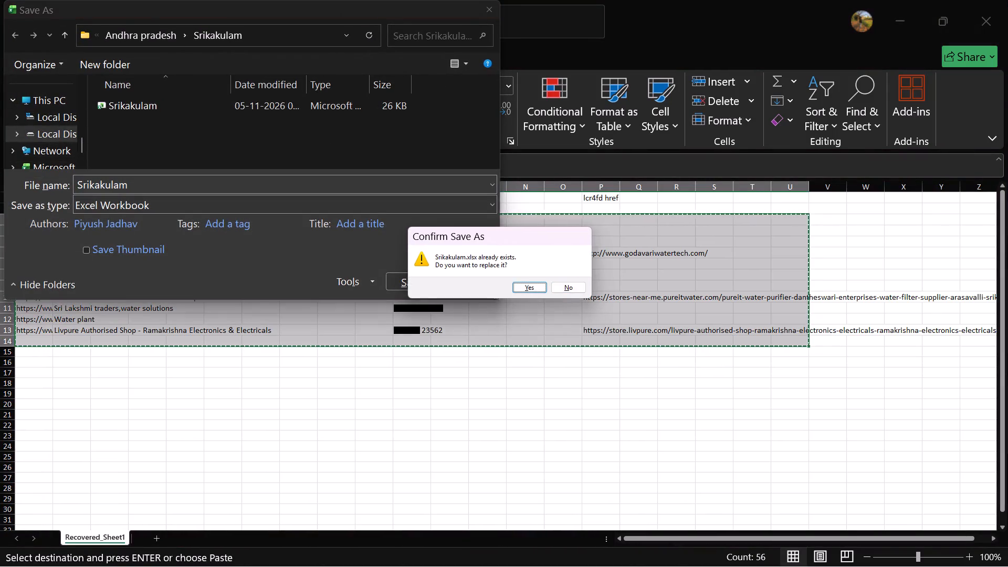
key("Return")
key("Return")
Paste the Srikakulam data into Book1 at cell A477.
key("ctrl+v")
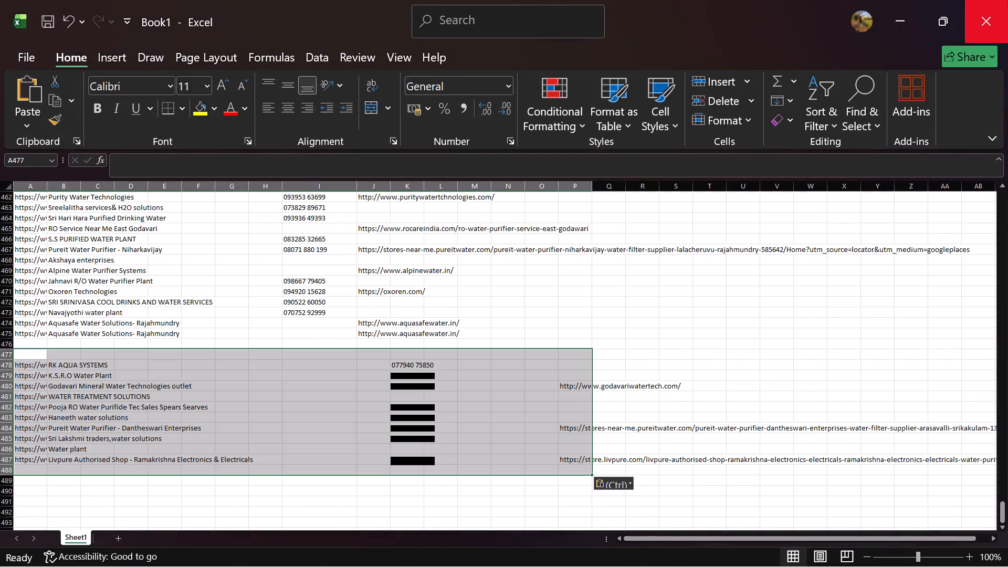
Move the Srikakulam phone numbers K478:K487 to column I from I478, and the websites in column P to column J from J480.
left_click_drag(402, 362, 406, 457)
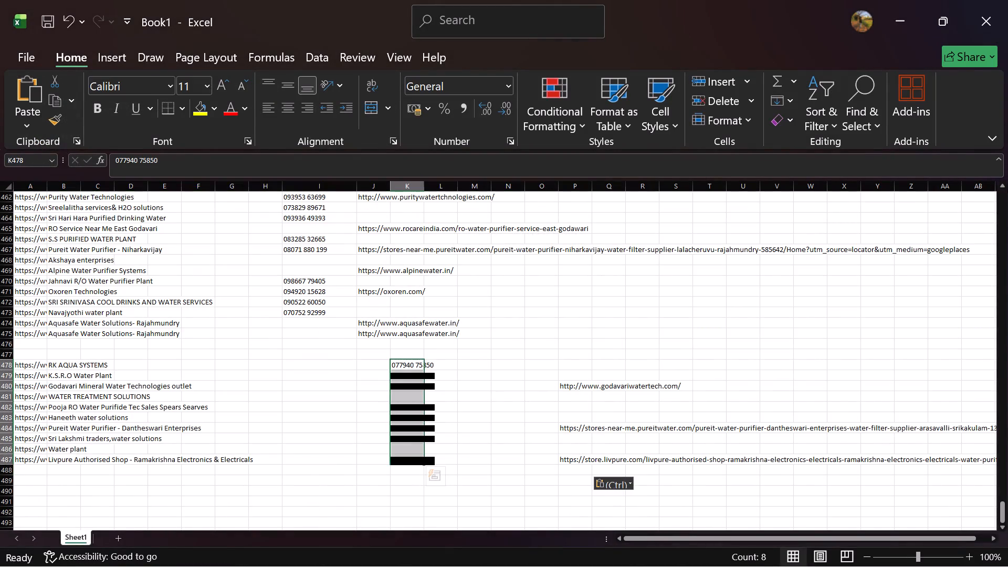
left_click_drag(411, 359, 319, 364)
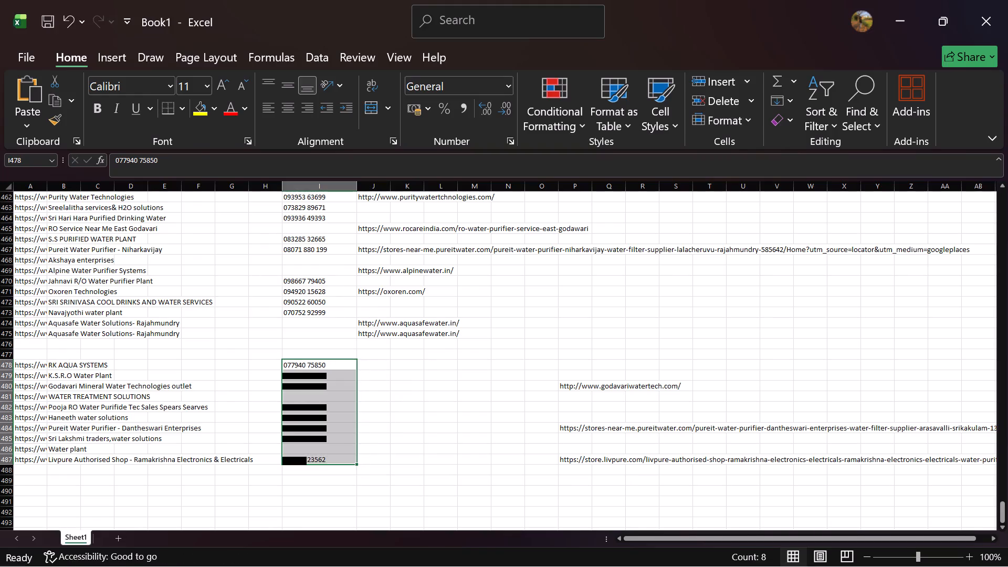
left_click_drag(569, 384, 766, 470)
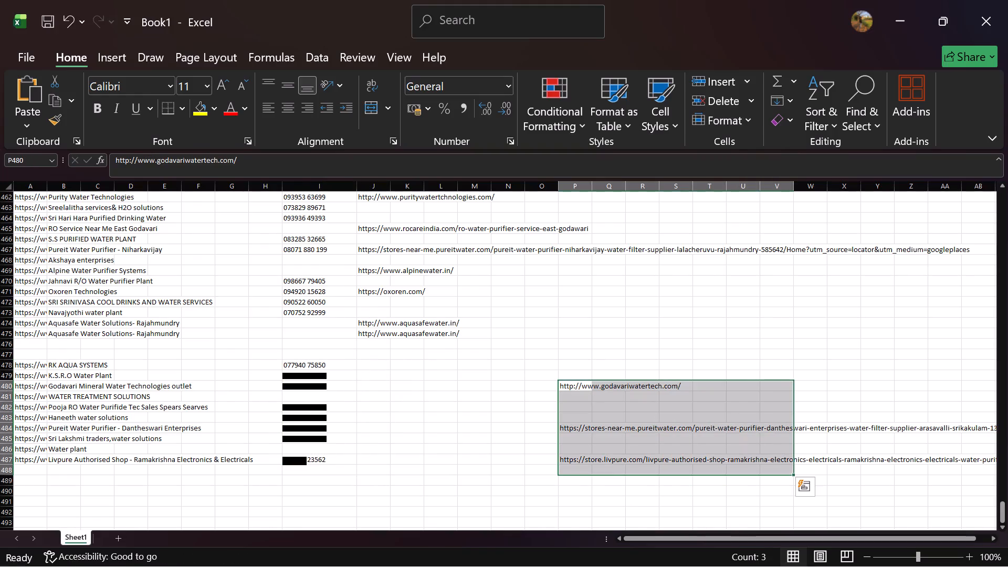
left_click_drag(594, 379, 475, 383)
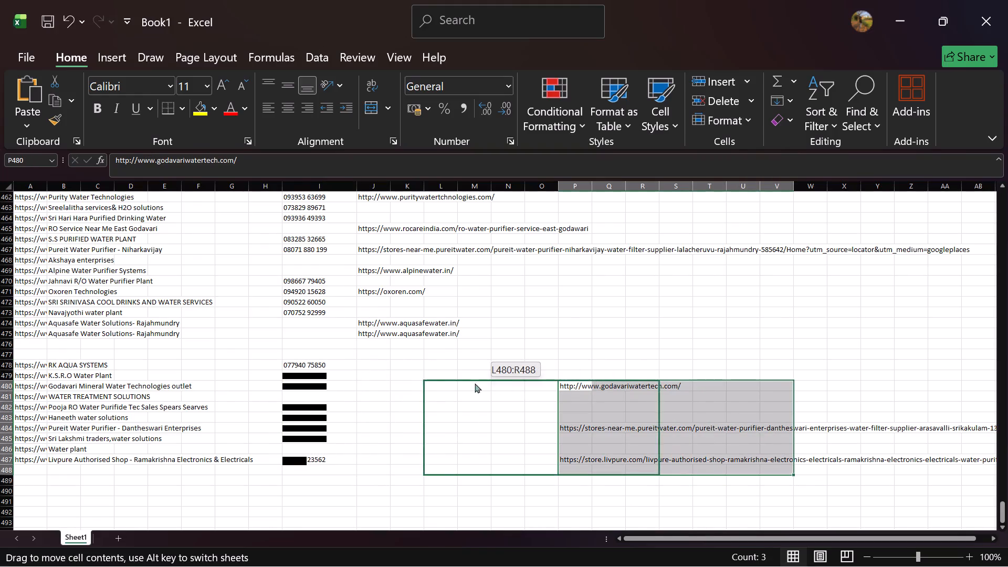
left_click_drag(475, 383, 423, 384)
left_click(521, 340)
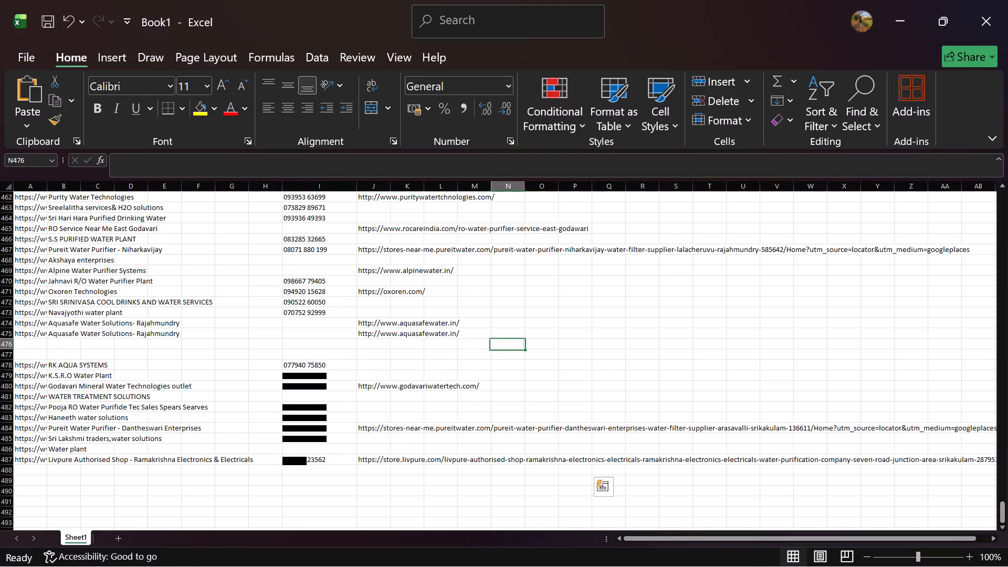
Select A489 in Book1 as the paste location, then open the Tadepalligudem workbook from its city folder, recovering its content and enabling editing.
scroll(521, 340, "down", 1)
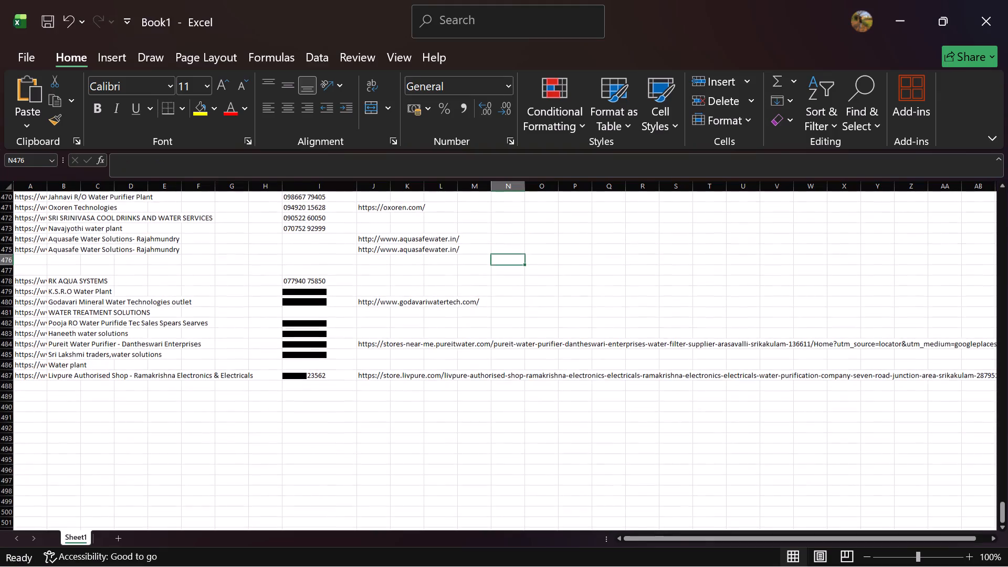
left_click(34, 396)
key("alt+Tab")
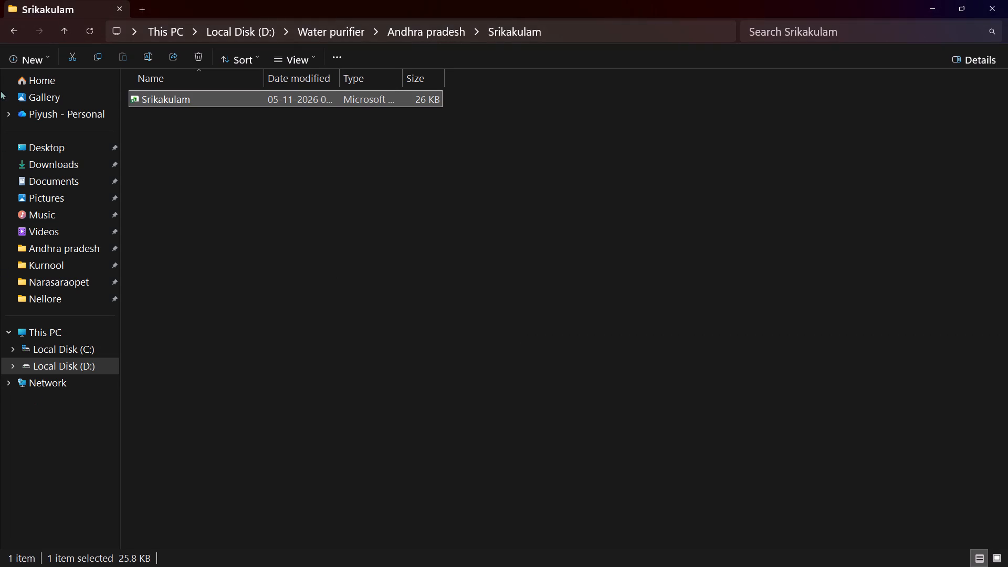
left_click(14, 26)
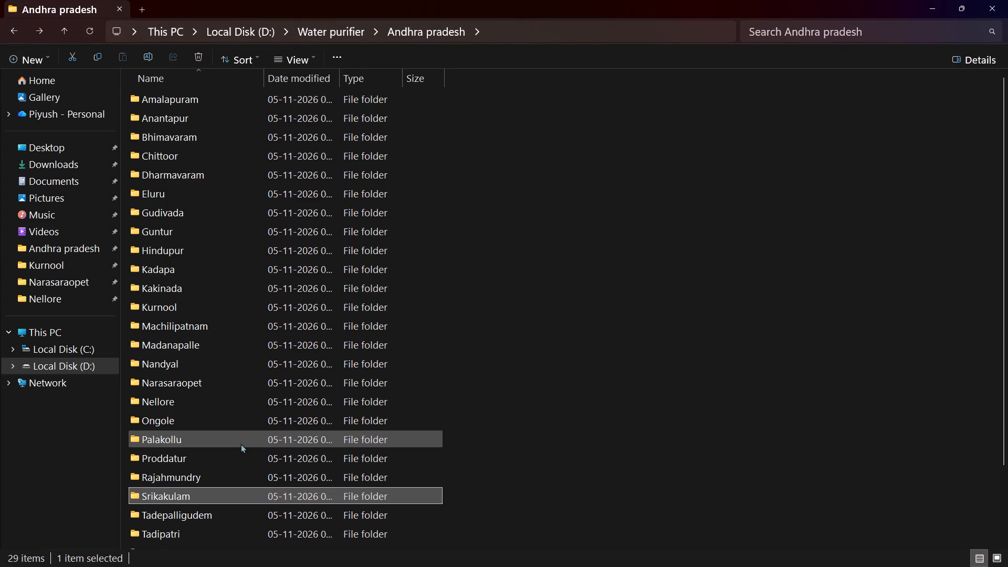
scroll(240, 444, "down", 5)
double_click(220, 428)
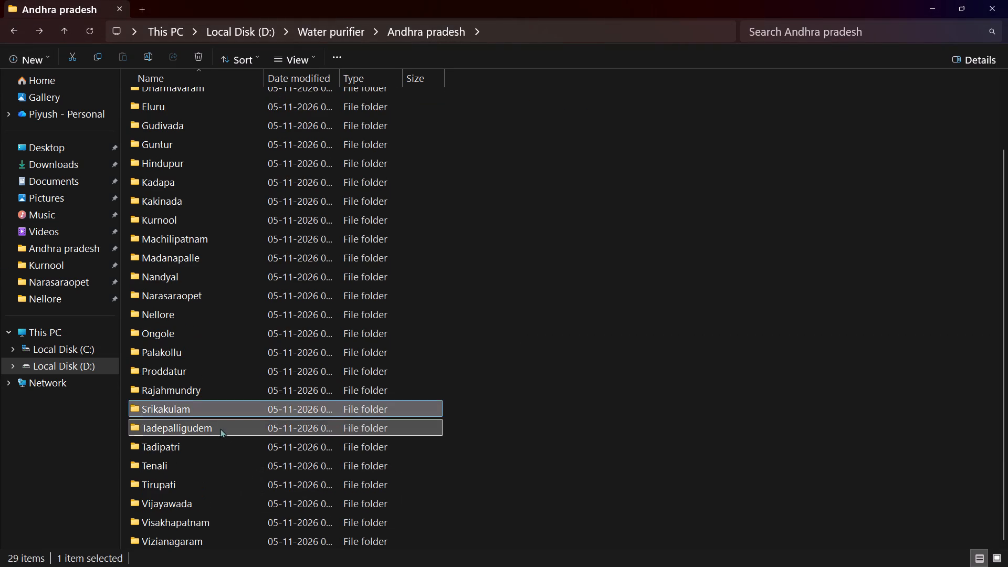
double_click(233, 93)
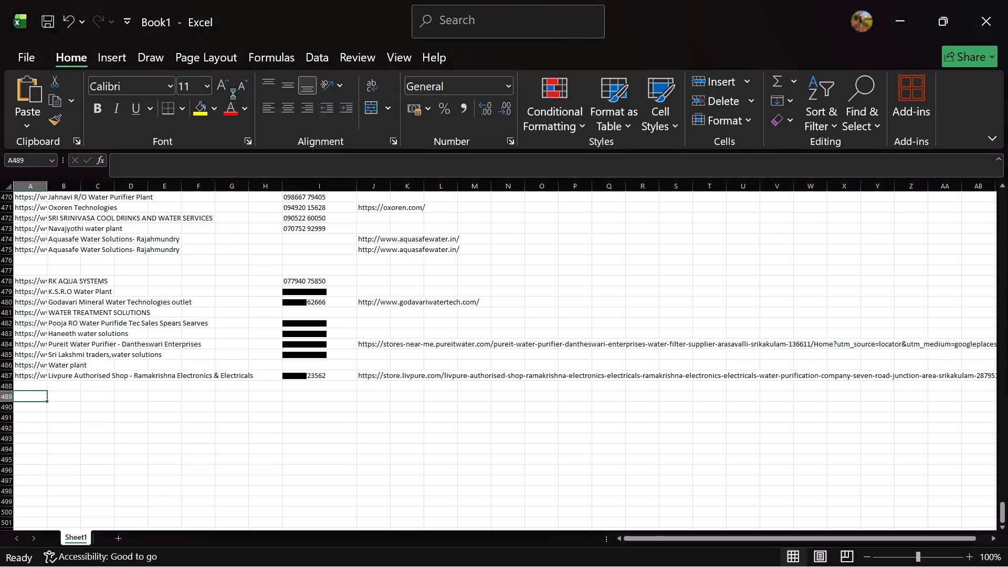
key("Left")
key("Return")
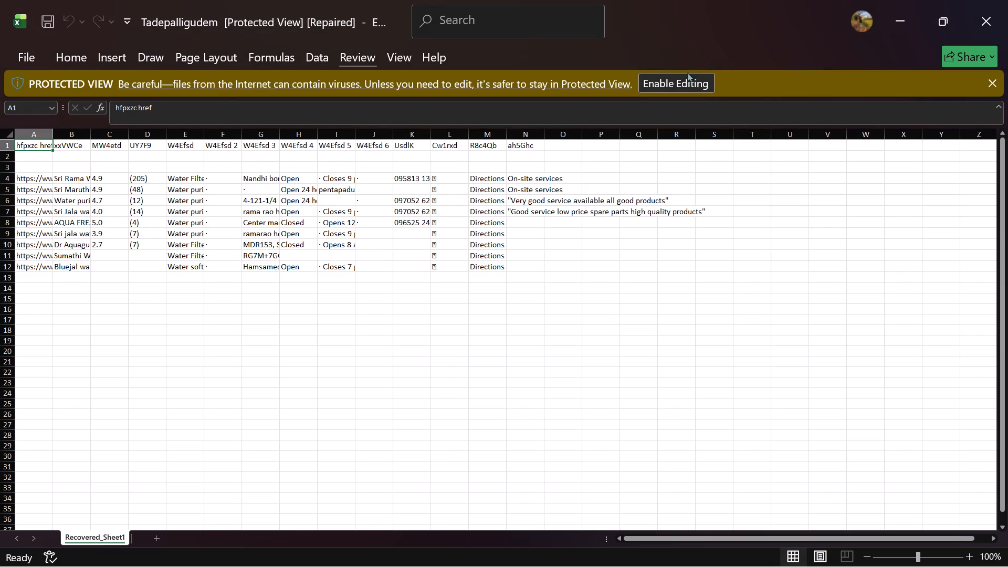
left_click(687, 79)
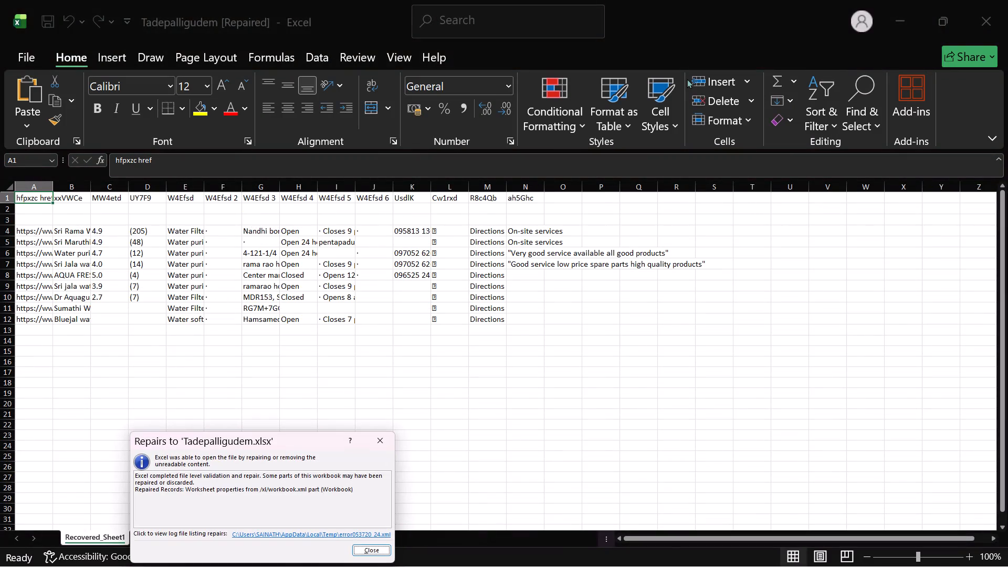
key("Return")
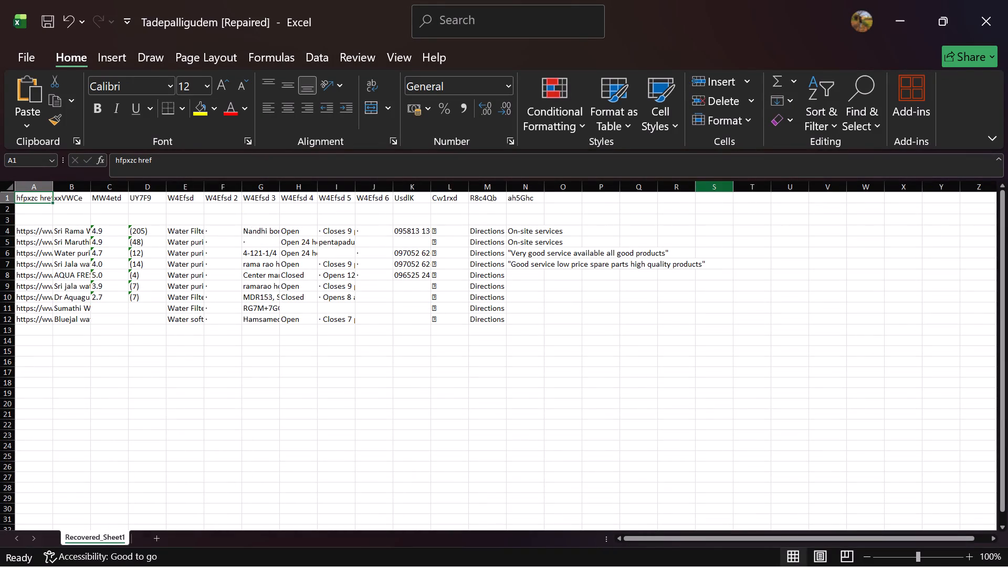
Clear the unneeded Tadepalligudem data in L1:R13 and C1:J16, keeping the links, names and phone numbers.
left_click_drag(451, 198, 669, 329)
key("Delete")
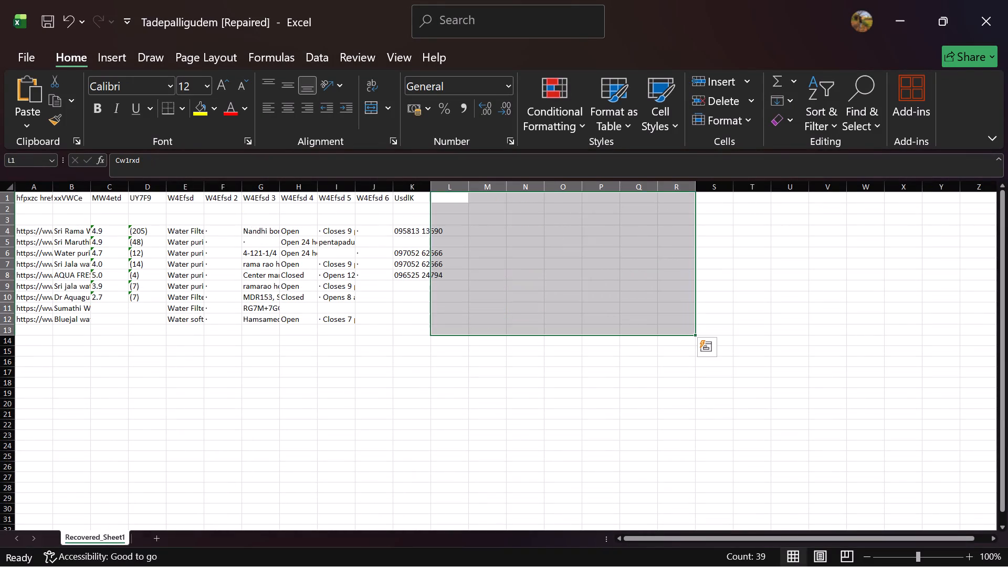
left_click_drag(103, 195, 379, 364)
key("Delete")
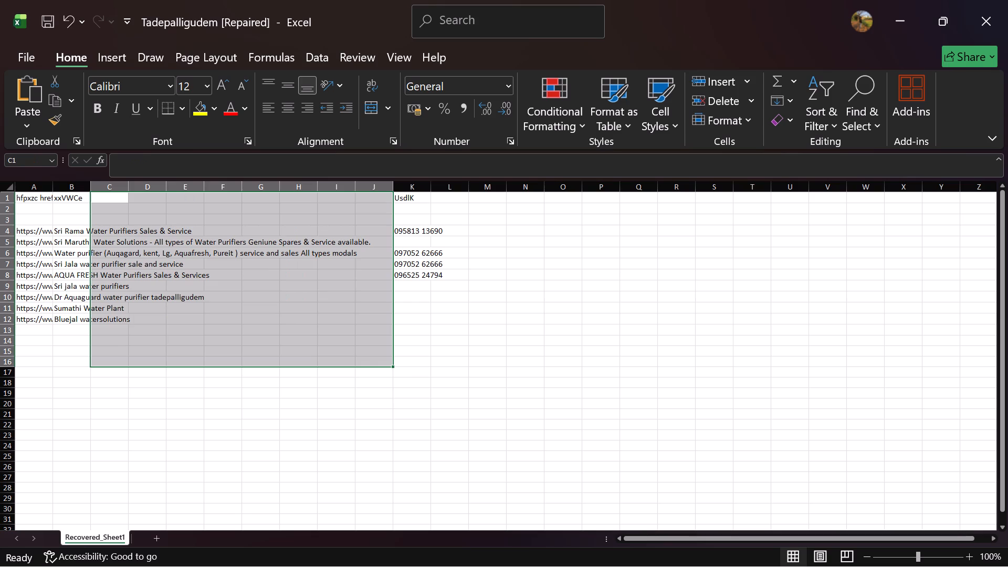
Copy the Tadepalligudem range A3:N8, then close the workbook, saving over the existing Tadepalligudem file.
left_click_drag(38, 219, 511, 273)
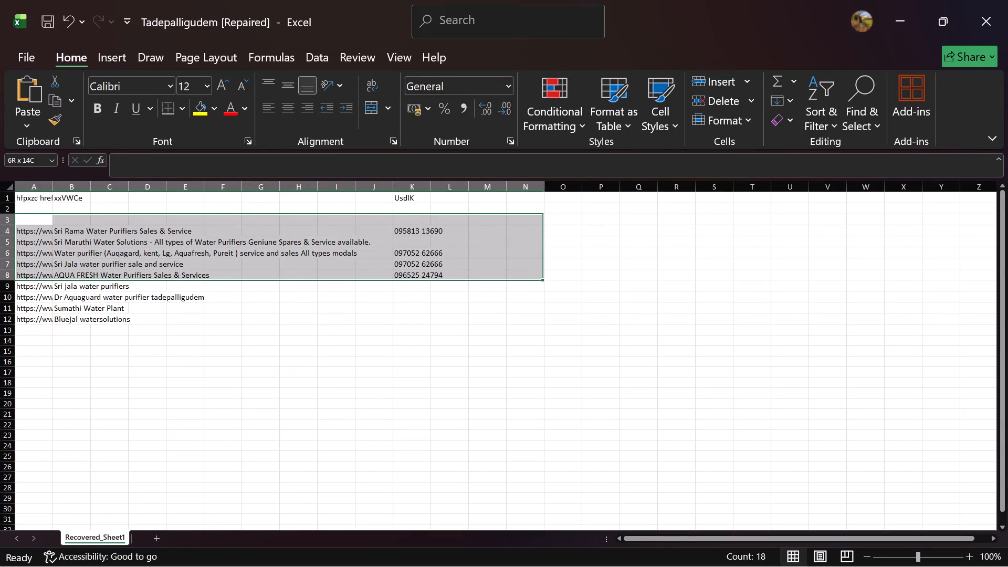
left_click_drag(511, 273, 511, 274)
key("ctrl+c")
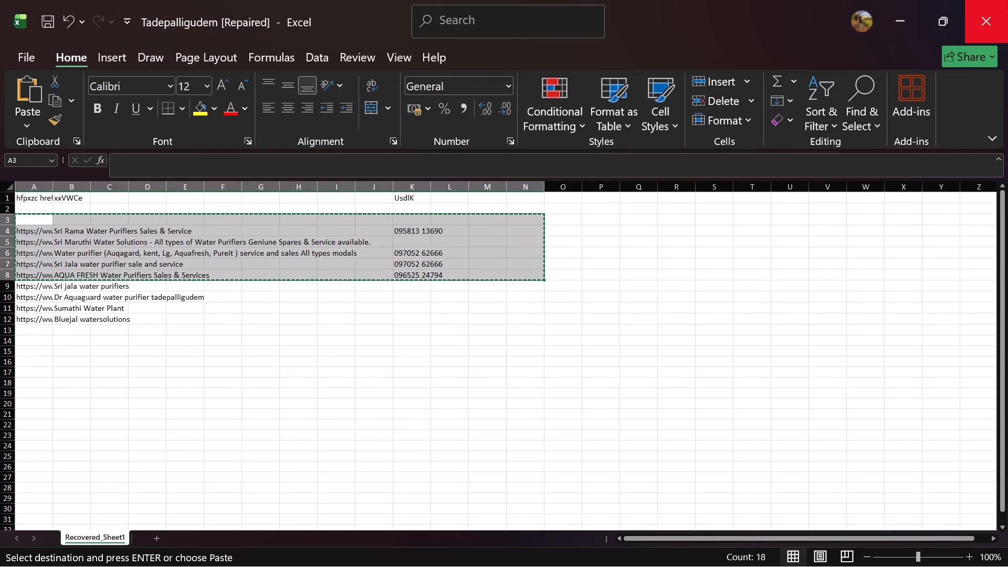
left_click(1007, 0)
key("Return")
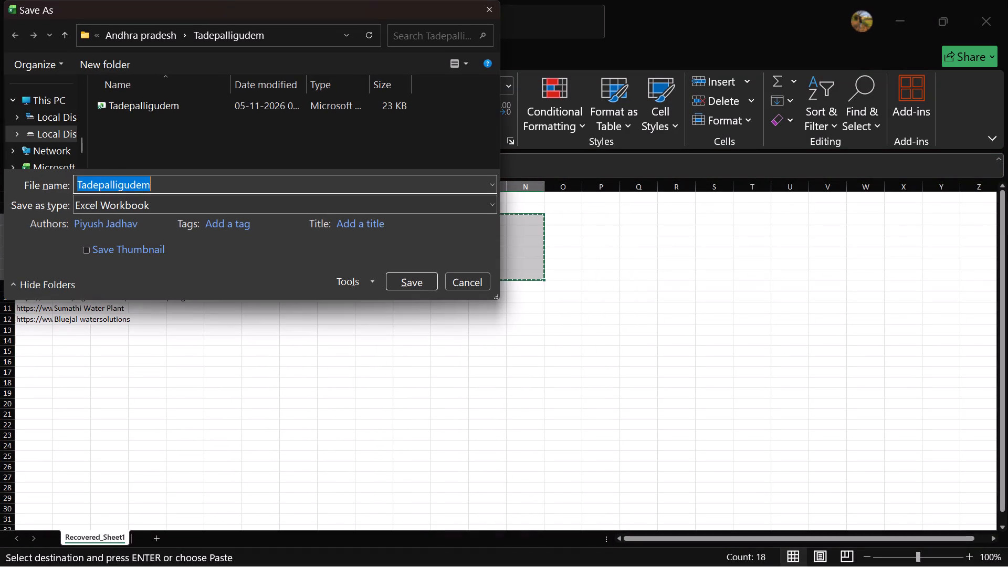
key("Return")
key("Left")
key("Return")
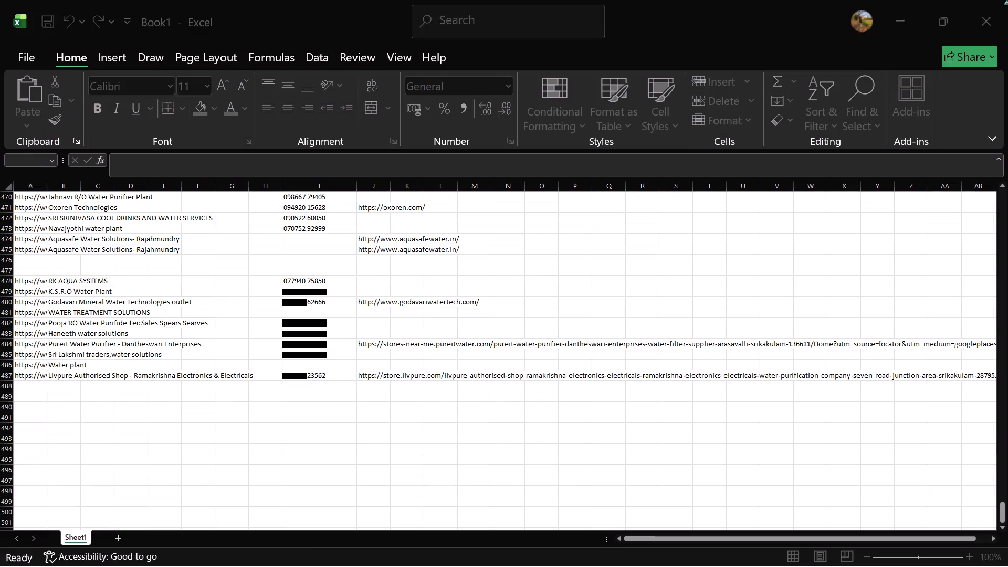
Paste the Tadepalligudem data into Book1 at A489 and move its phone numbers K490:K494 to column I from I490.
key("ctrl+v")
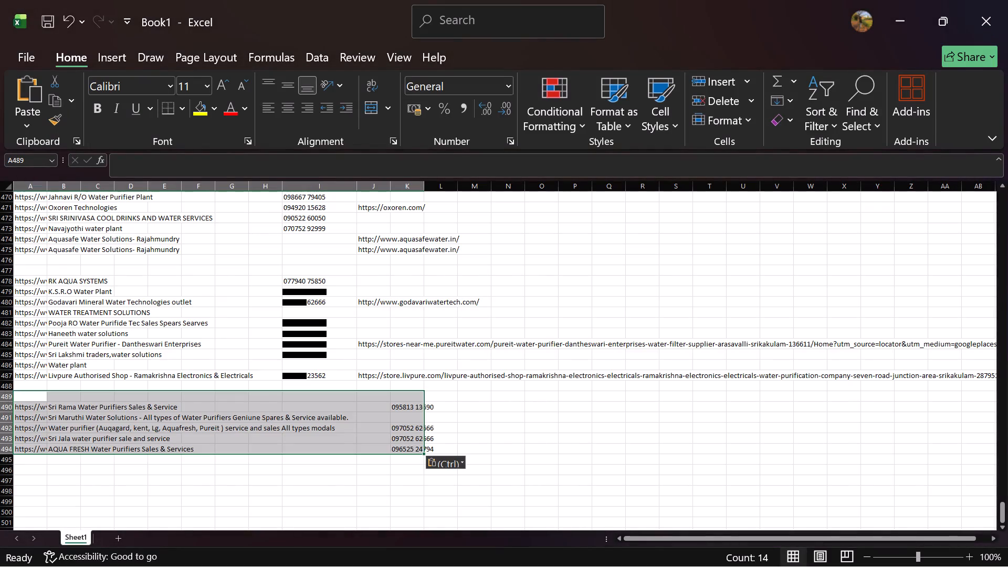
left_click_drag(406, 406, 412, 464)
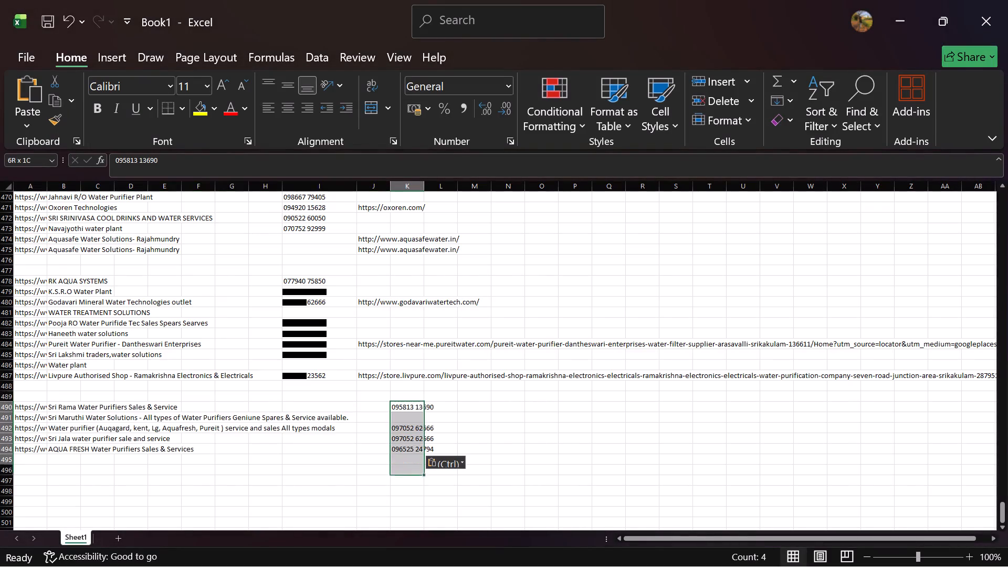
left_click_drag(412, 464, 414, 449)
left_click_drag(413, 402, 339, 409)
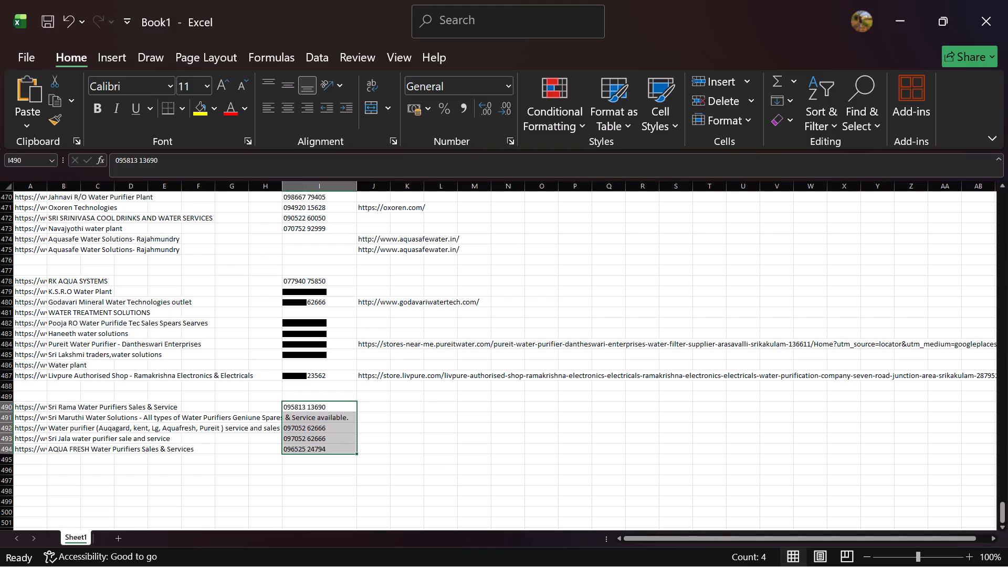
Select A496 in Book1 as the paste location, then open the Tadipatri workbook from its city folder, recovering its content and enabling editing.
left_click(38, 468)
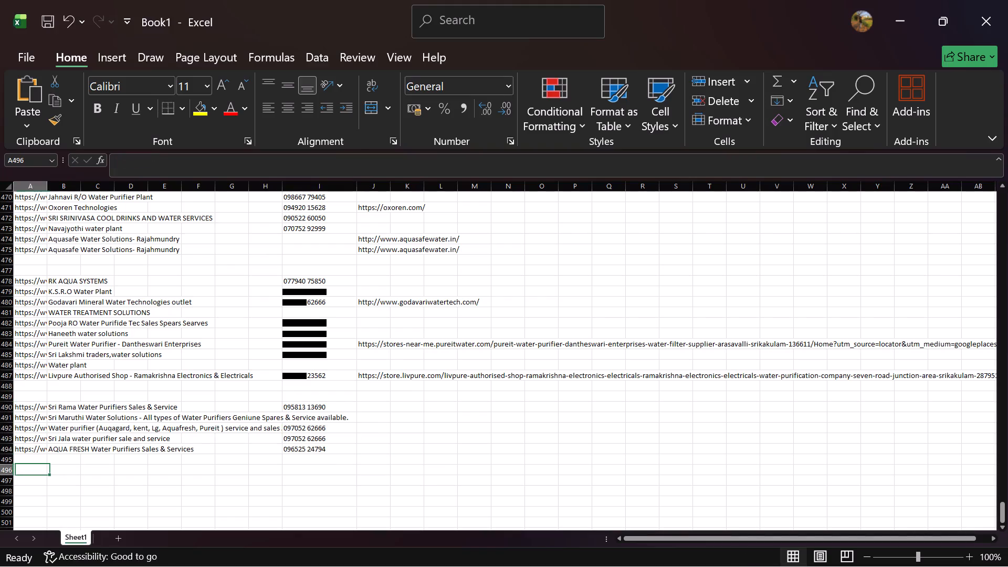
key("alt+Tab")
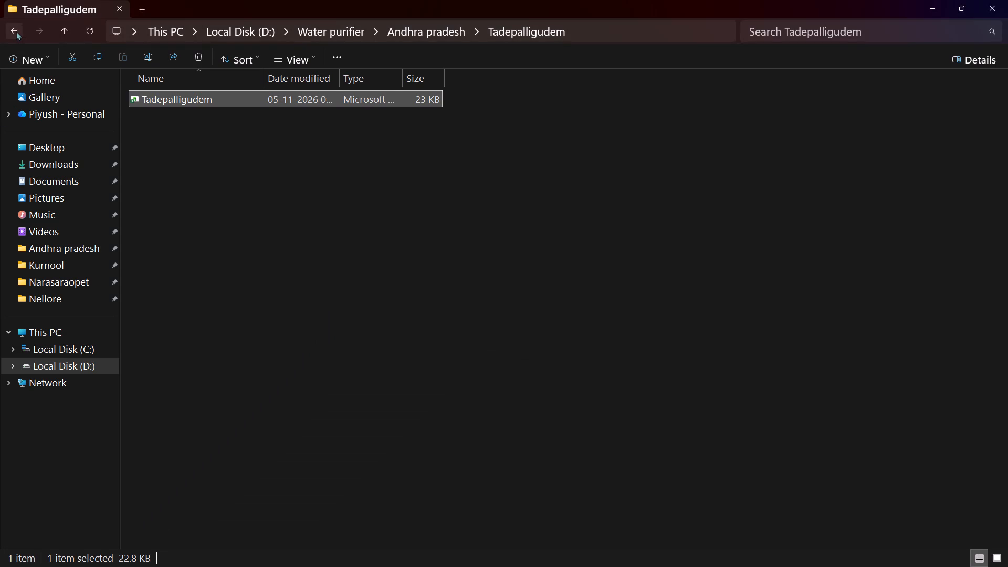
left_click(15, 30)
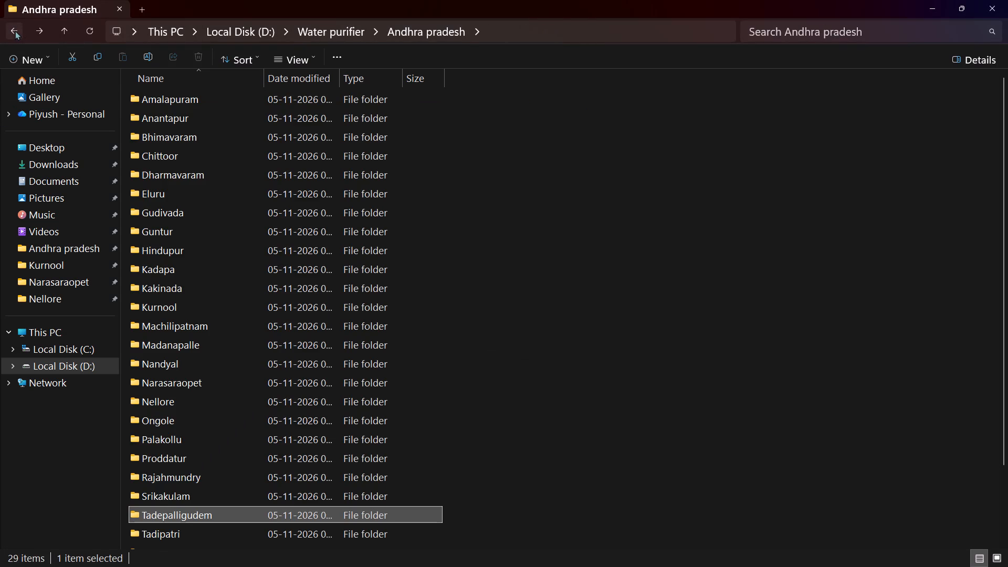
scroll(477, 320, "down", 4)
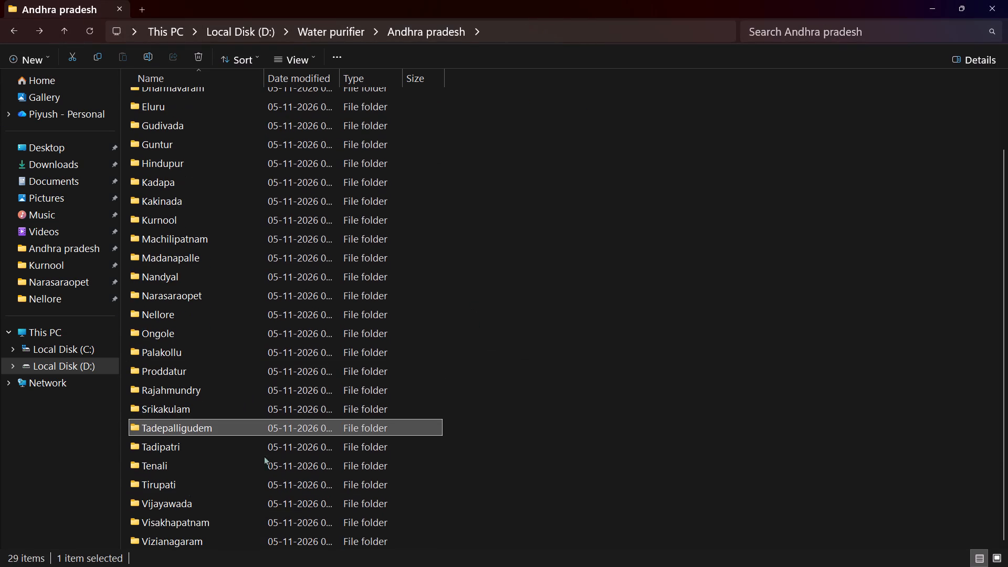
double_click(201, 445)
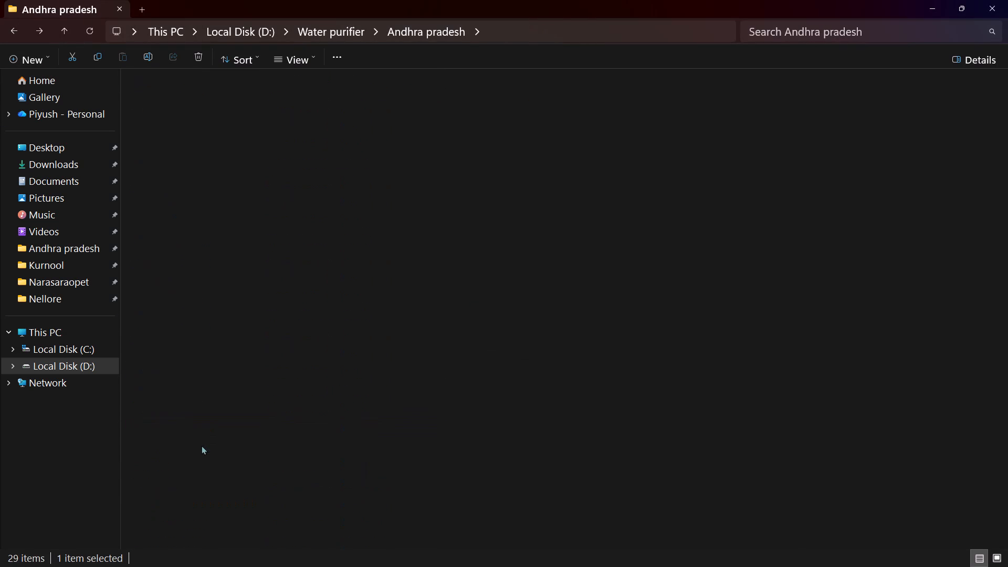
double_click(223, 101)
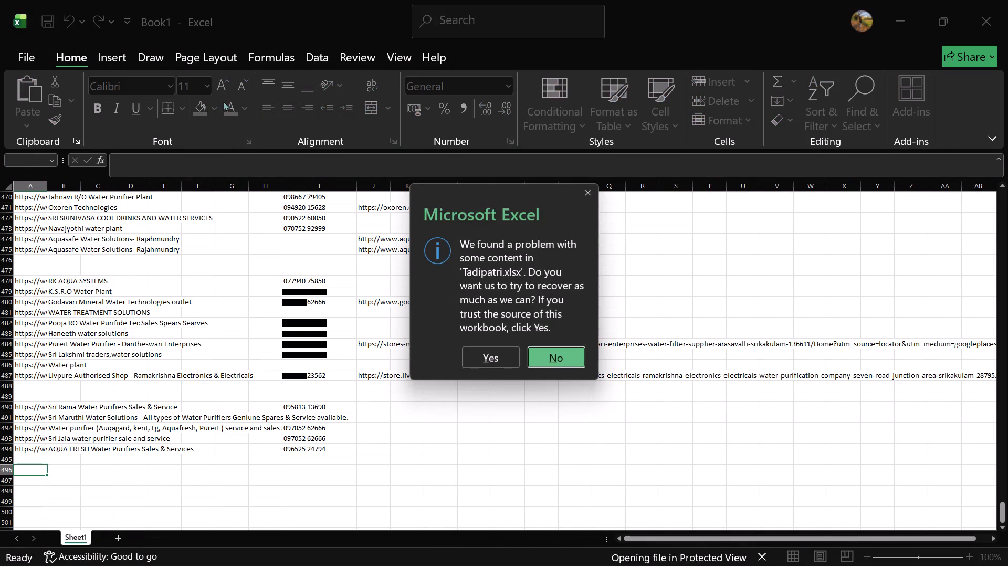
left_click(483, 355)
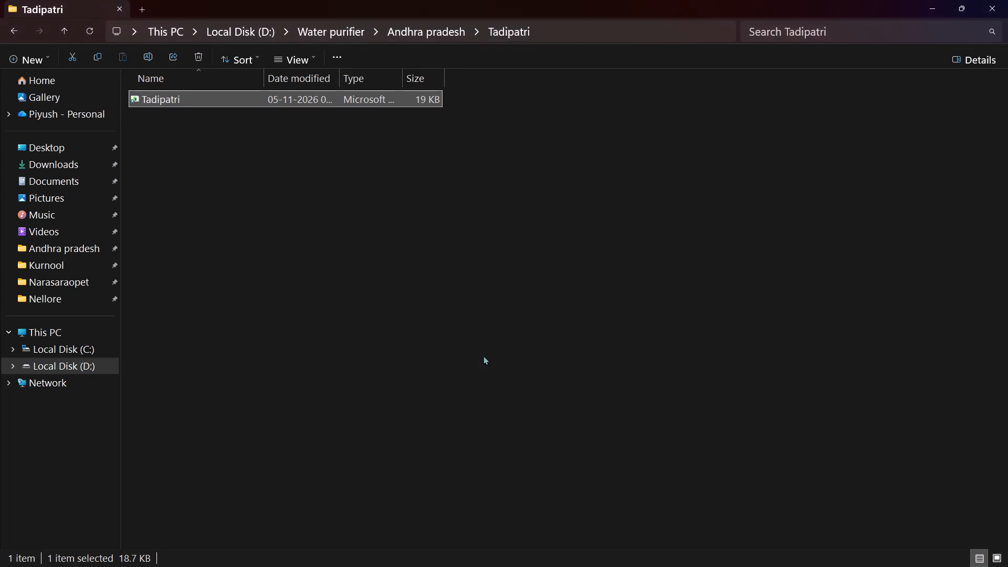
left_click(686, 81)
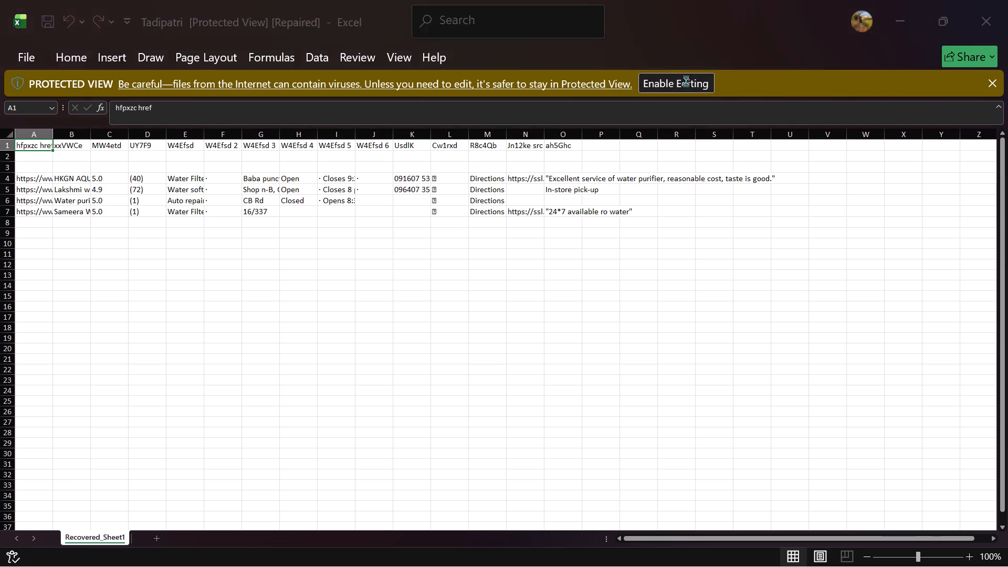
key("Return")
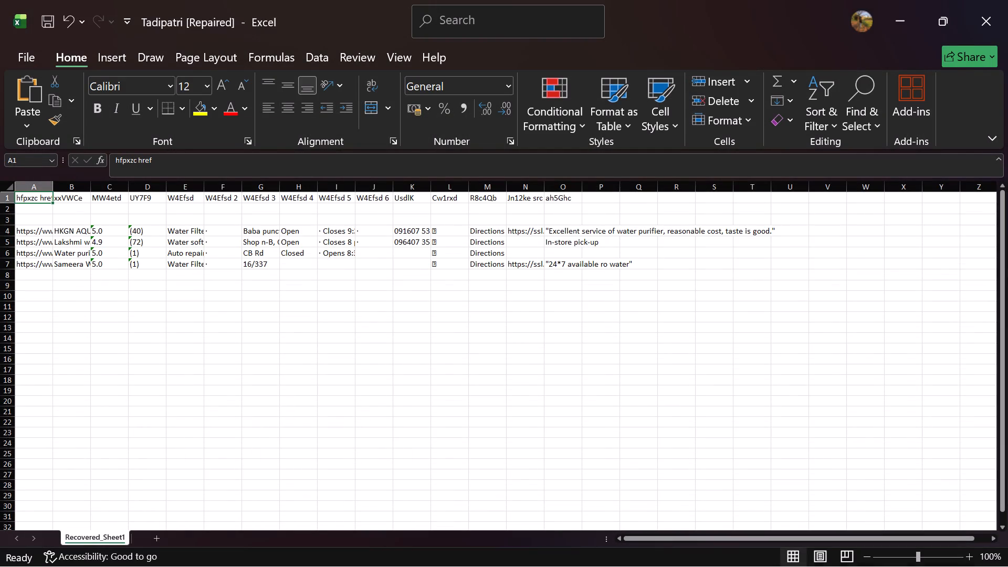
Clear the unneeded Tadipatri data in L1:R8 and C1:J11, keeping the links, names and phone numbers.
left_click_drag(455, 198, 694, 269)
key("Delete")
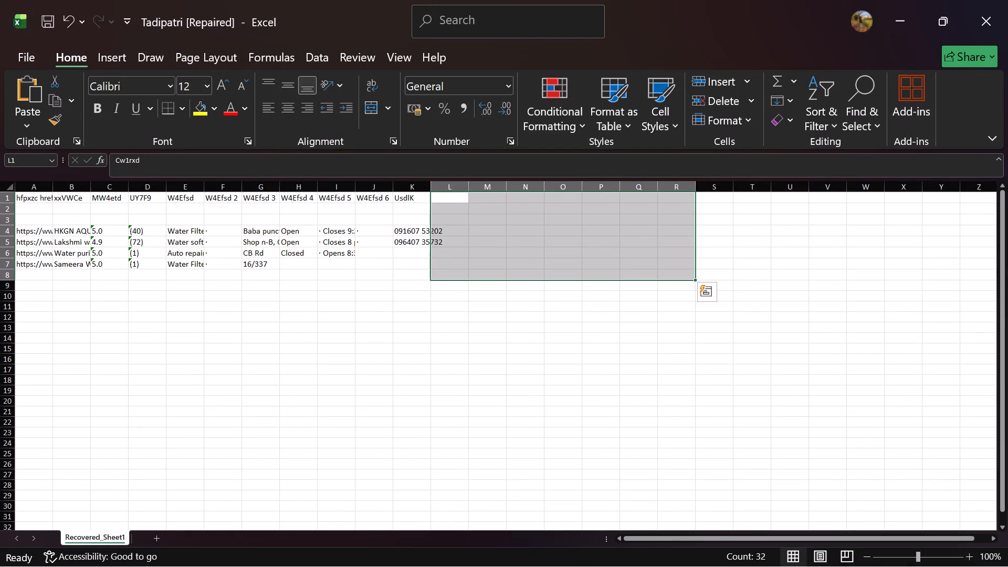
left_click_drag(103, 194, 106, 198)
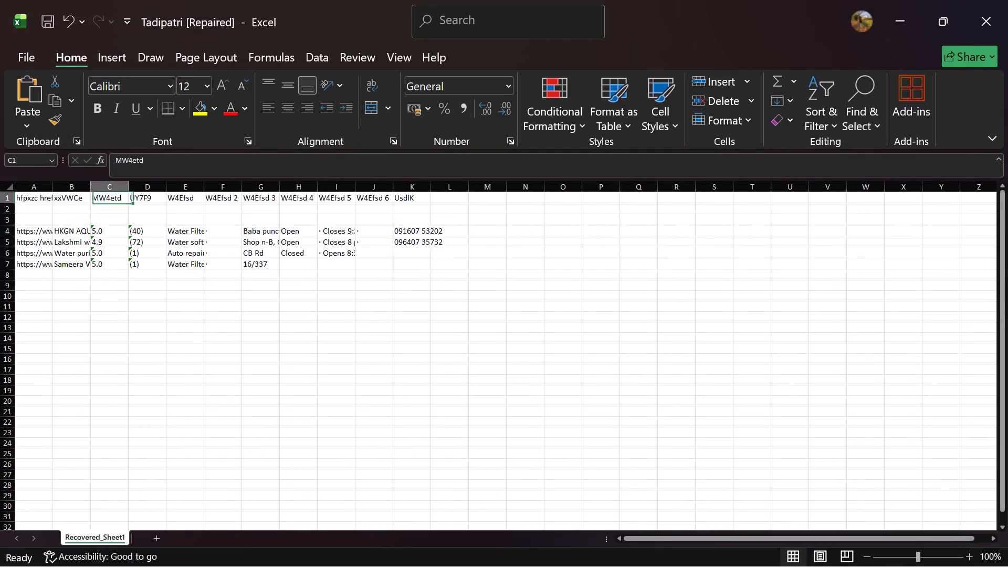
left_click_drag(106, 198, 367, 303)
key("Delete")
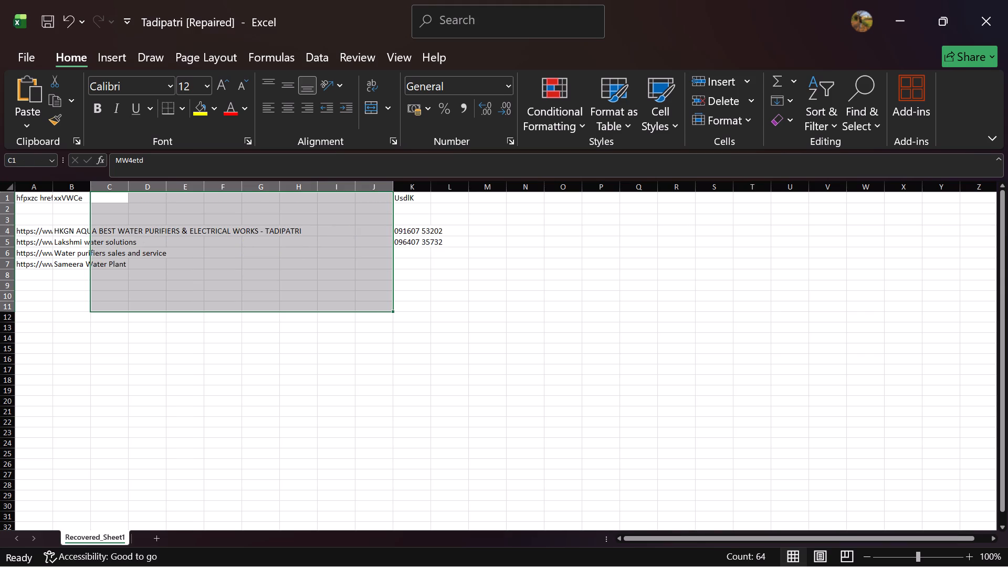
Copy the Tadipatri range A3:M5, then close the workbook, saving over the existing Tadipatri file.
left_click_drag(38, 223, 492, 236)
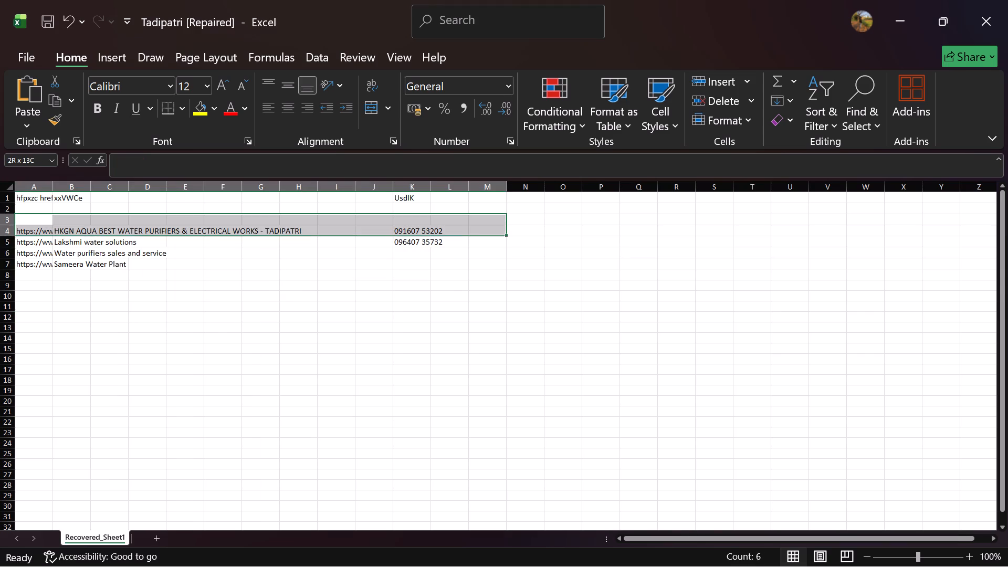
left_click_drag(492, 236, 497, 245)
key("ctrl+c")
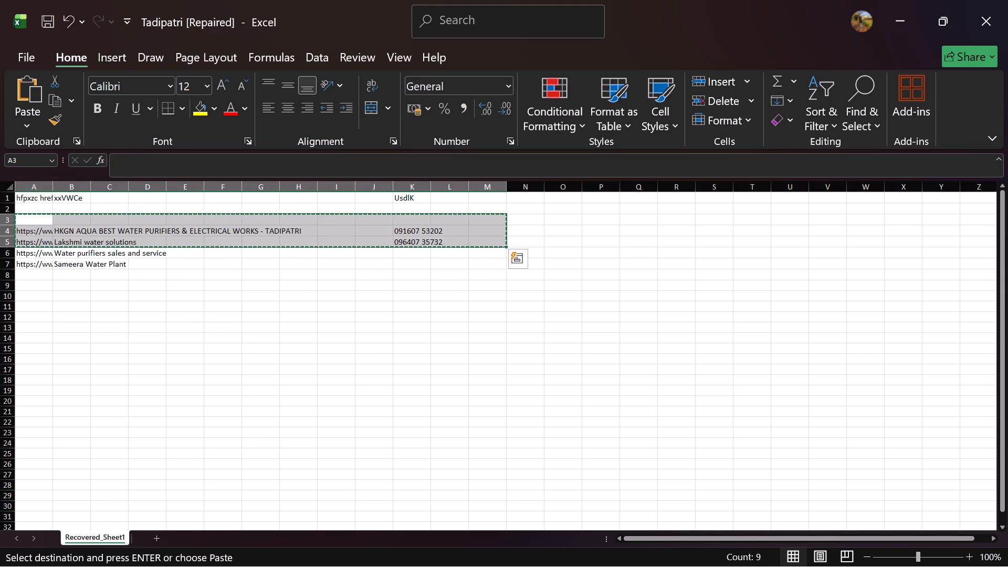
left_click(1007, 0)
key("Return")
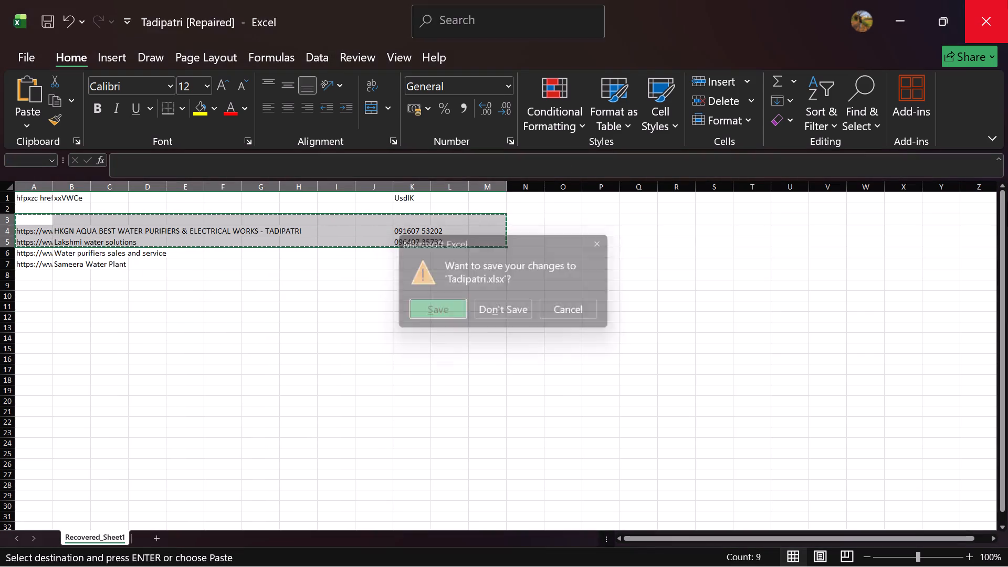
key("Return")
key("Left")
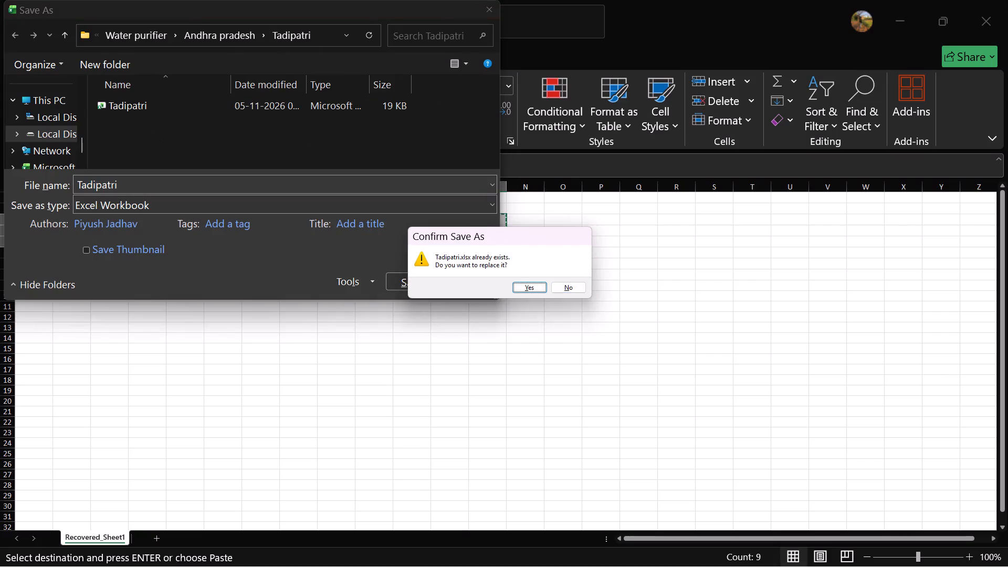
key("Return")
Paste the Tadipatri data into Book1 at A496 and move its phone numbers K497:K498 to column I from I497.
key("ctrl+v")
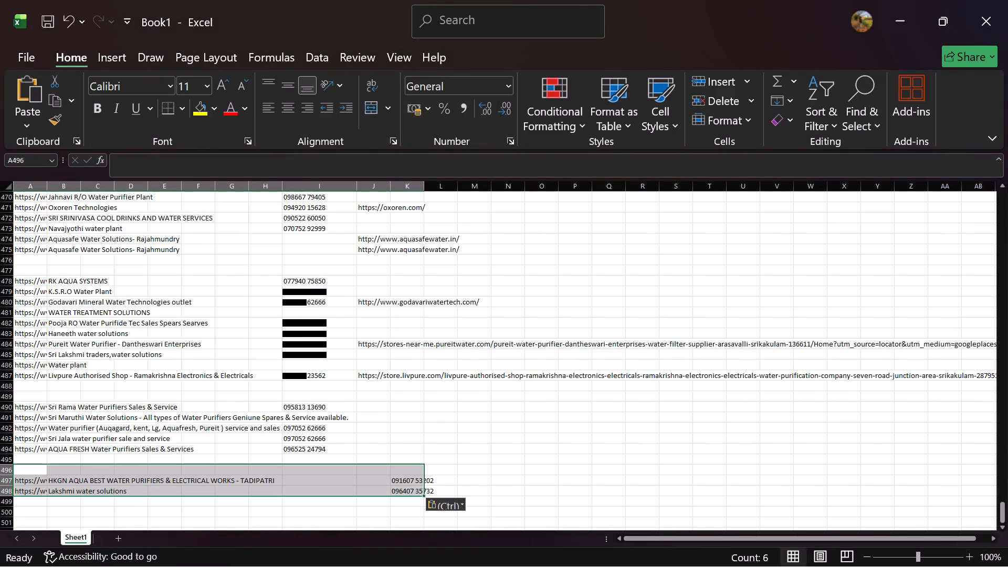
left_click_drag(402, 481, 419, 489)
left_click_drag(407, 496, 371, 495)
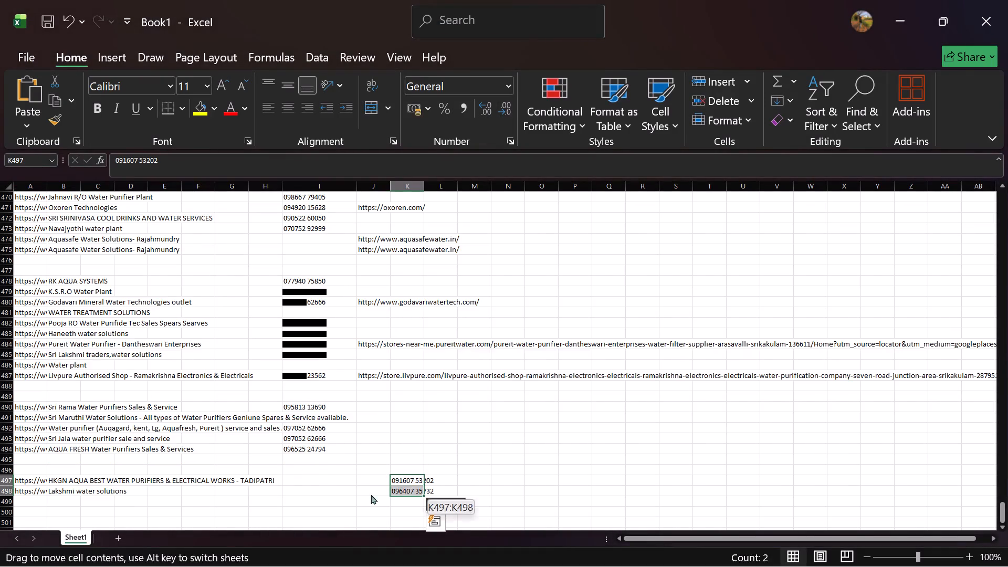
left_click_drag(371, 495, 316, 494)
left_click(489, 448)
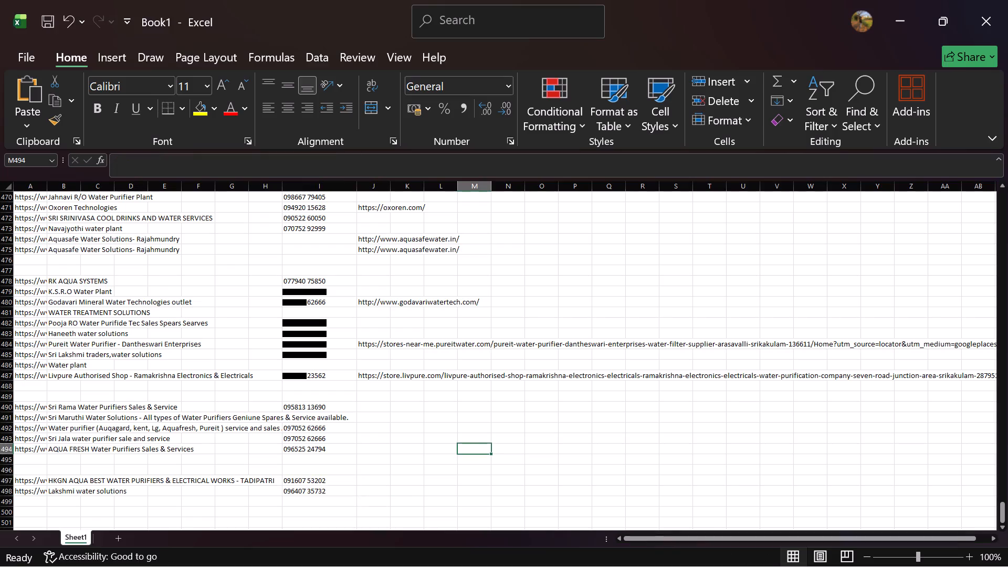
Select A500 in Book1 as the paste location, then open the Tenali workbook from its city folder, recovering its content and enabling editing.
scroll(401, 473, "down", 3)
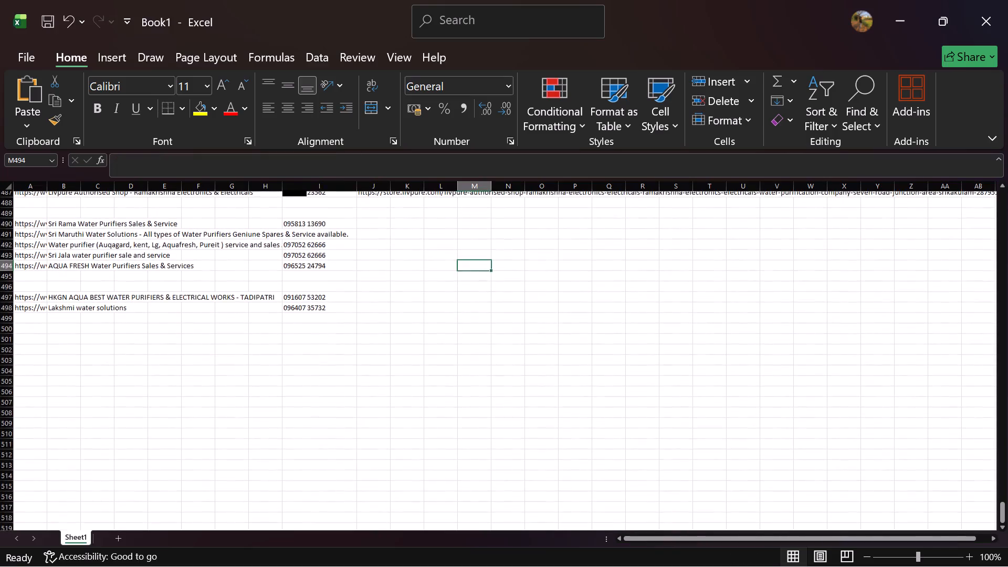
left_click(30, 334)
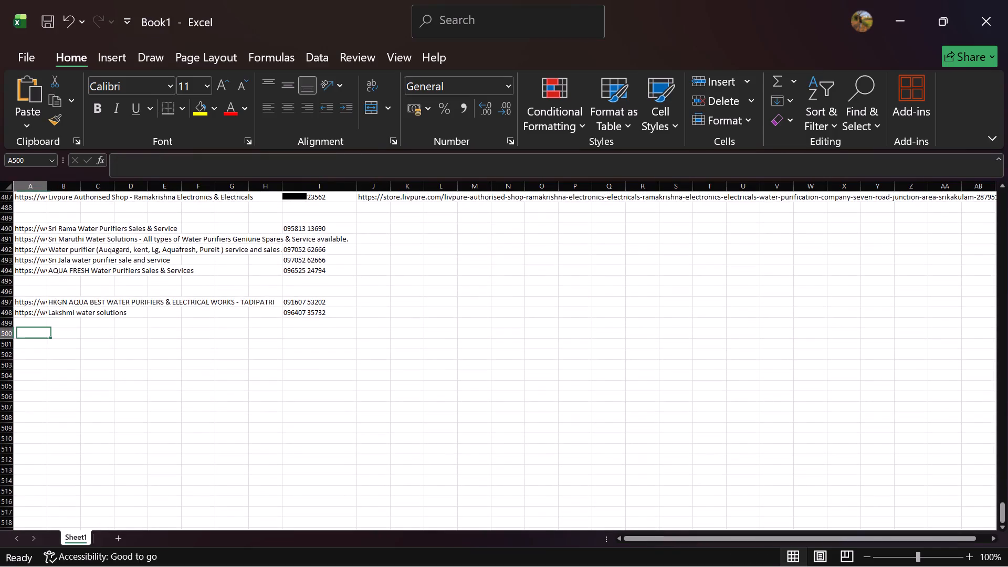
key("alt+Tab")
left_click(11, 30)
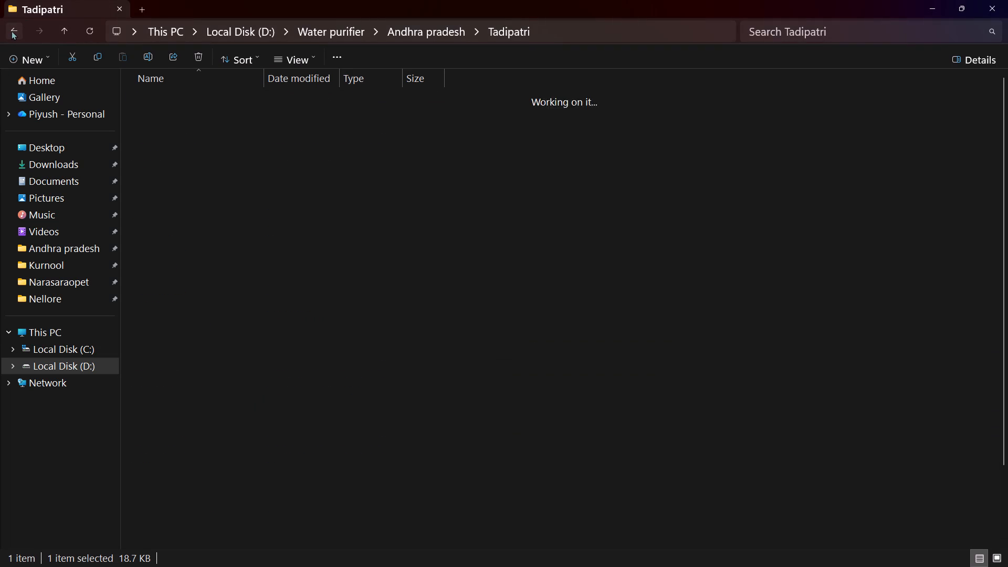
scroll(469, 364, "down", 5)
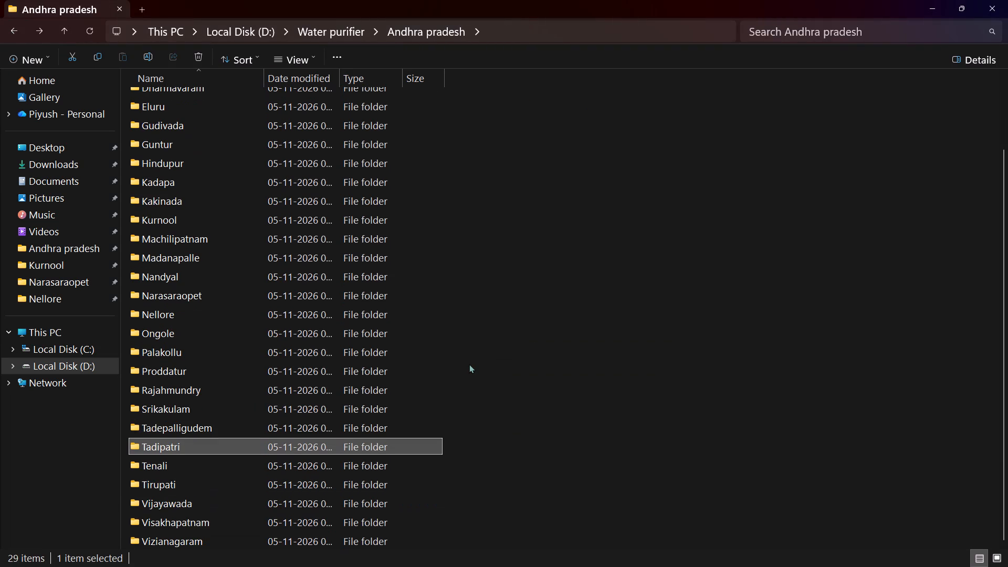
scroll(469, 364, "down", 2)
double_click(204, 469)
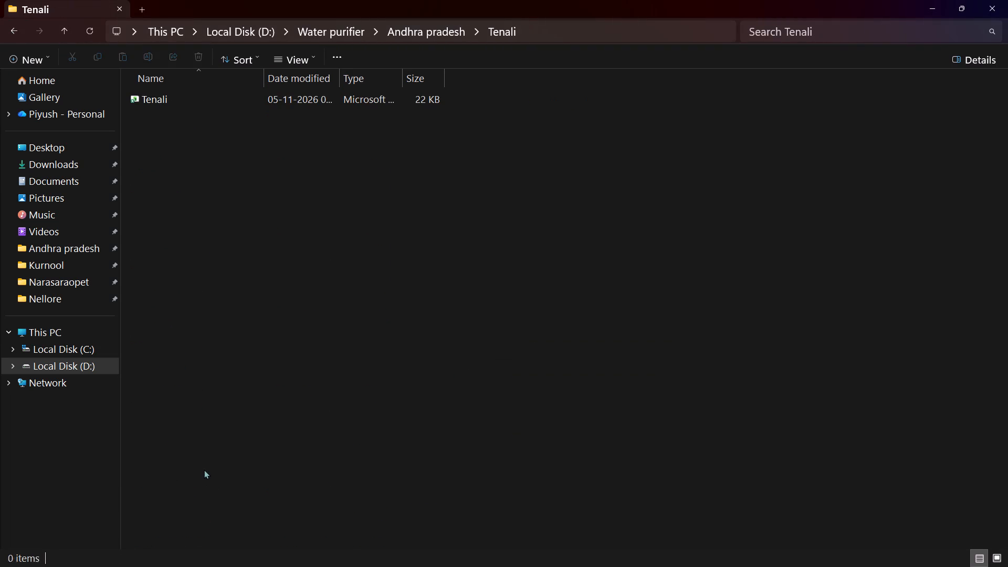
double_click(230, 100)
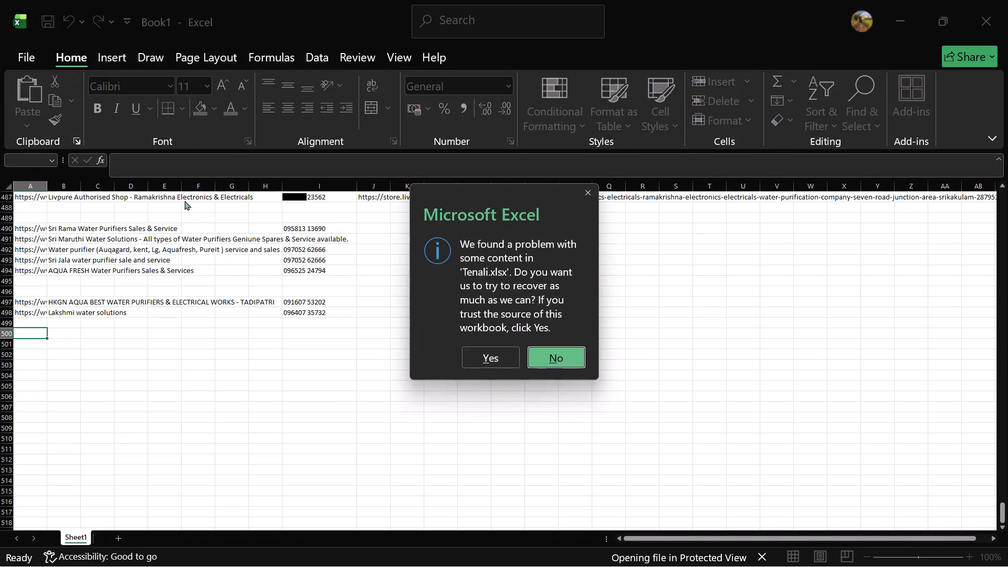
key("Left")
key("Return")
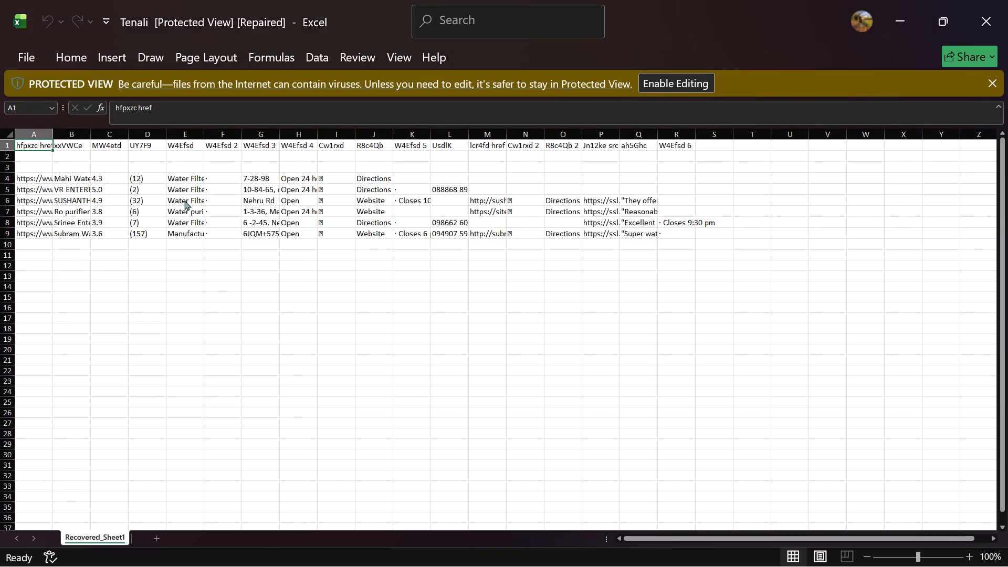
left_click(682, 83)
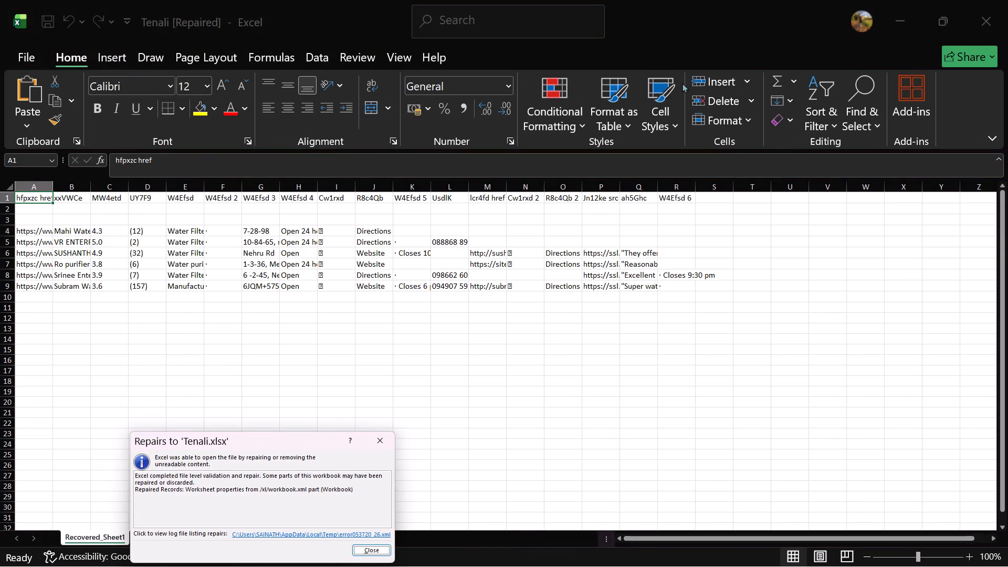
key("Return")
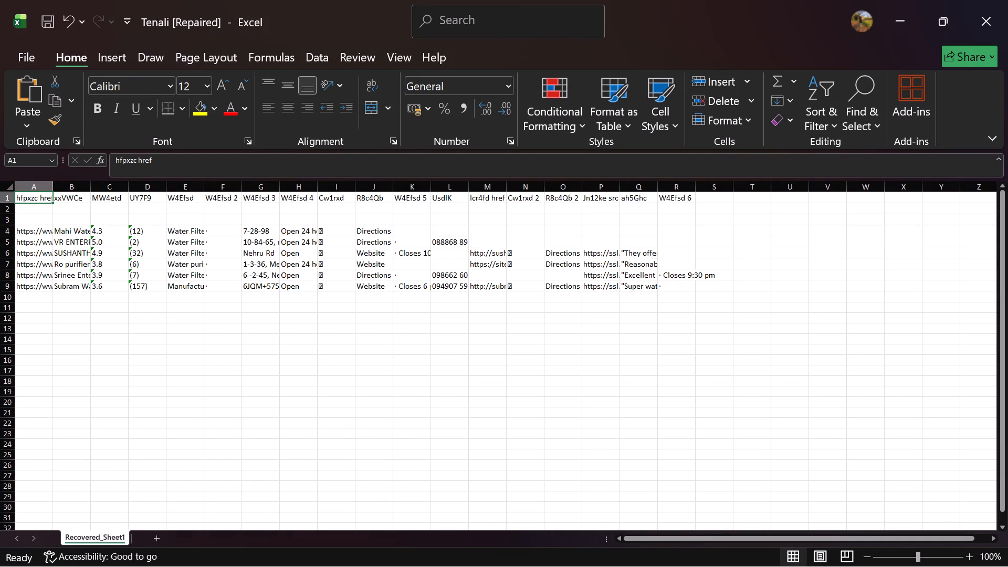
Clear the unneeded Tenali data in N1:T10 and C1:K12, keeping the links, names, phone numbers and websites.
left_click_drag(524, 199, 751, 292)
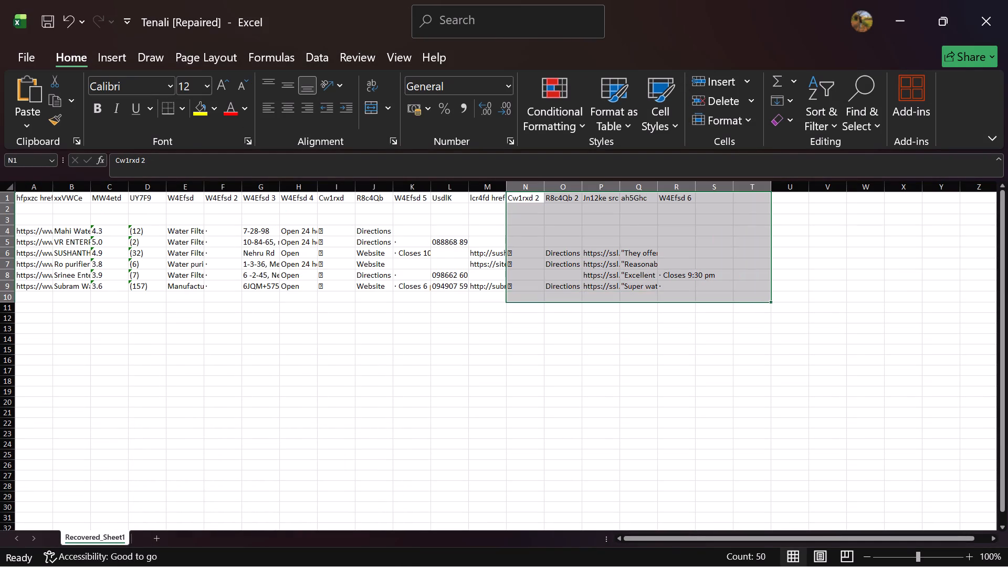
key("Delete")
left_click(461, 364)
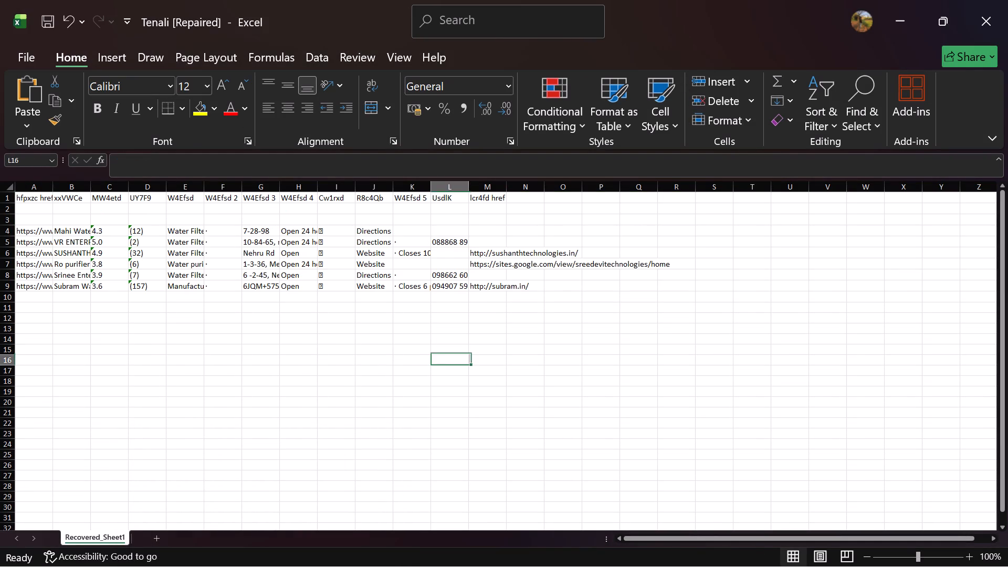
left_click_drag(108, 197, 379, 300)
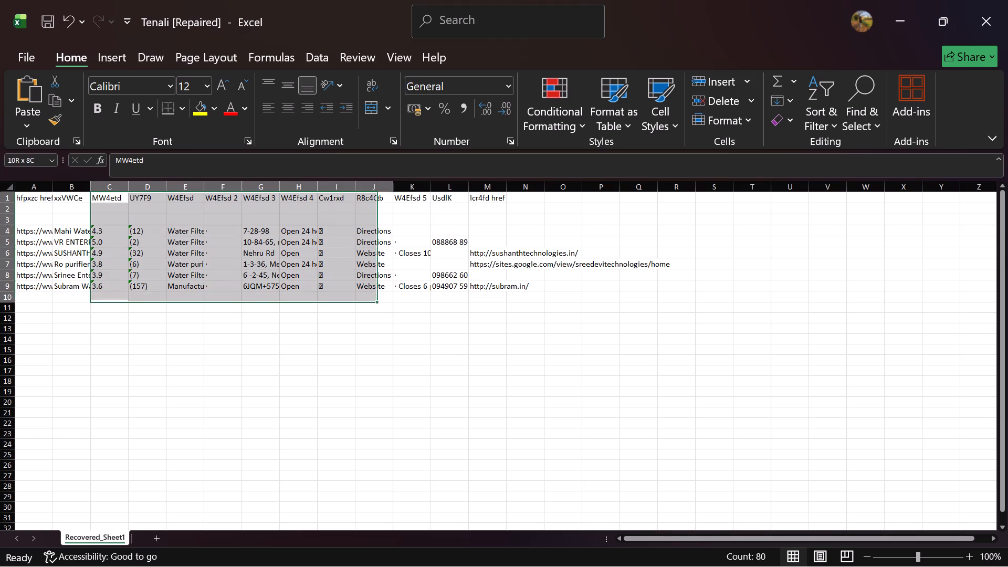
left_click_drag(379, 300, 413, 316)
key("Delete")
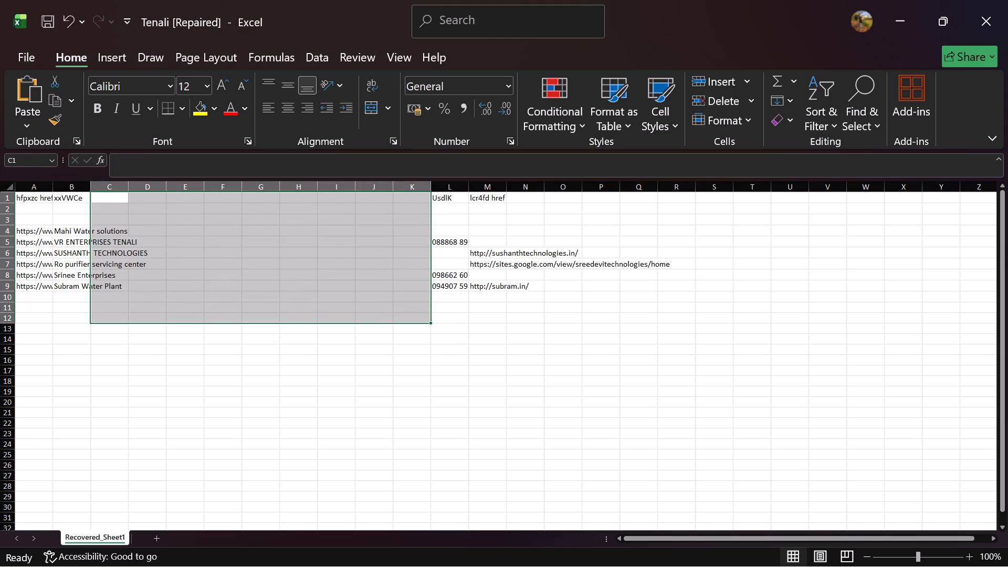
Copy the Tenali range A3:Q9, then close the workbook, saving over the existing Tenali file.
left_click_drag(41, 223, 629, 283)
key("ctrl+c")
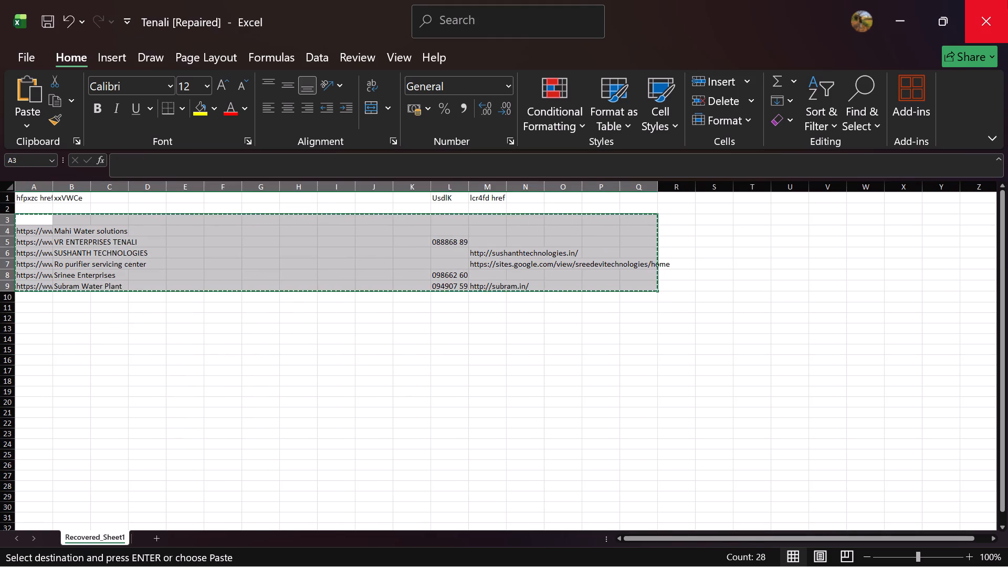
left_click(1007, 0)
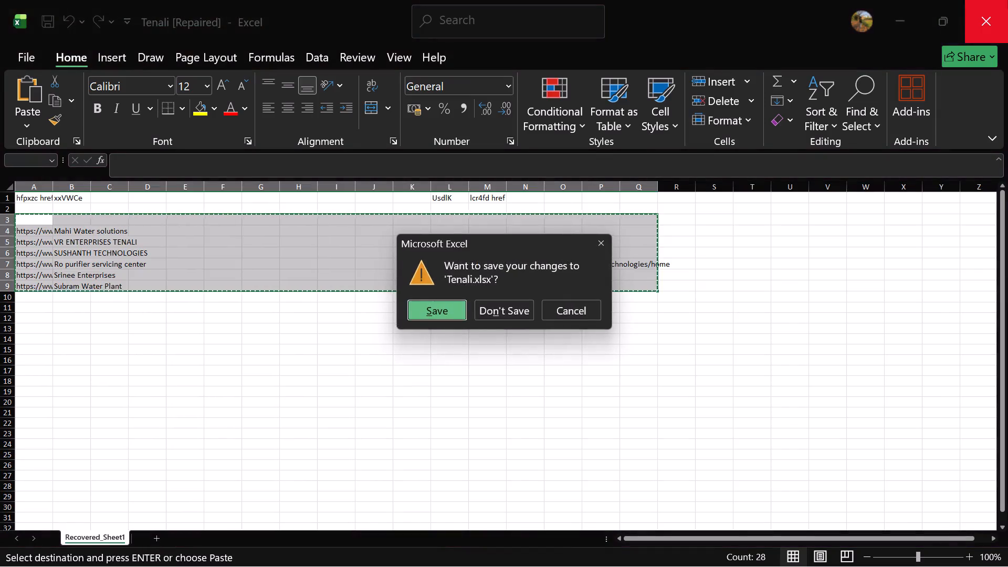
key("Return")
key("Return")
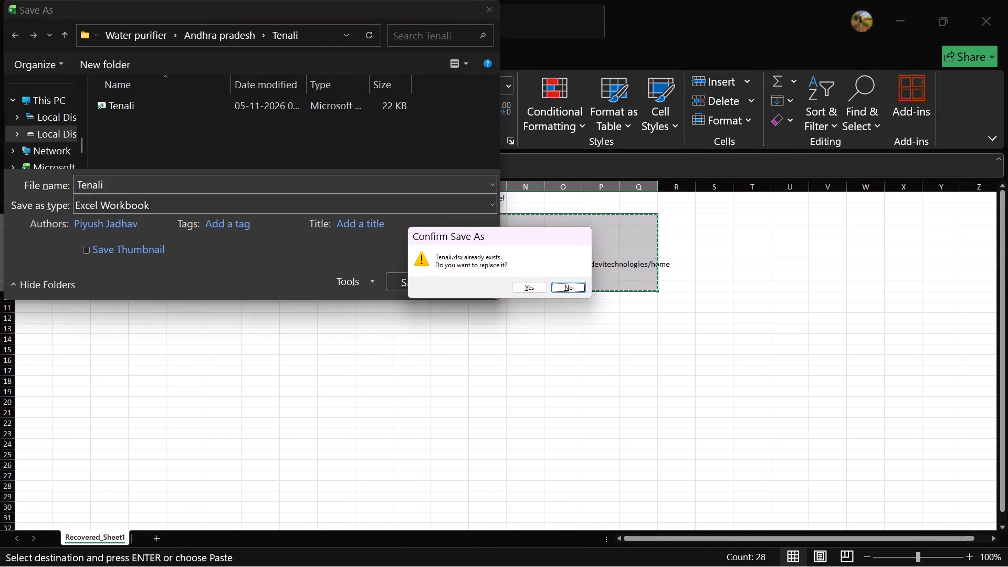
key("Left")
key("Return")
key("Return")
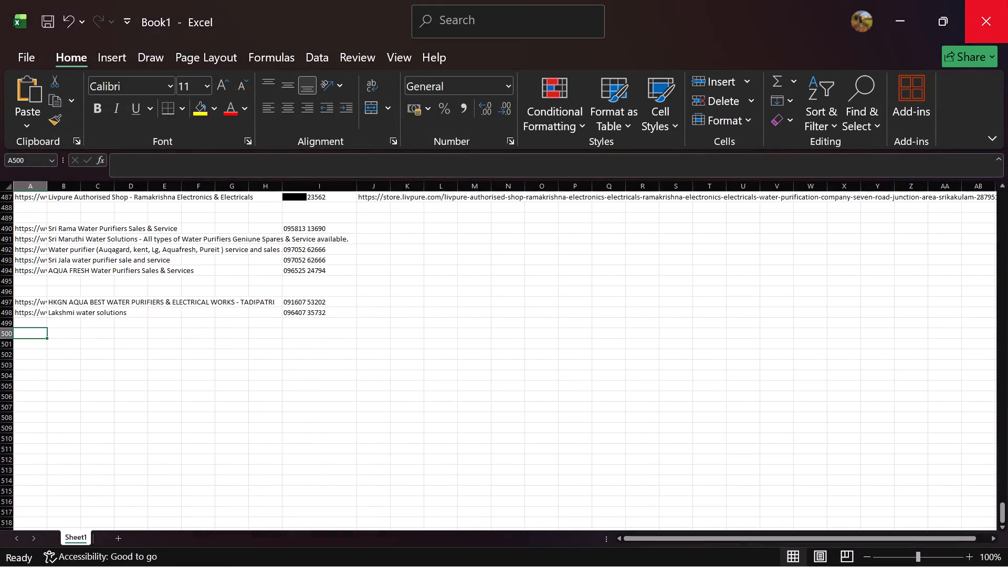
Paste the Tenali data into Book1 at A500, moving phone numbers L502:L506 to column I and the websites from M503 to column J.
key("ctrl+v")
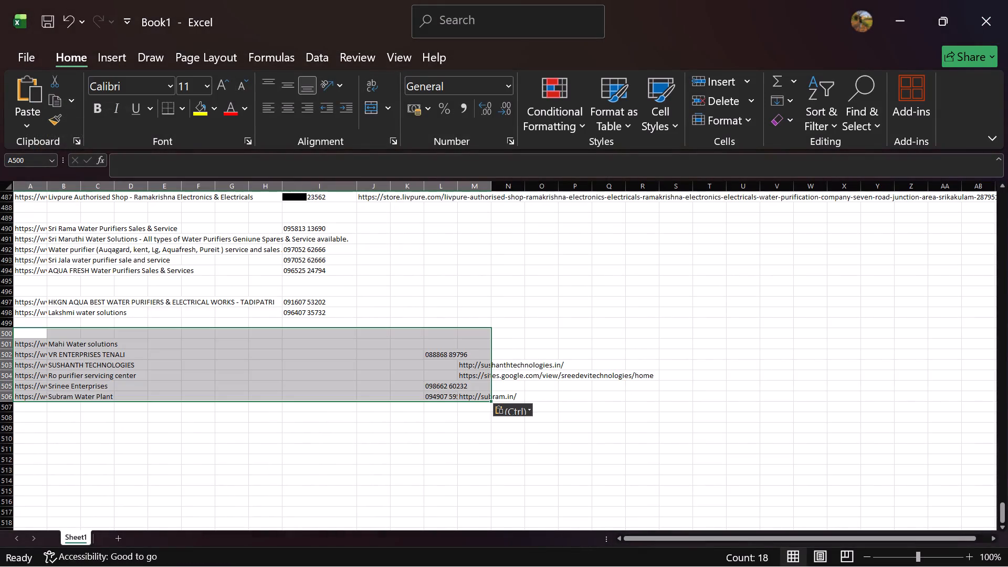
left_click_drag(430, 354, 429, 398)
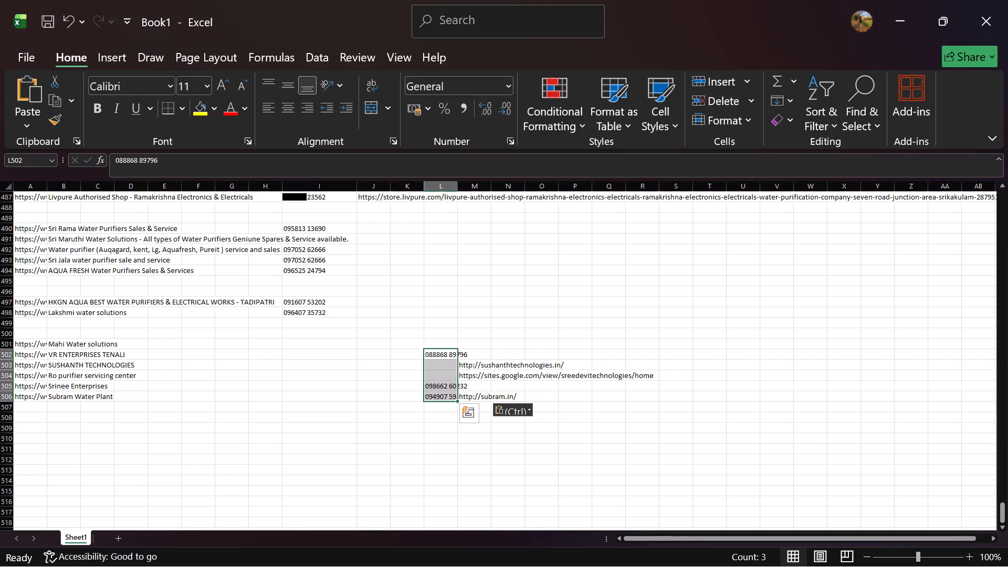
left_click_drag(444, 349, 331, 357)
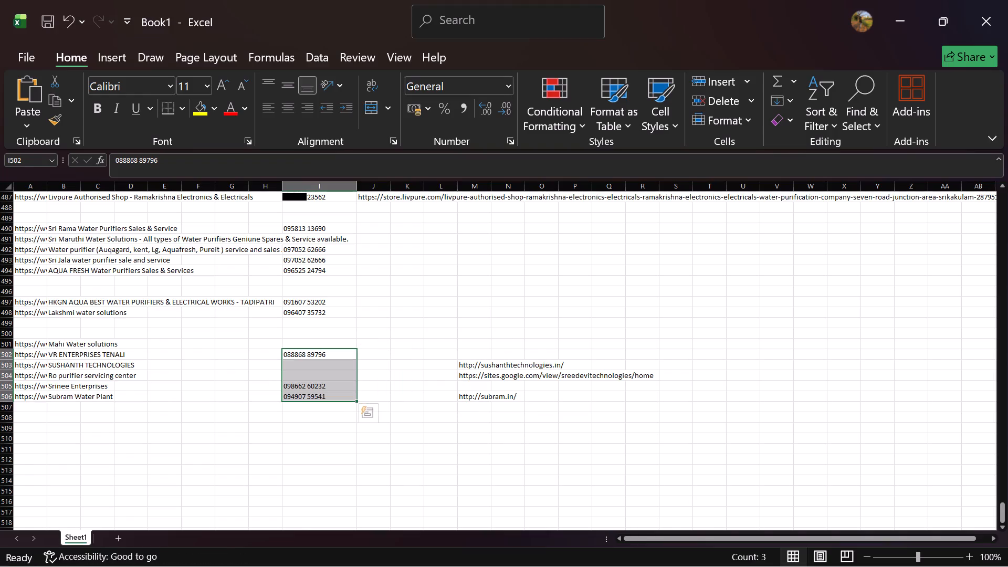
left_click_drag(466, 367, 542, 394)
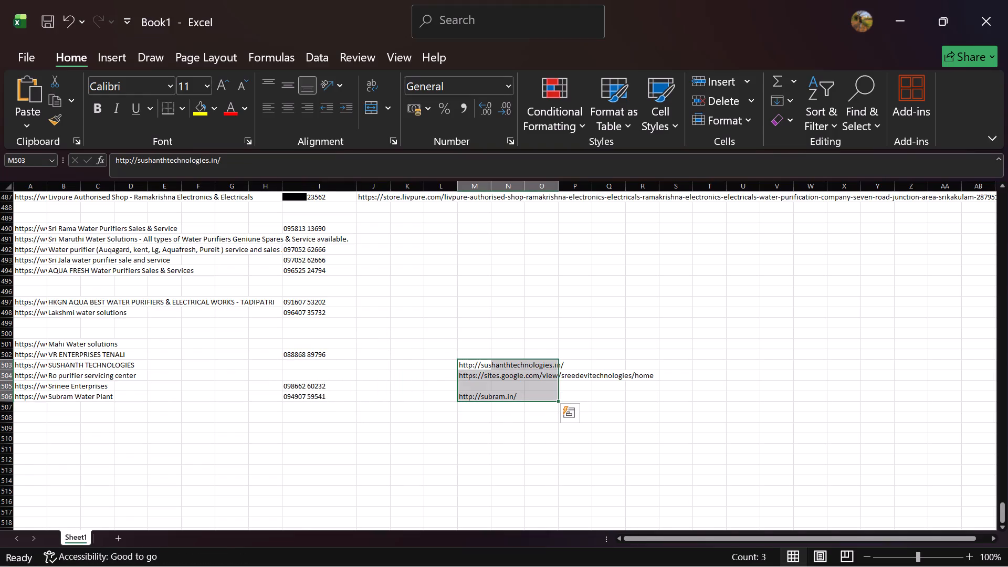
left_click_drag(498, 358, 417, 363)
left_click(464, 327)
Select A508 in Book1 as the paste location, then open the Tirupati workbook from its city folder, recovering its content and enabling editing.
scroll(464, 327, "down", 1)
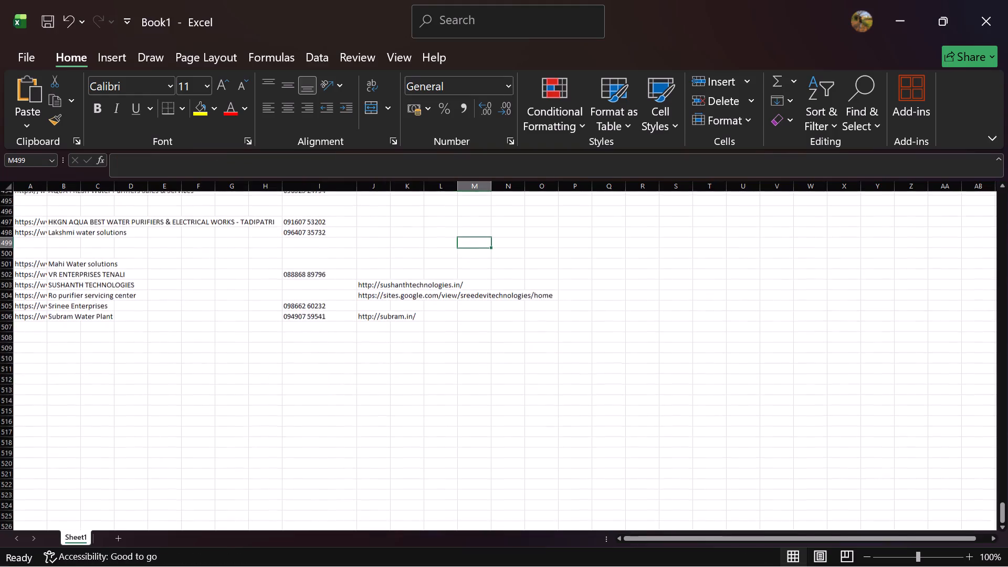
left_click(34, 334)
key("alt+Tab")
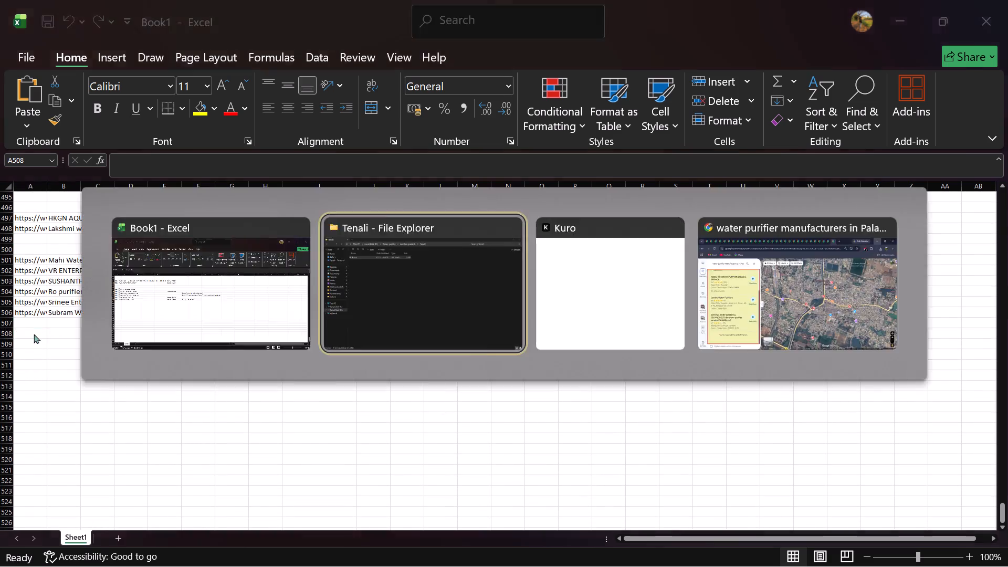
left_click(12, 31)
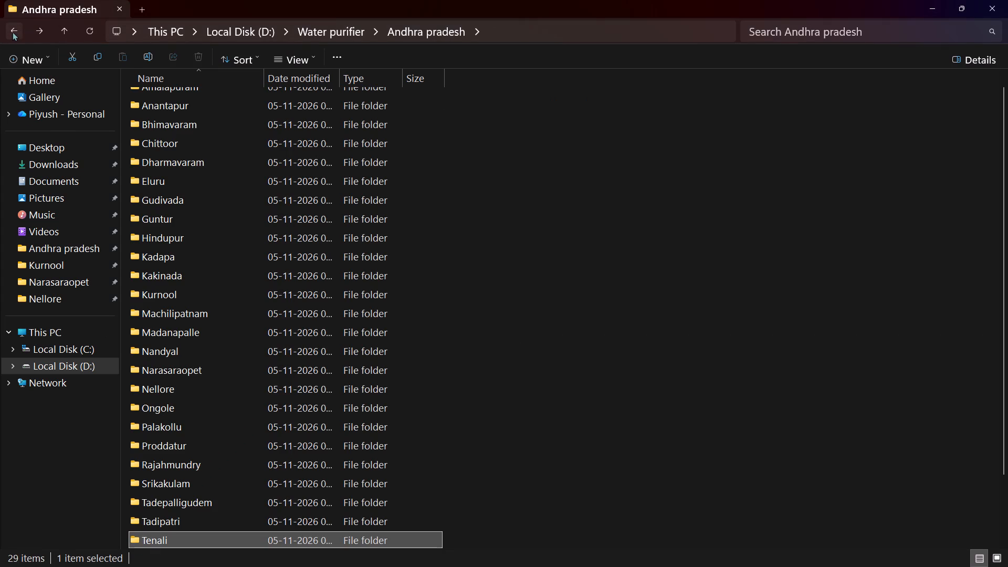
scroll(198, 387, "down", 5)
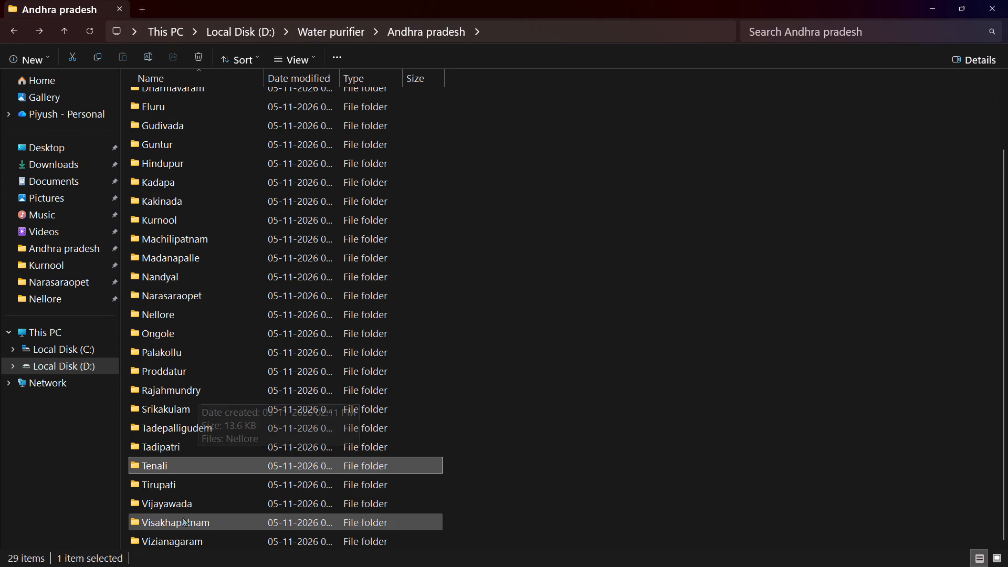
double_click(206, 485)
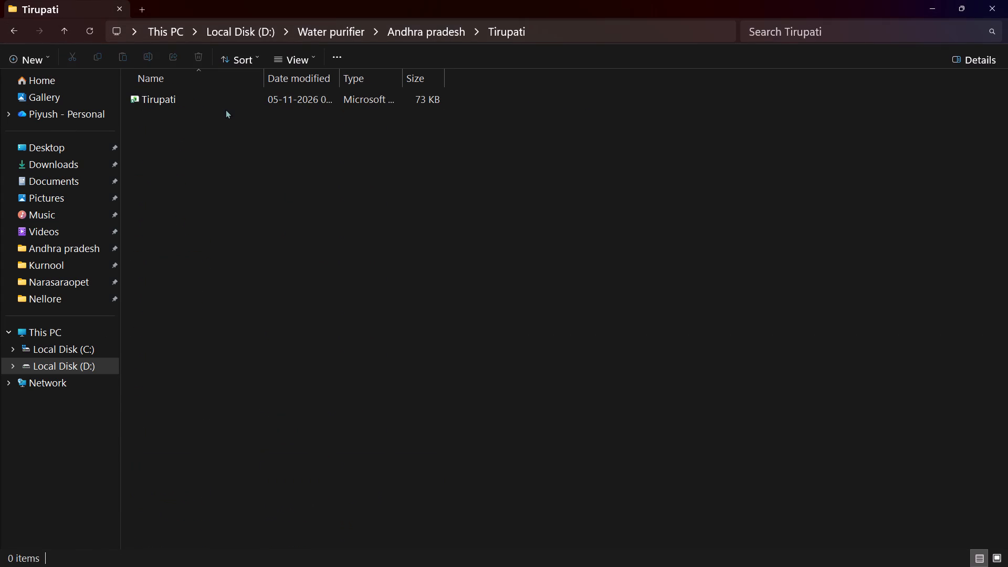
double_click(232, 98)
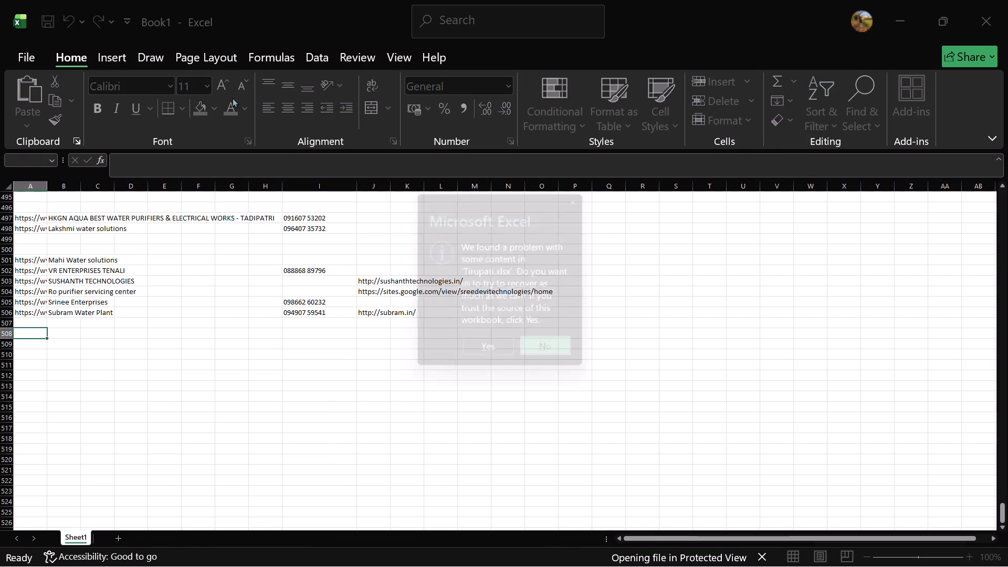
key("Left")
key("Return")
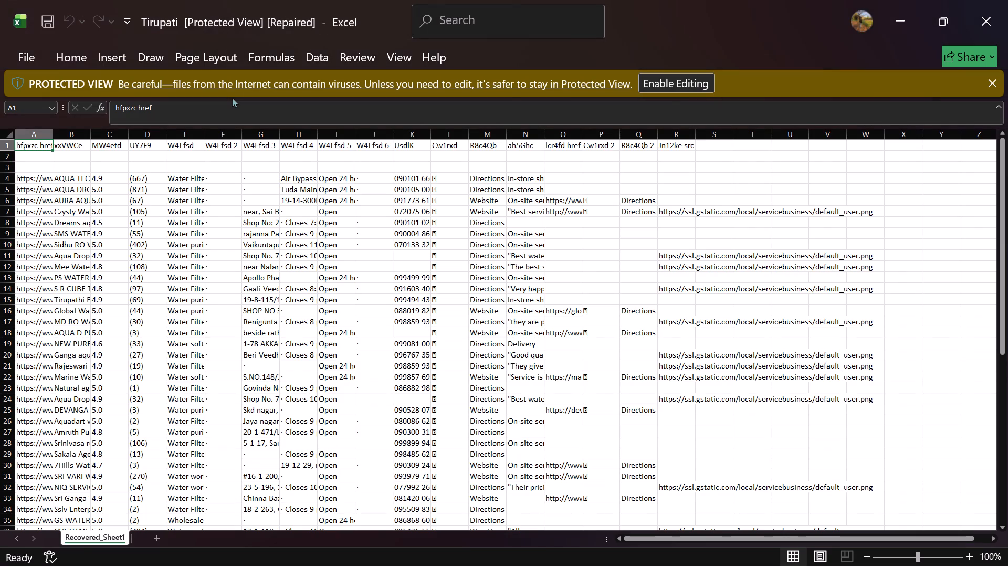
left_click(682, 77)
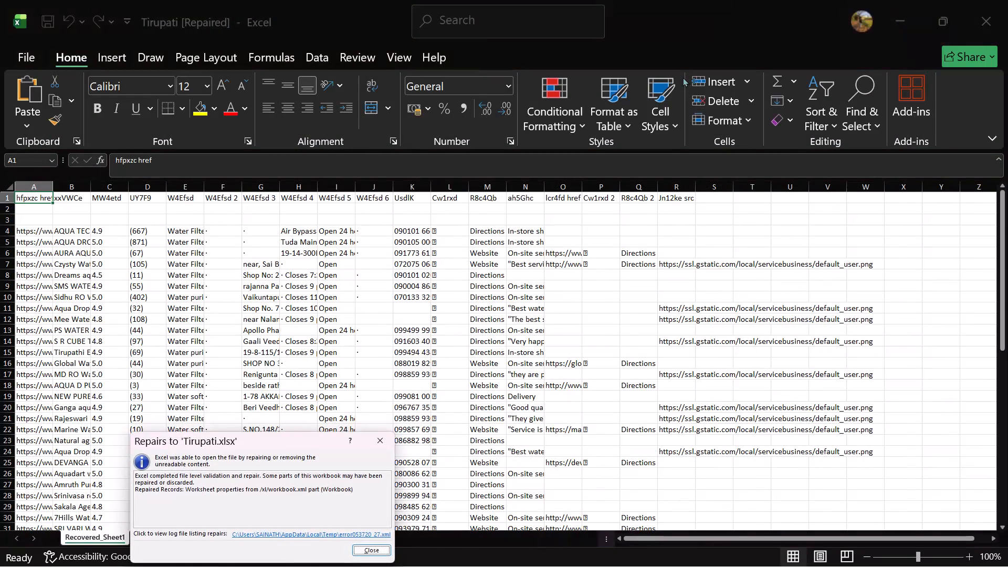
key("Return")
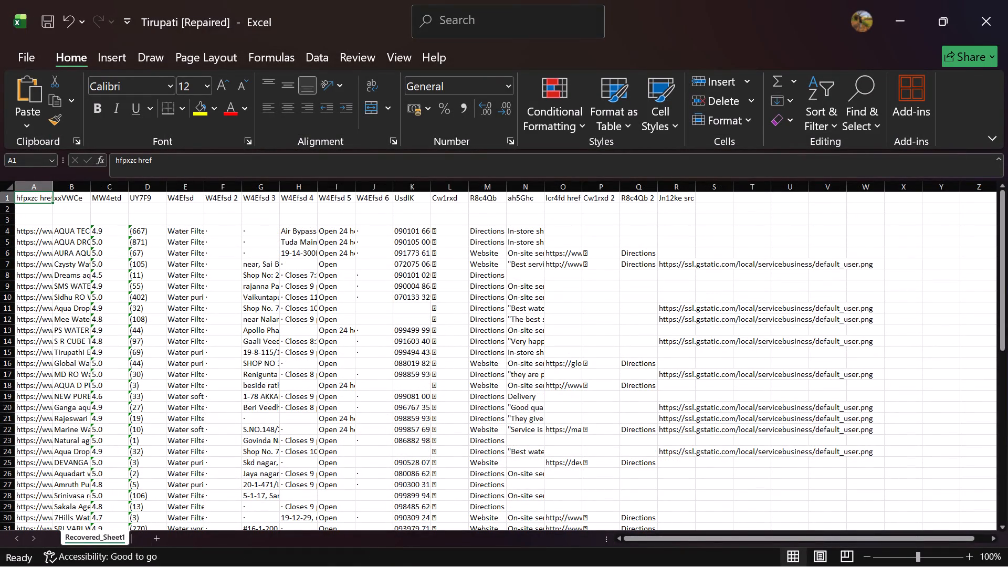
Clear the unneeded Tirupati data in columns P:X from row 1 and columns C:J and L:N from row 4.
left_click_drag(597, 196, 921, 566)
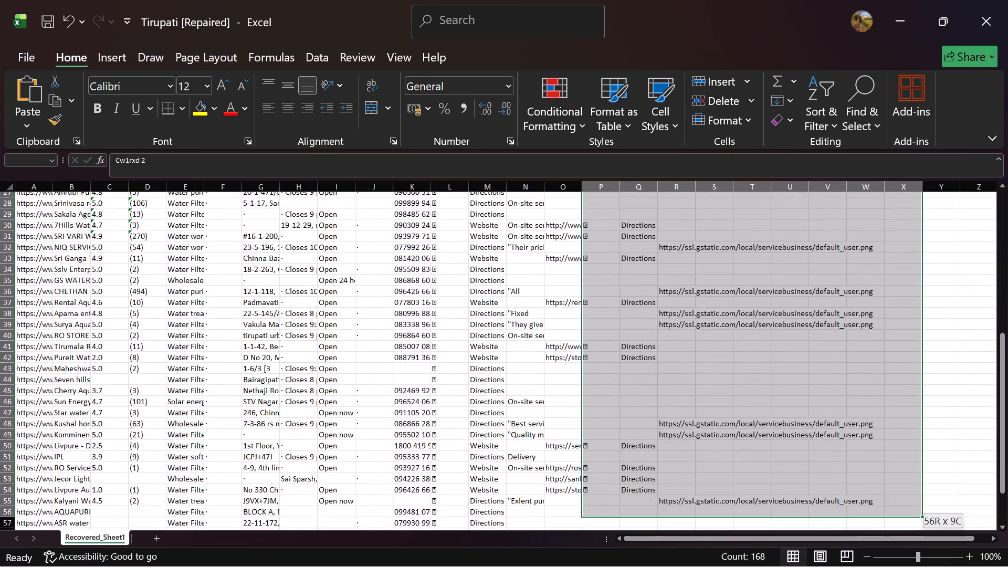
left_click_drag(921, 566, 921, 566)
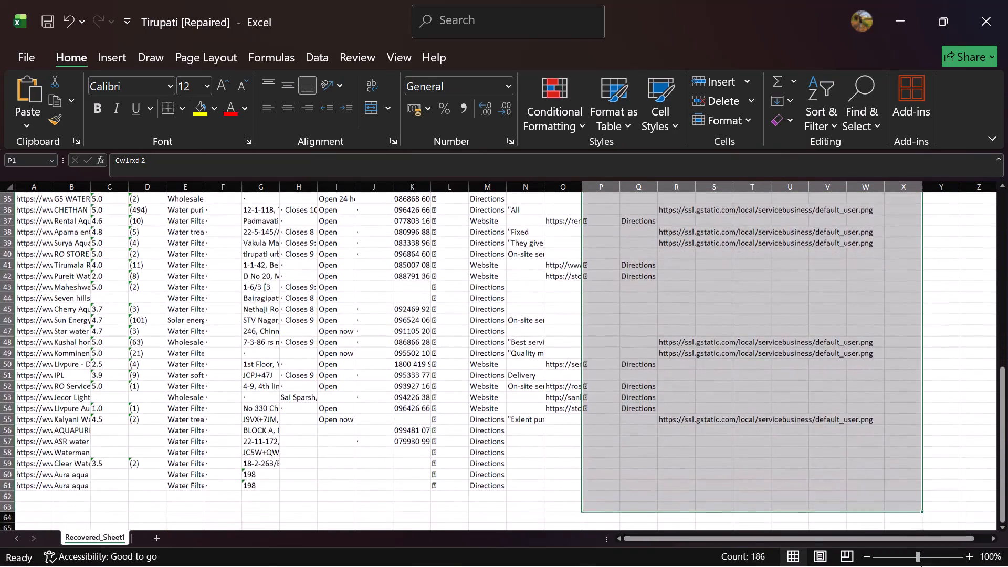
key("Delete")
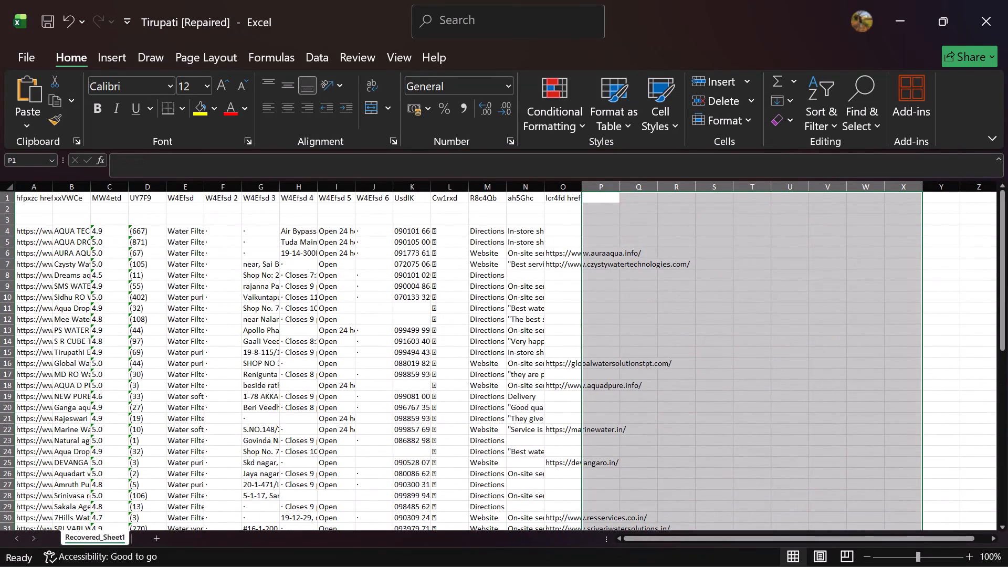
left_click_drag(103, 230, 305, 333)
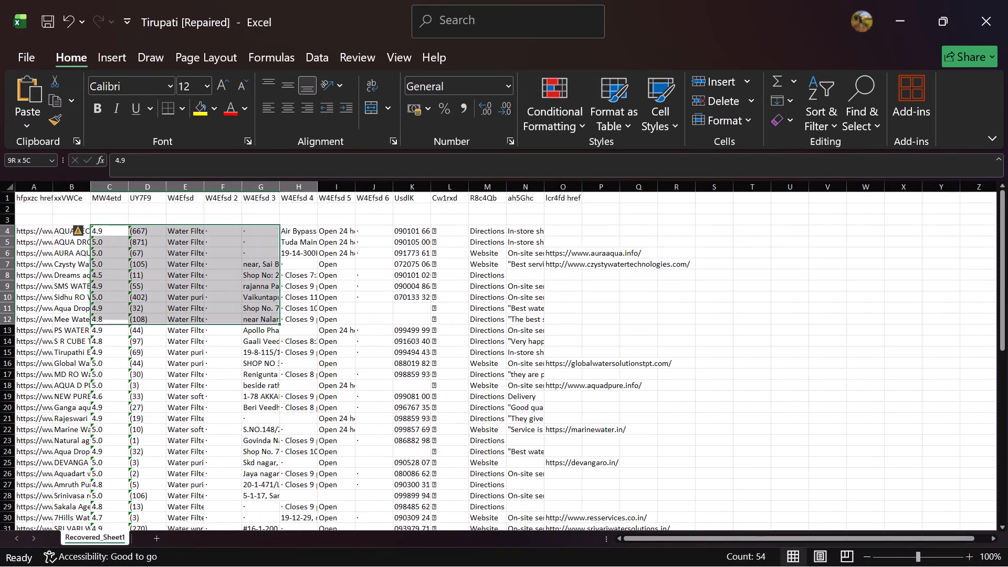
left_click_drag(305, 333, 366, 566)
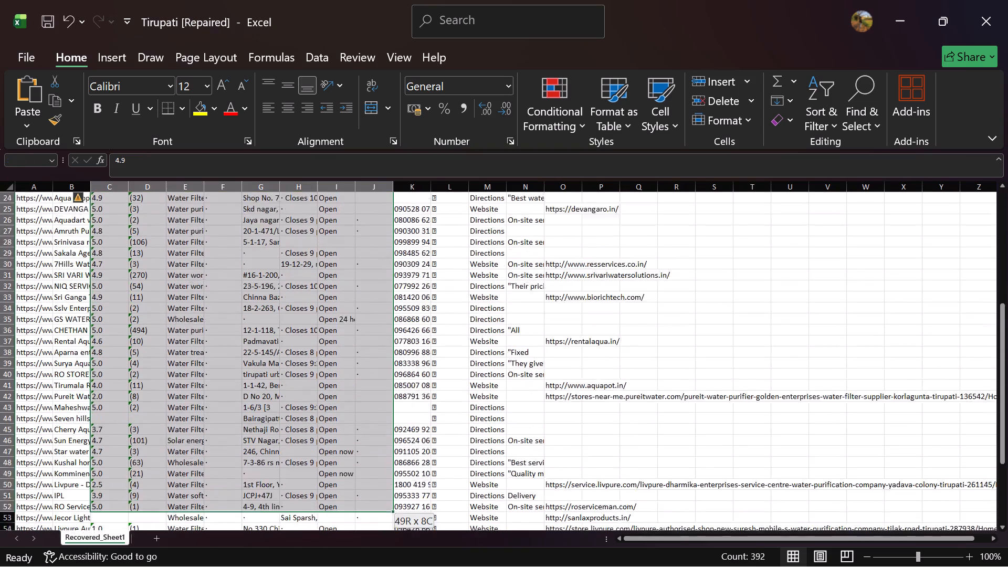
left_click_drag(366, 566, 366, 565)
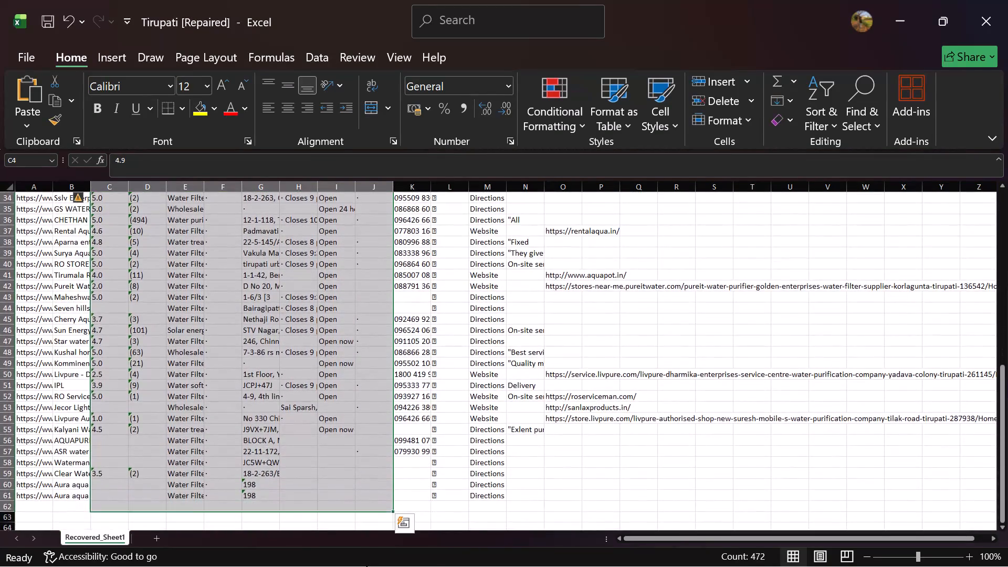
key("Delete")
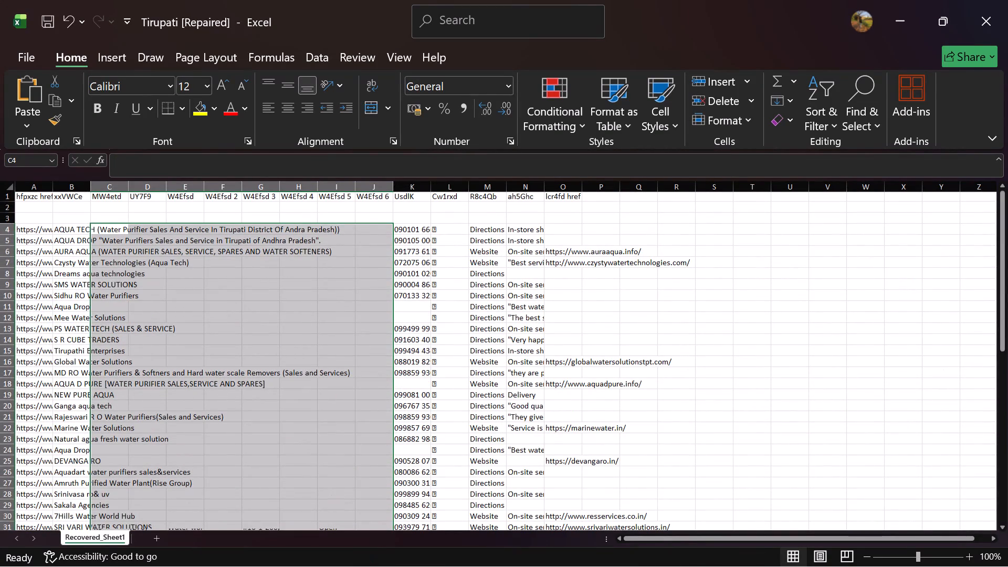
left_click_drag(440, 234, 532, 566)
key("Delete")
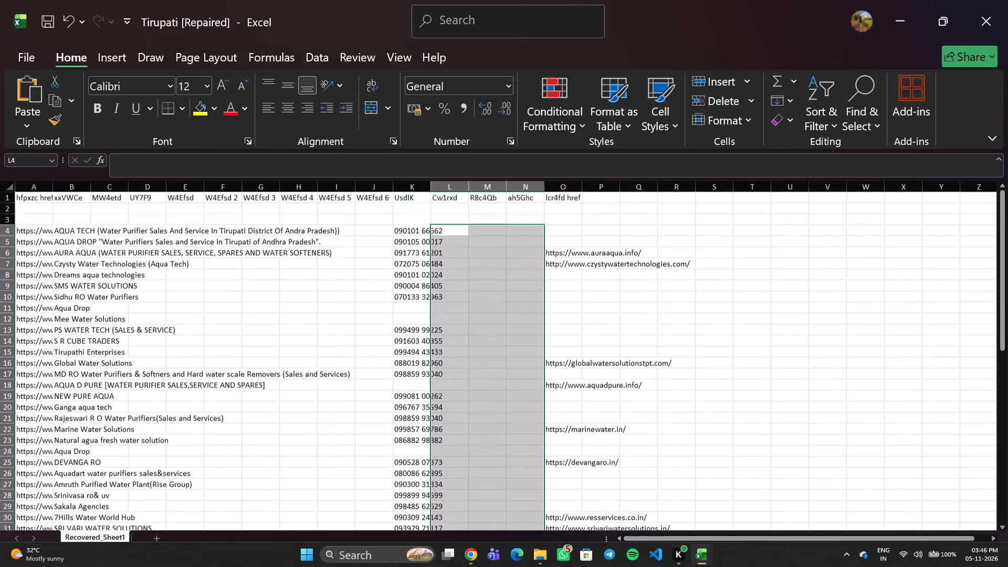
Copy the Tirupati range A3:V57, then close the workbook, saving over the existing Tirupati file and keeping the clipboard contents.
left_click_drag(27, 220, 219, 293)
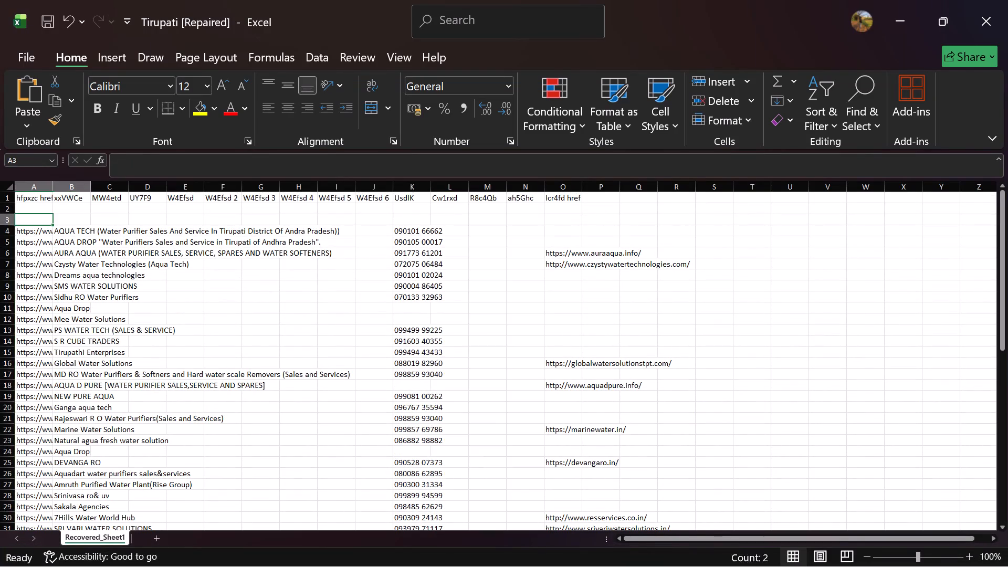
left_click_drag(219, 293, 786, 566)
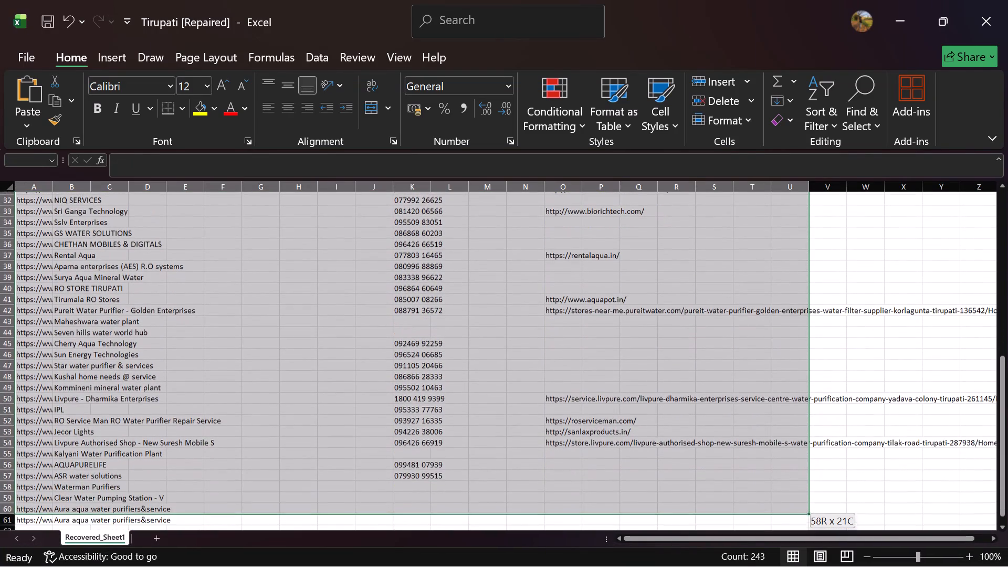
left_click_drag(786, 566, 816, 454)
key("ctrl+c")
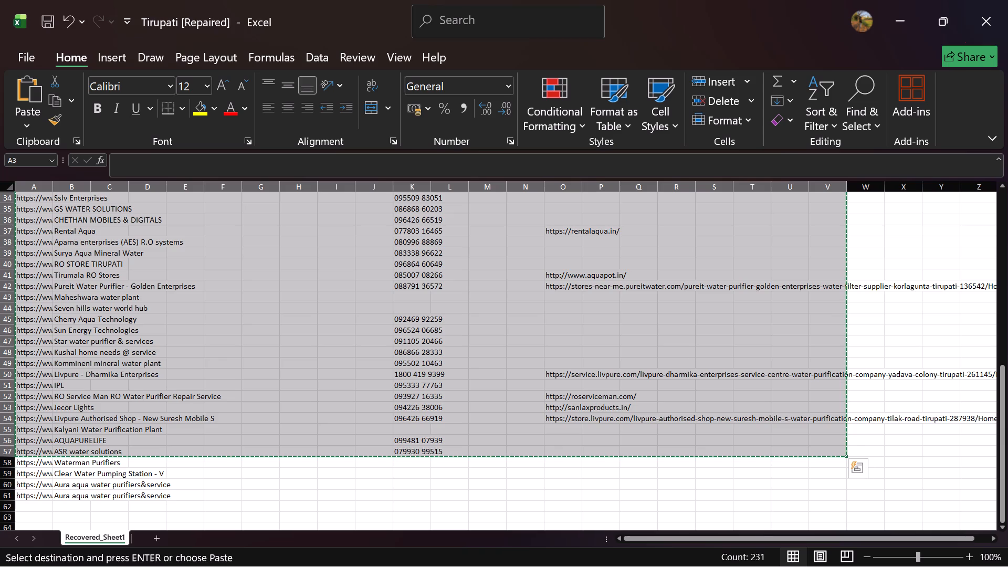
left_click(1007, 0)
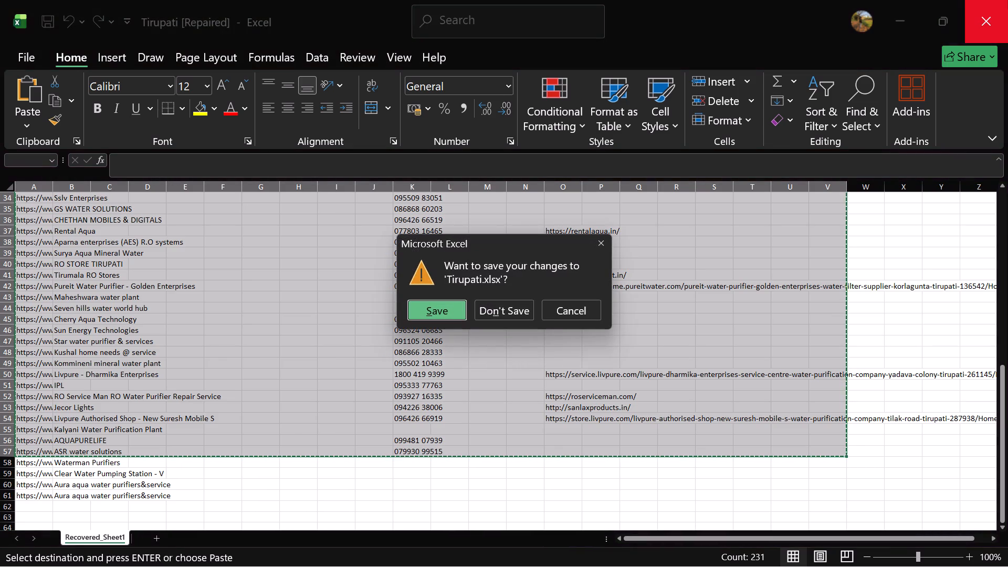
key("Return")
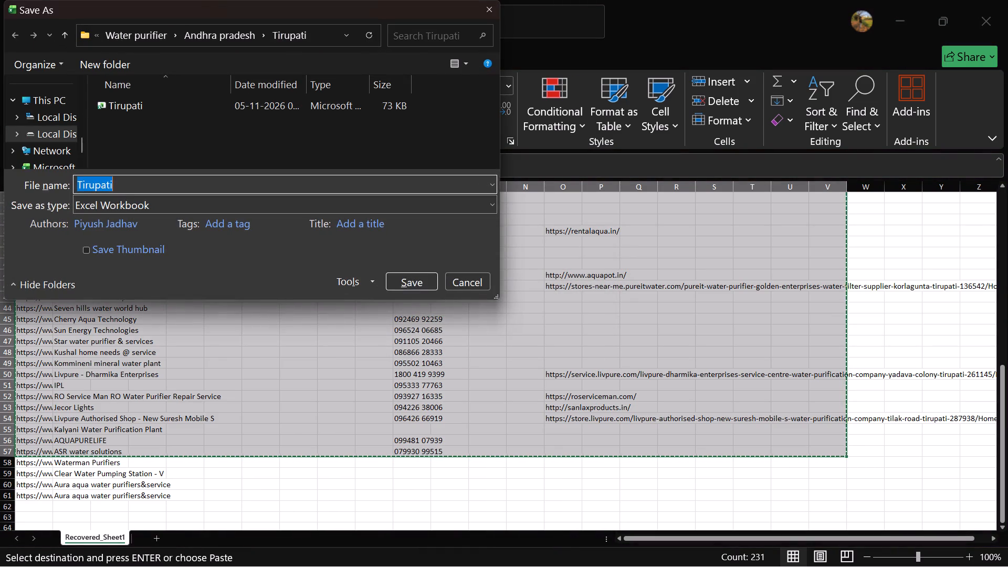
key("Return")
key("Left")
key("Return")
key("Return")
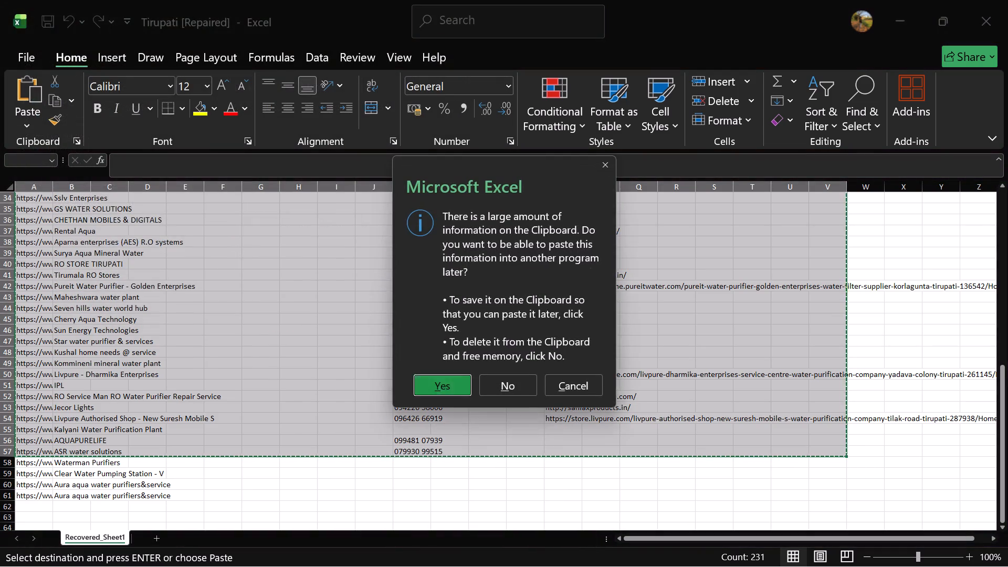
Paste the Tirupati data into Book1 at A508, moving phone numbers K509:K563 to column I and the websites from O511 to column J.
key("ctrl+v")
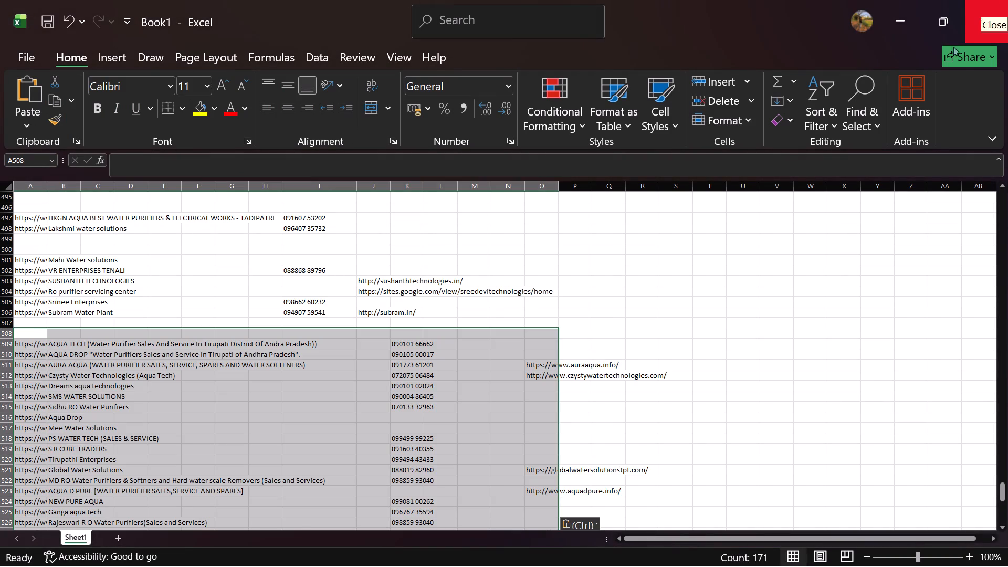
left_click_drag(414, 342, 415, 566)
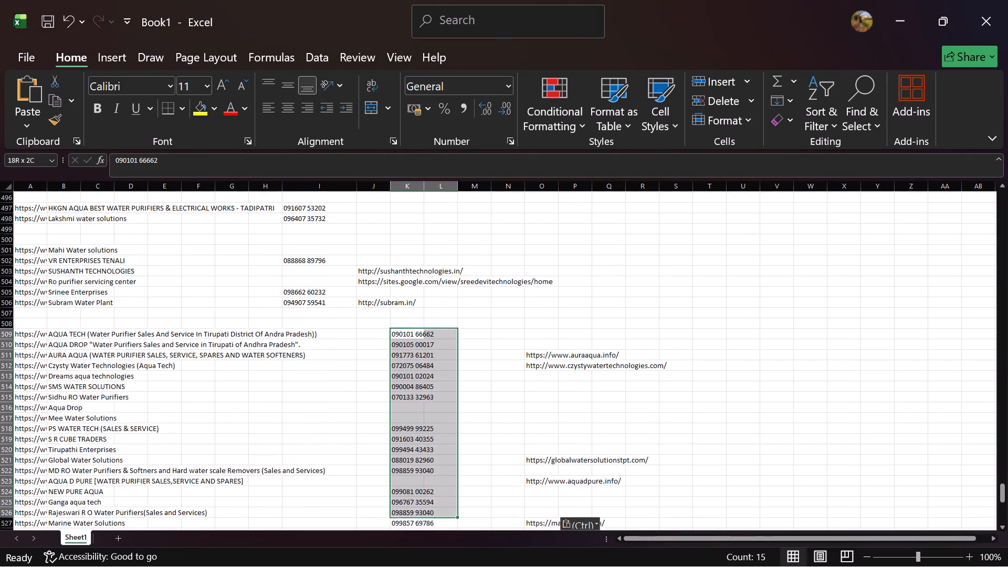
left_click_drag(415, 566, 413, 566)
scroll(472, 374, "up", 4)
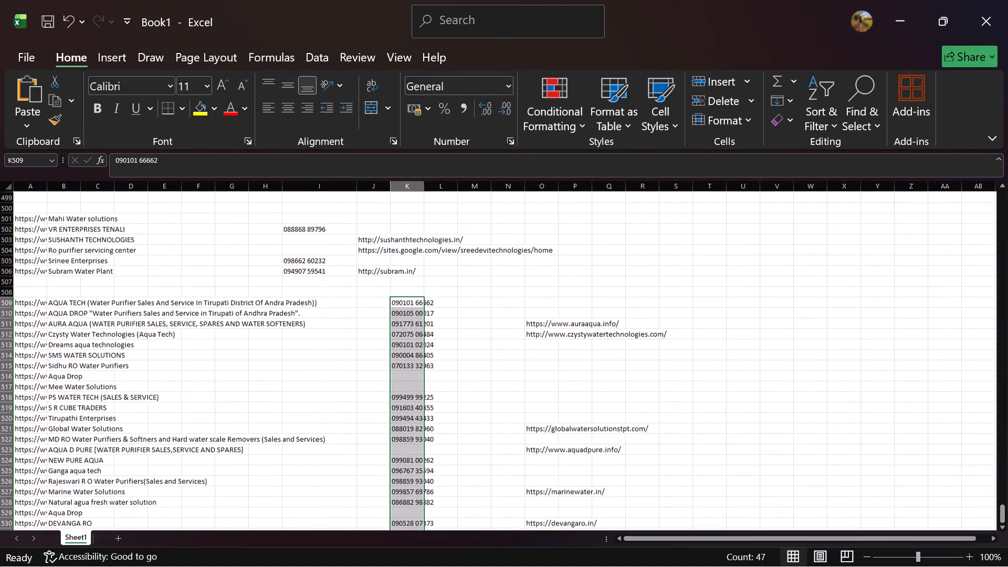
scroll(472, 374, "up", 1)
left_click_drag(413, 328, 344, 338)
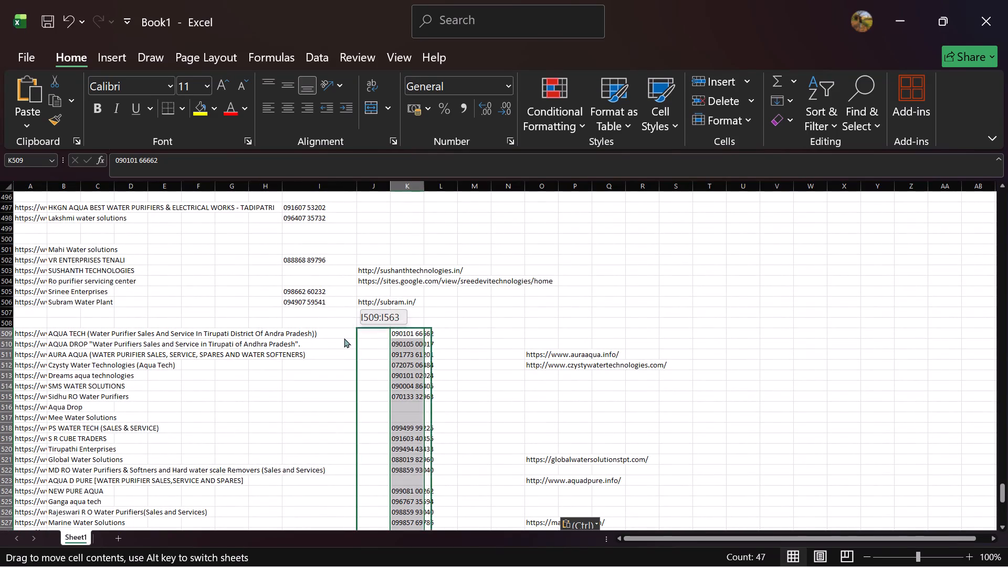
left_click_drag(344, 338, 330, 338)
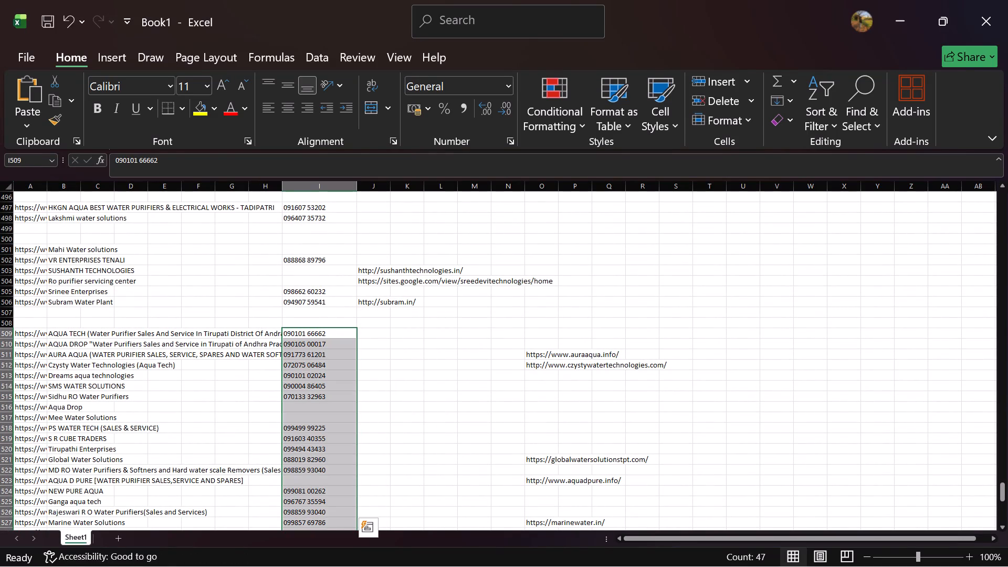
left_click_drag(537, 354, 722, 565)
scroll(786, 264, "up", 6)
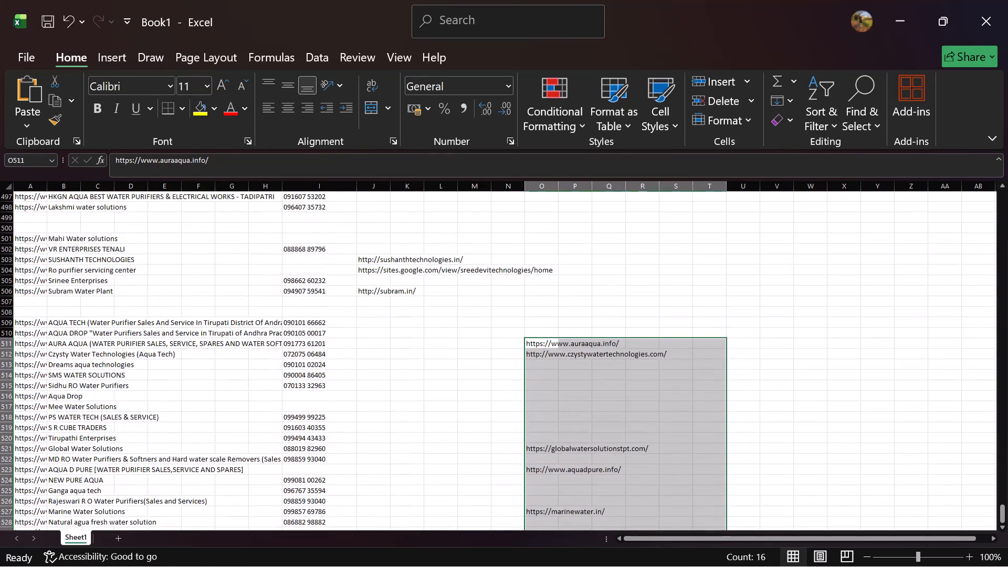
left_click_drag(611, 339, 499, 345)
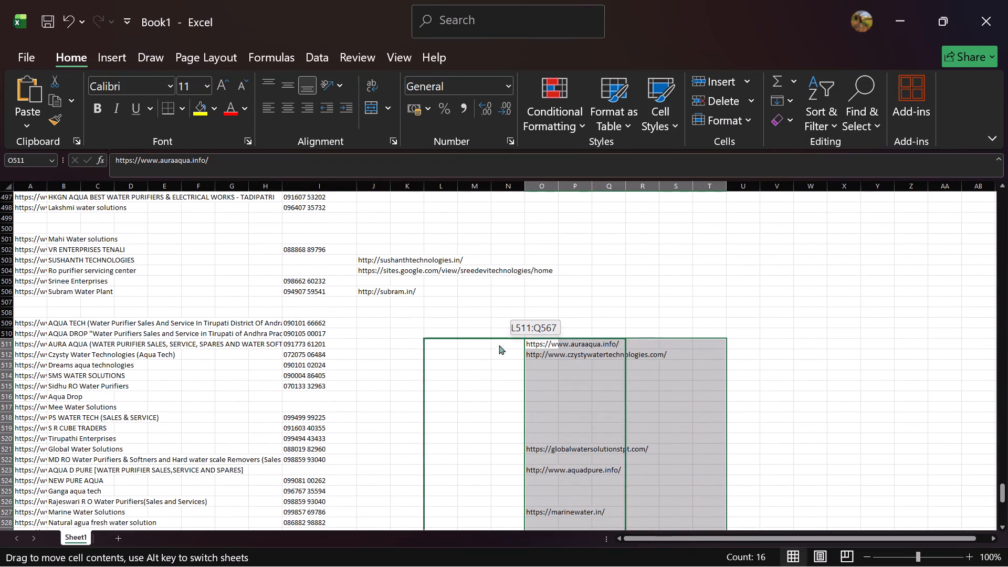
left_click_drag(499, 345, 455, 345)
left_click(556, 325)
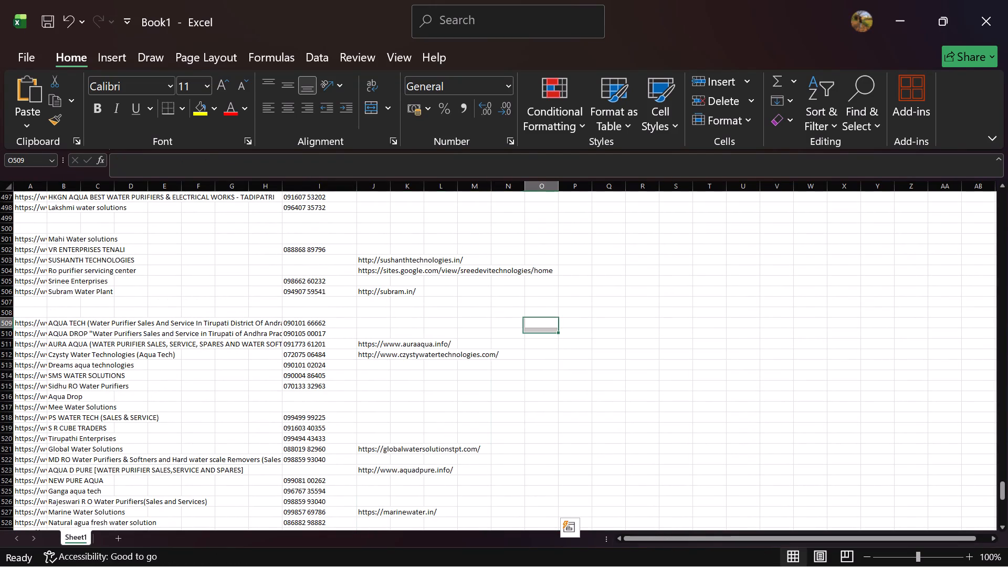
Select A564 in Book1 as the paste location, then open the Vijayawada workbook from its city folder, recovering its content and enabling editing.
scroll(556, 325, "down", 7)
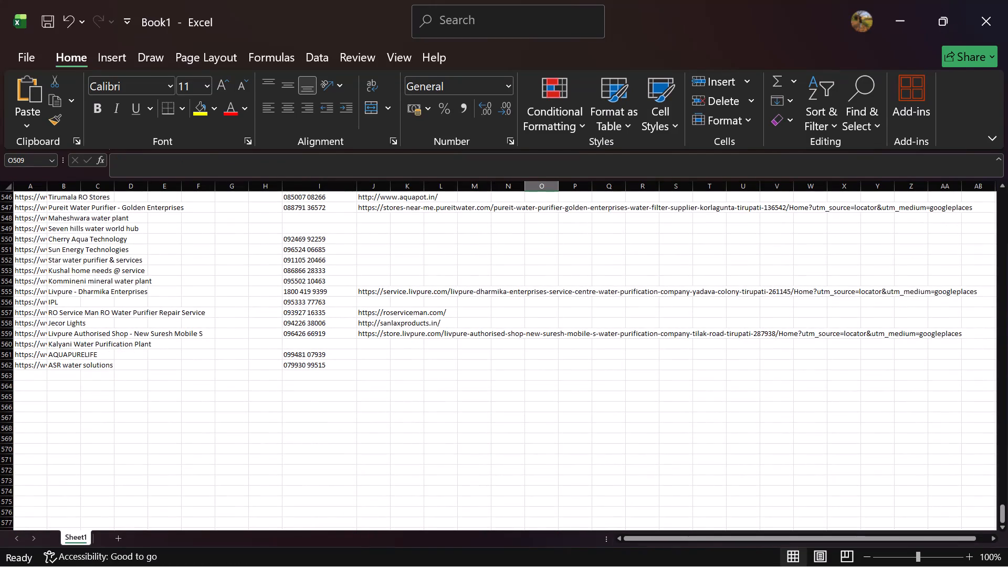
left_click(35, 385)
key("alt+Tab")
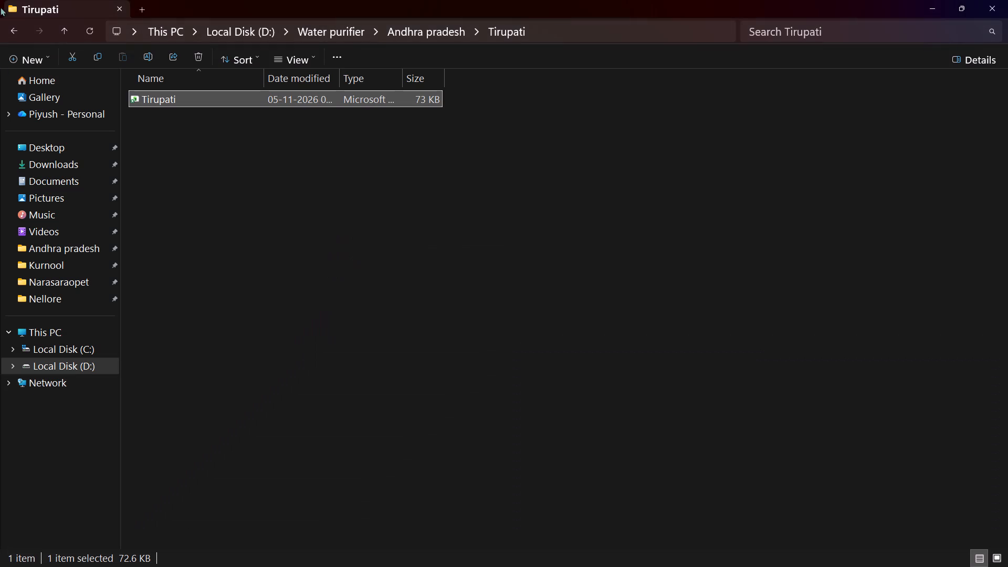
left_click(10, 28)
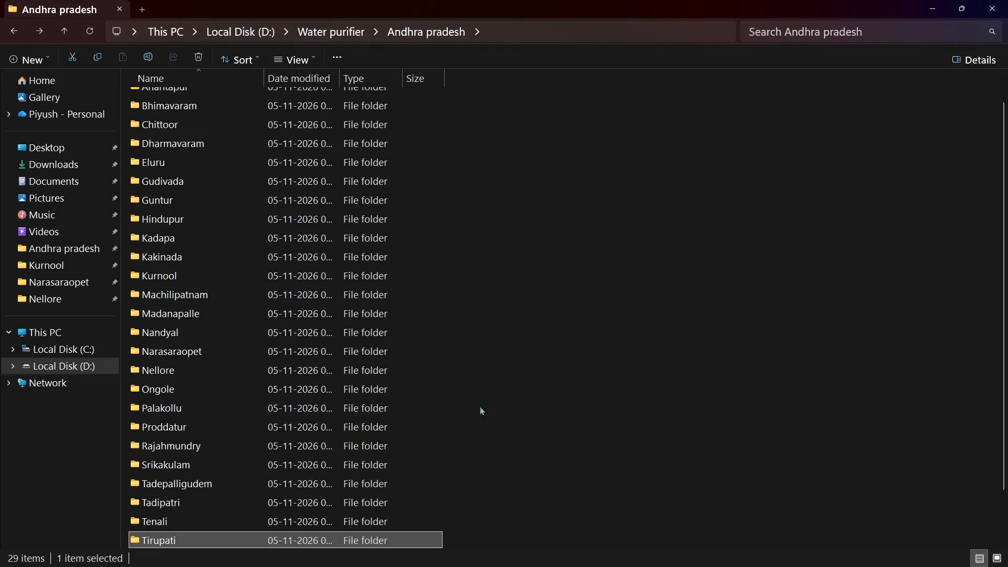
scroll(488, 384, "down", 8)
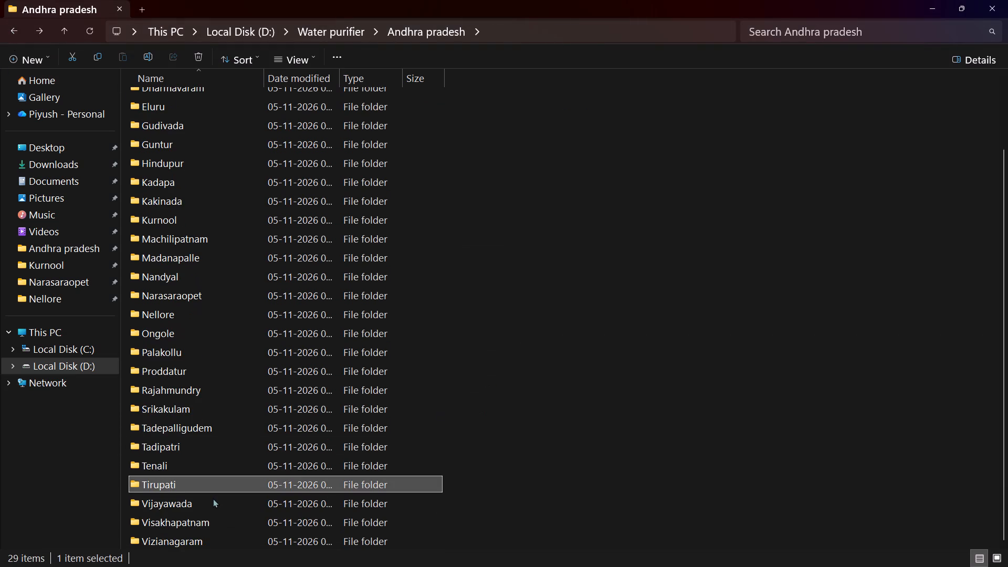
double_click(210, 499)
double_click(232, 106)
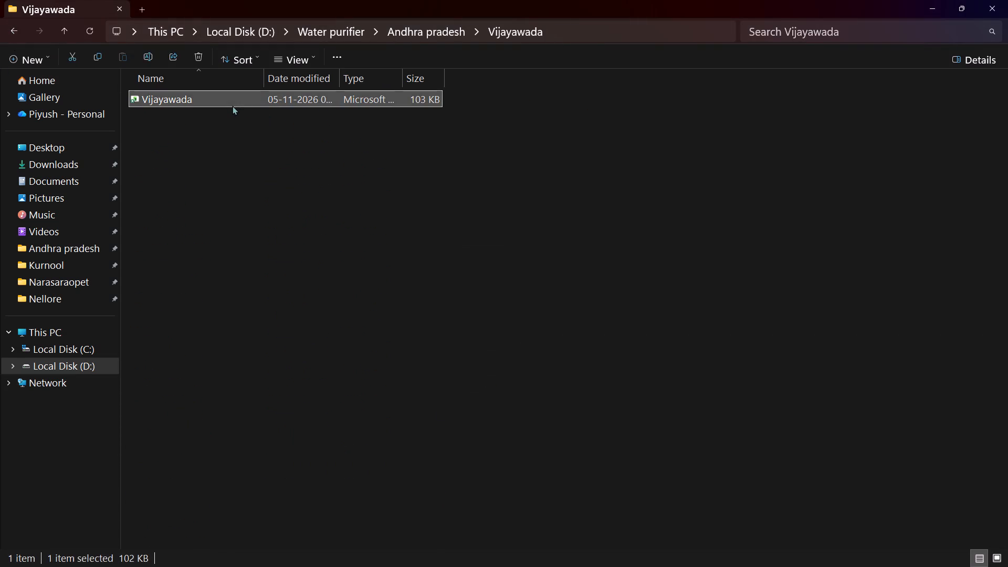
key("Left")
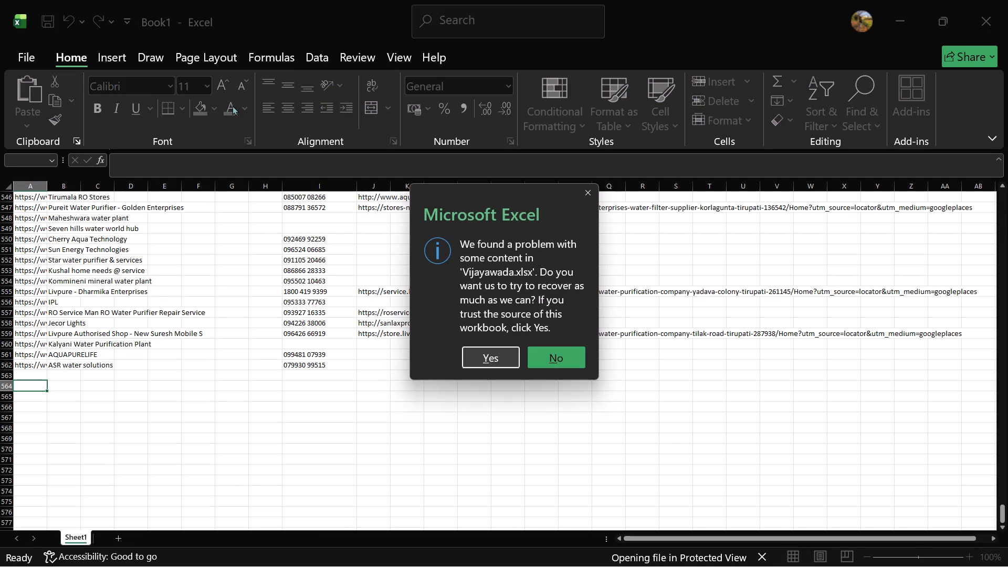
key("Return")
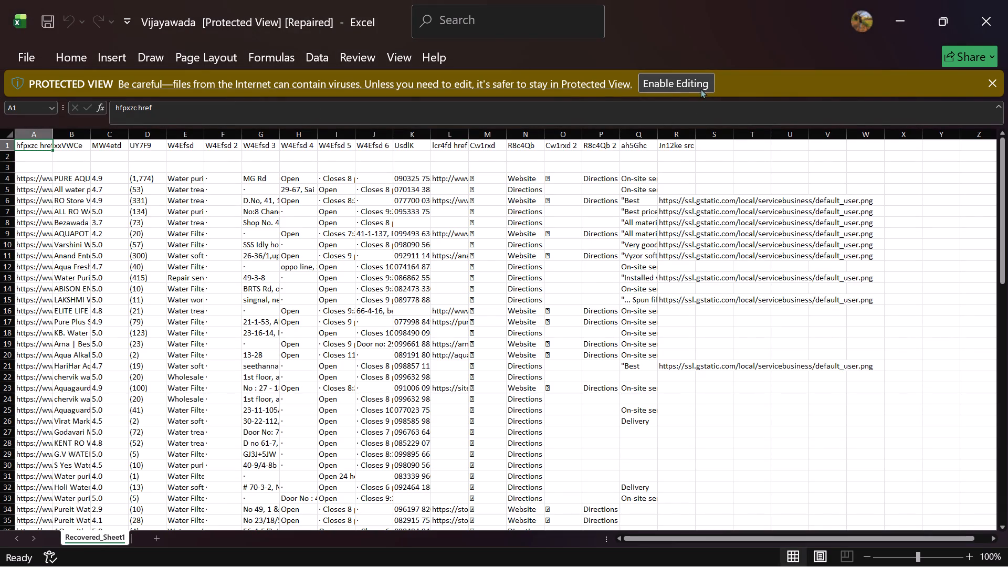
left_click(677, 83)
key("Return")
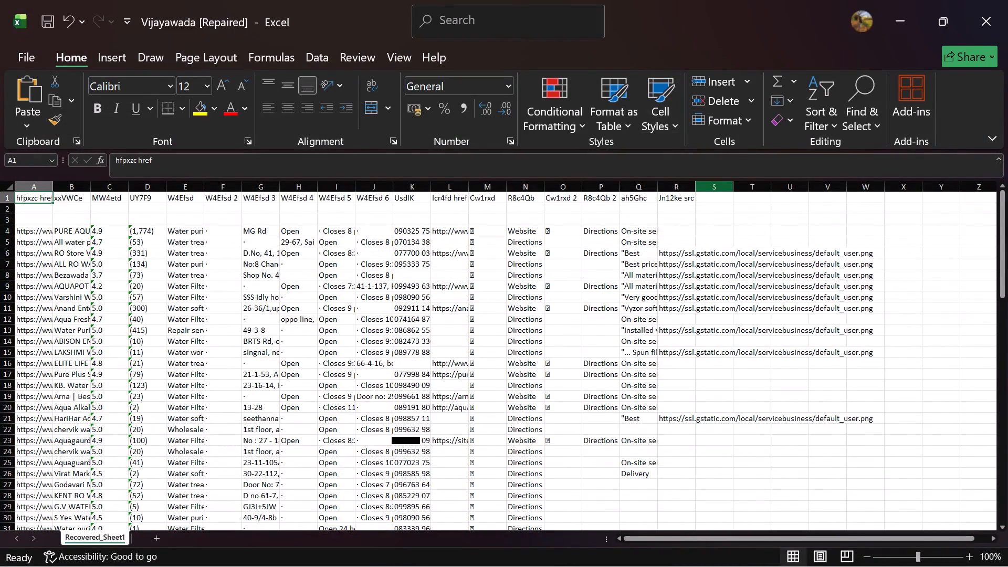
Clear the unneeded Vijayawada data in columns M:Y and C:J from row 1 down, keeping links, names, phone numbers and websites.
left_click_drag(484, 197, 926, 566)
key("Delete")
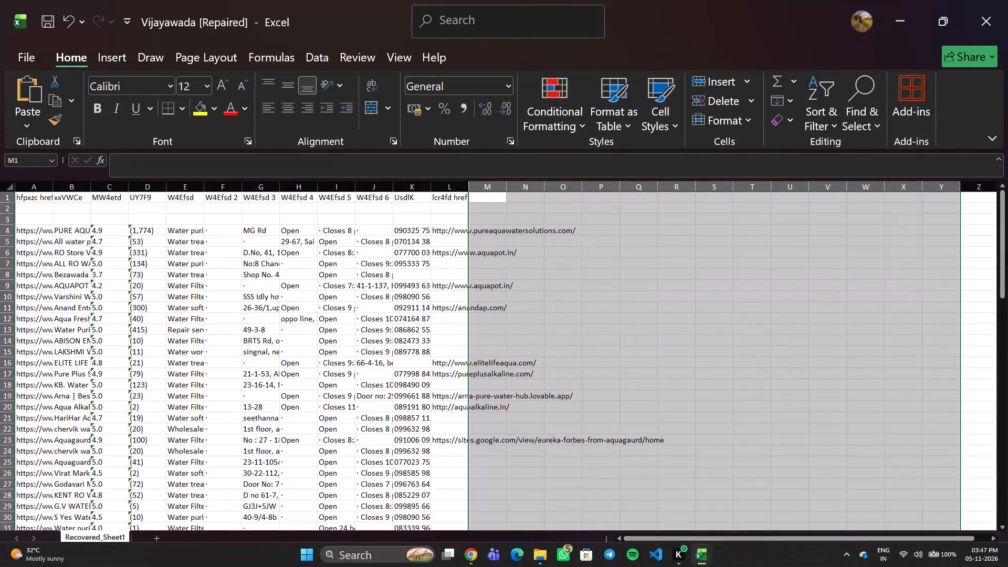
left_click_drag(104, 196, 380, 566)
key("Delete")
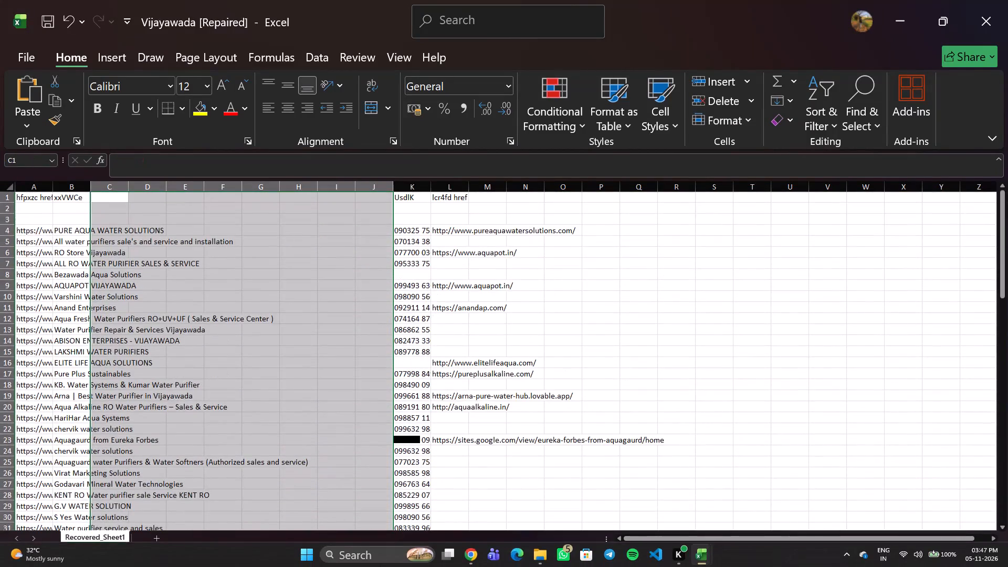
Copy the Vijayawada range A3:S88, then close the workbook, saving over the existing Vijayawada file and keeping the clipboard contents.
left_click_drag(38, 216, 415, 356)
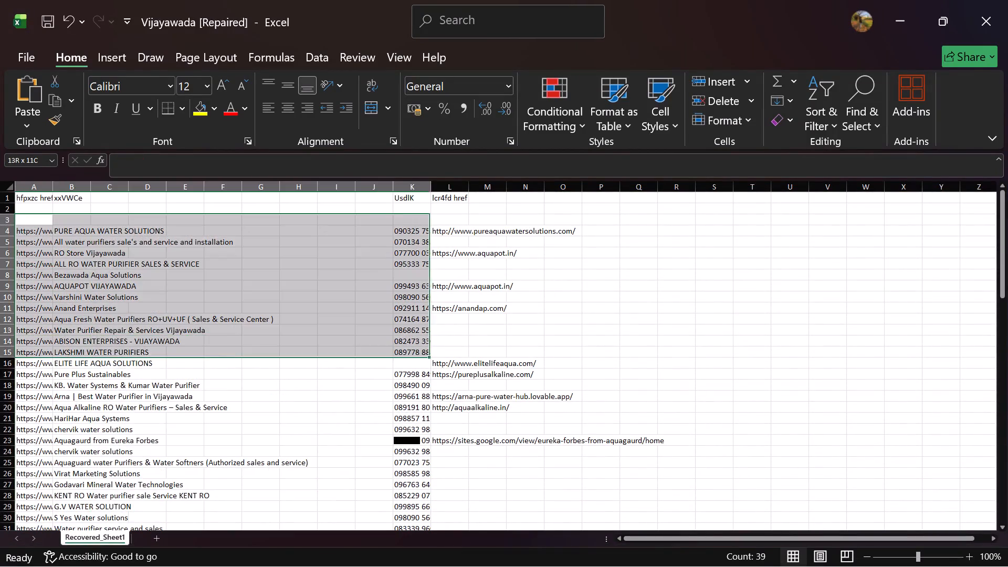
left_click_drag(415, 356, 667, 566)
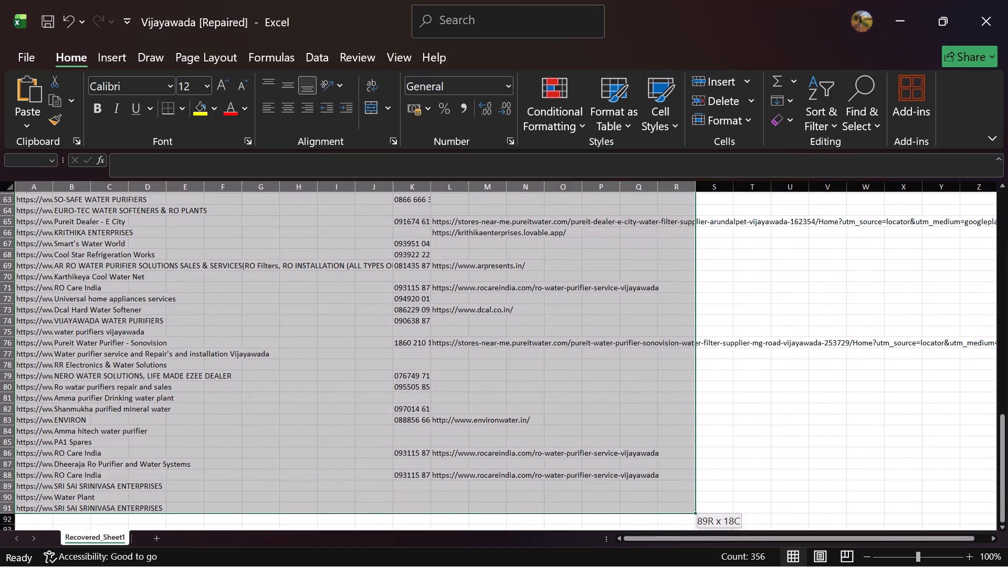
left_click_drag(667, 566, 710, 460)
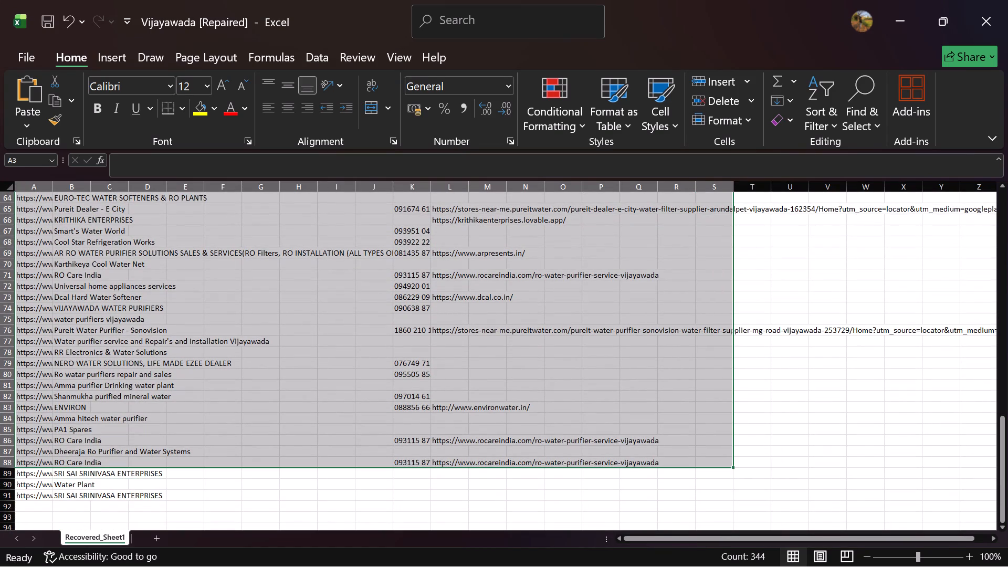
key("ctrl+c")
left_click(1007, 0)
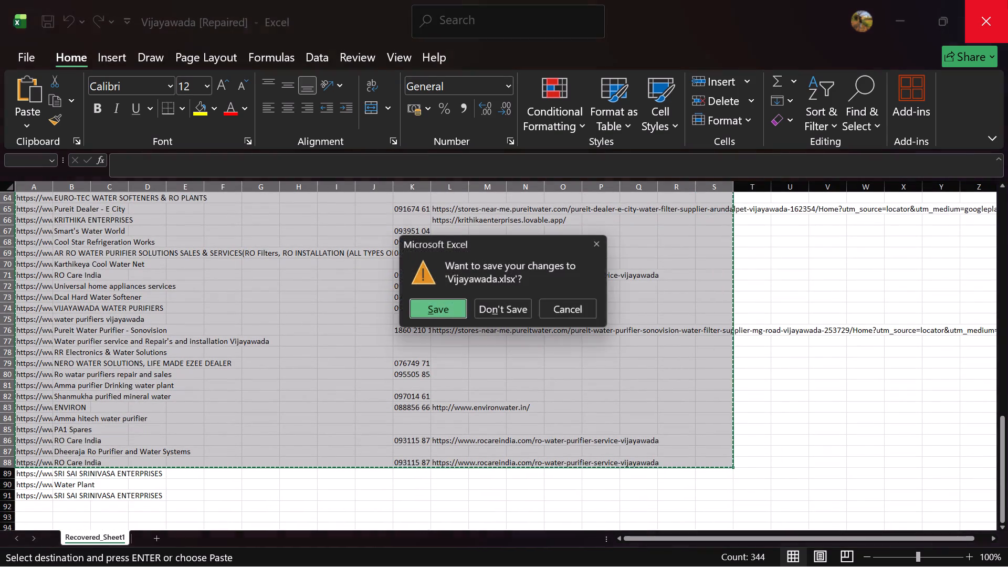
key("Return")
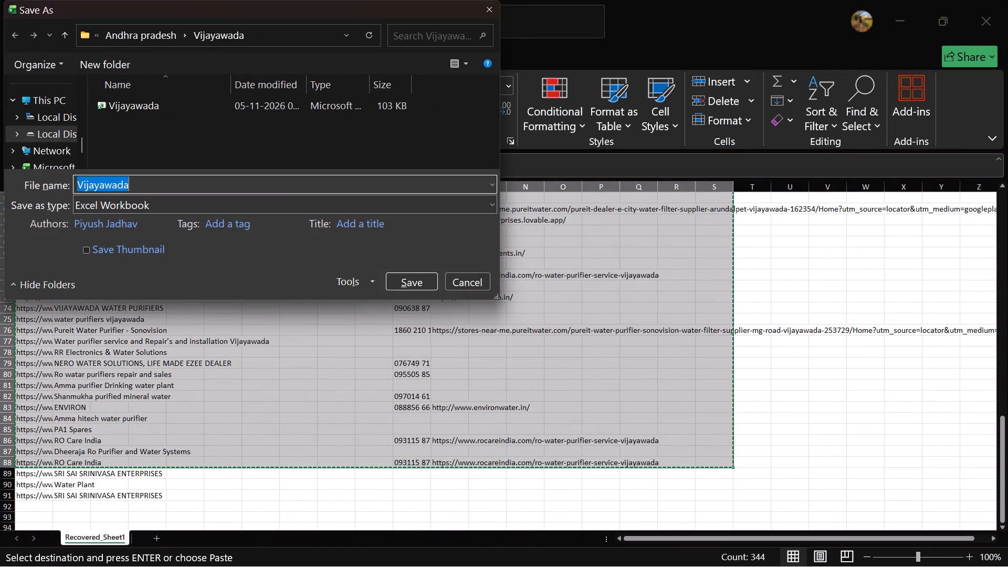
key("Return")
key("Left")
key("Return")
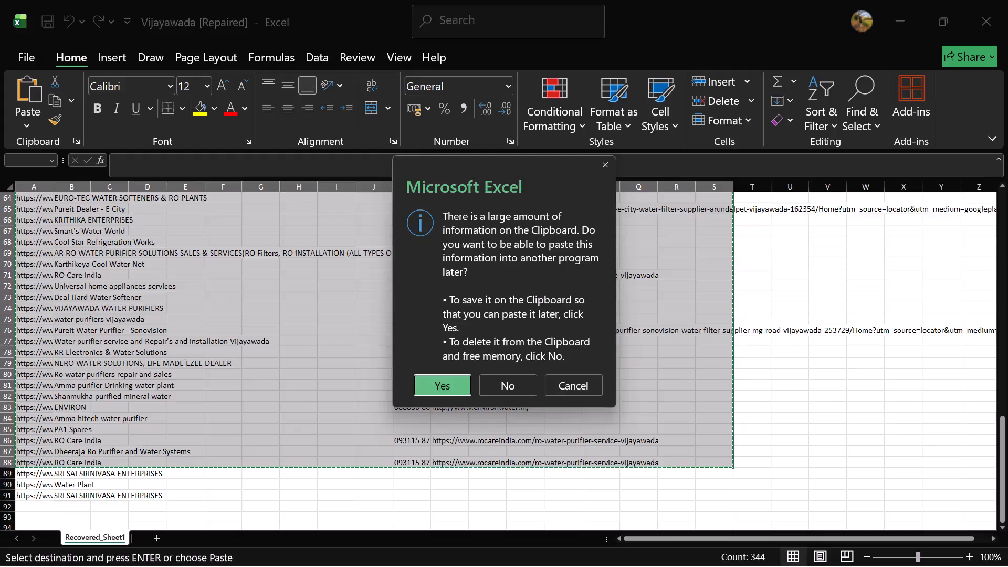
key("Return")
Paste the Vijayawada data into Book1 at A564, then move the phone numbers and websites in K565:T650 to start at I565.
key("ctrl+v")
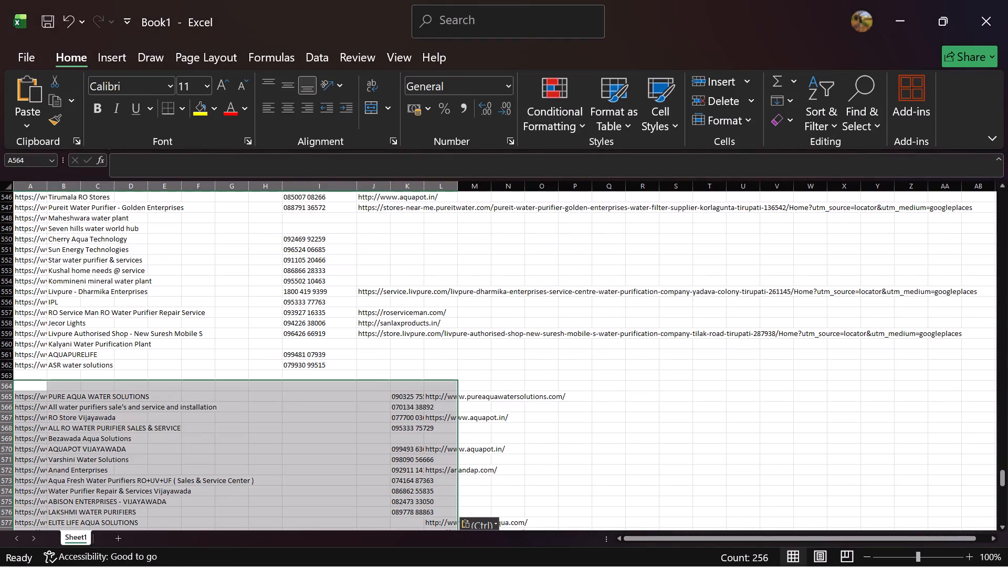
scroll(620, 377, "down", 2)
left_click_drag(397, 292, 633, 560)
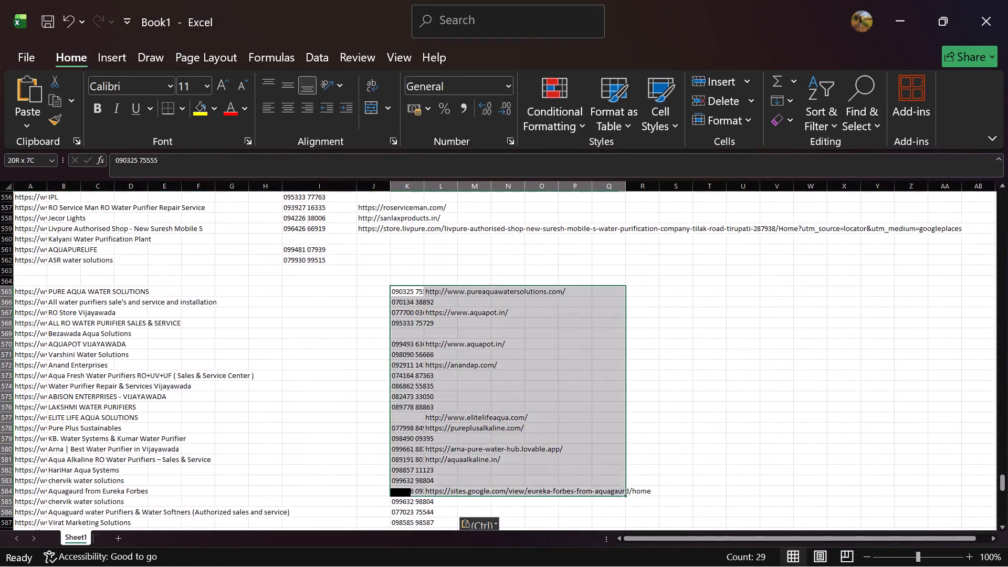
left_click_drag(633, 560, 683, 563)
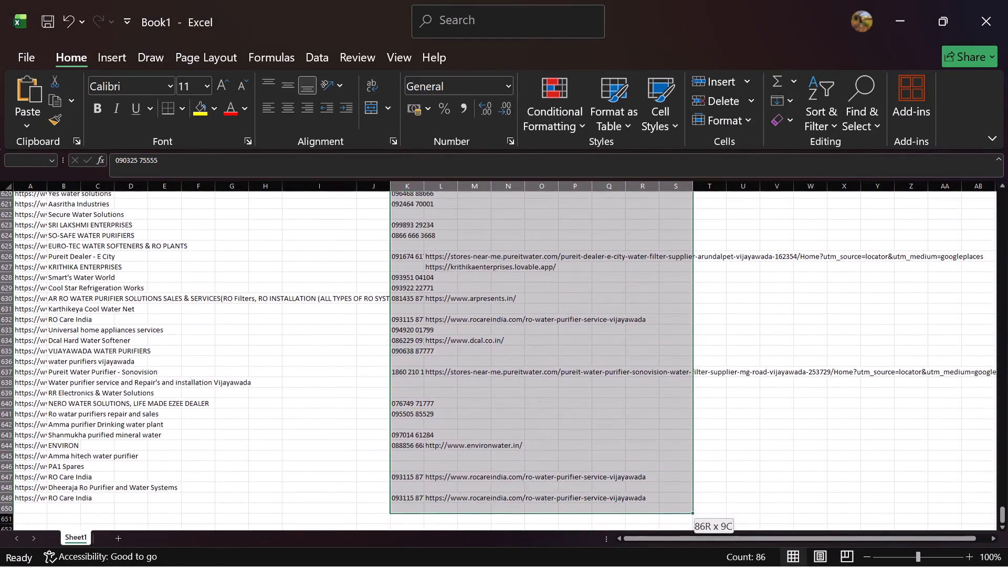
left_click_drag(683, 563, 694, 452)
scroll(566, 340, "up", 9)
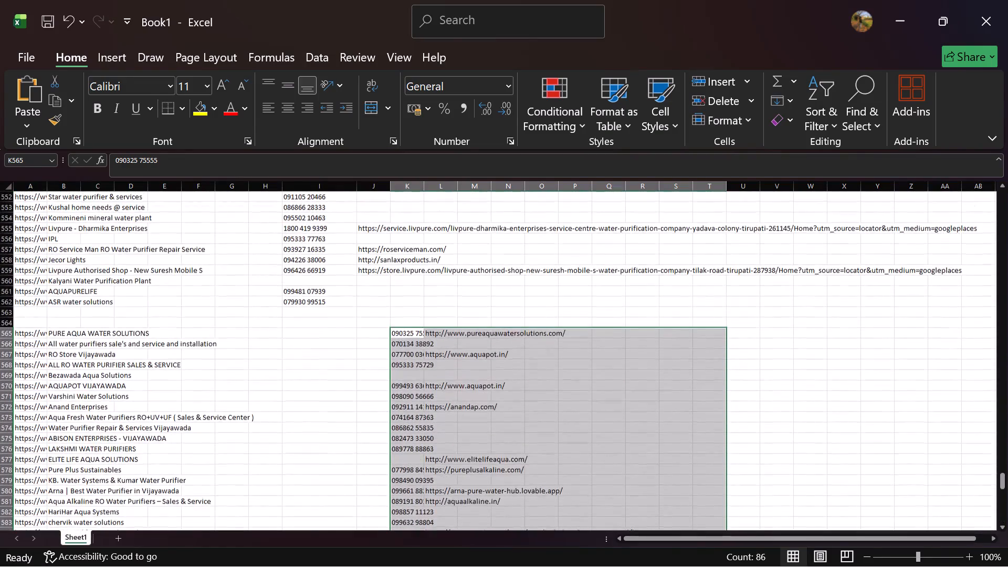
left_click_drag(550, 327, 467, 341)
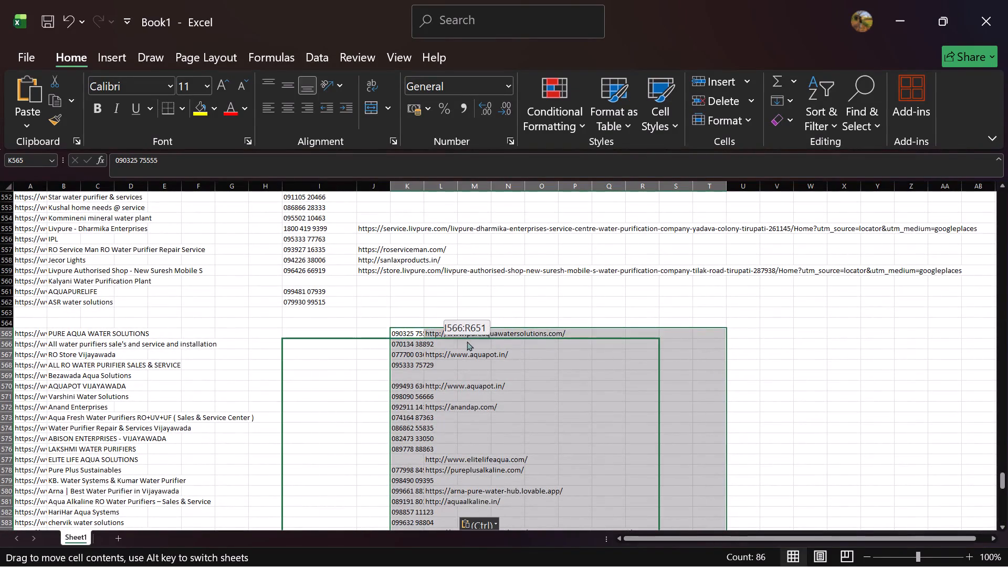
left_click_drag(467, 341, 465, 334)
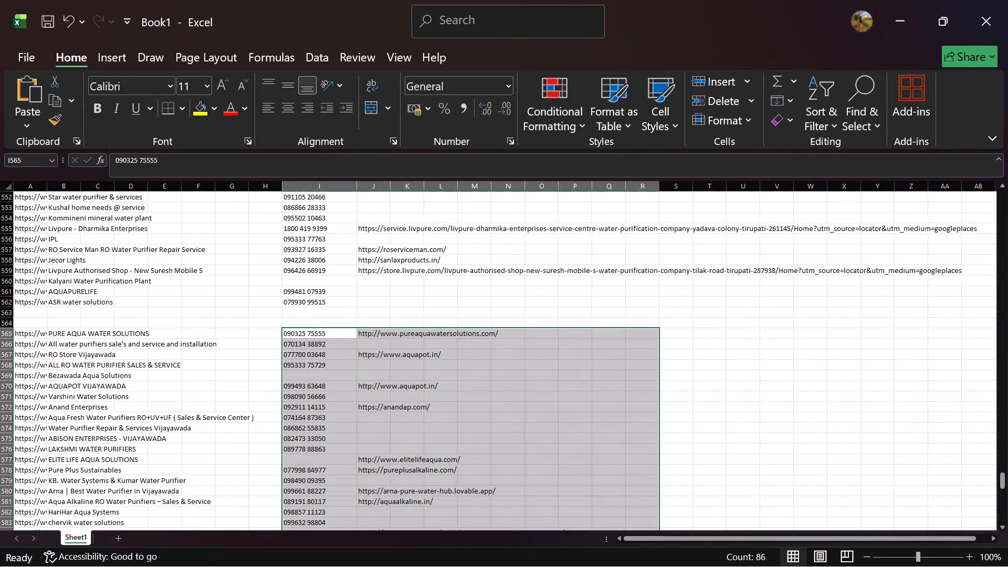
left_click(488, 320)
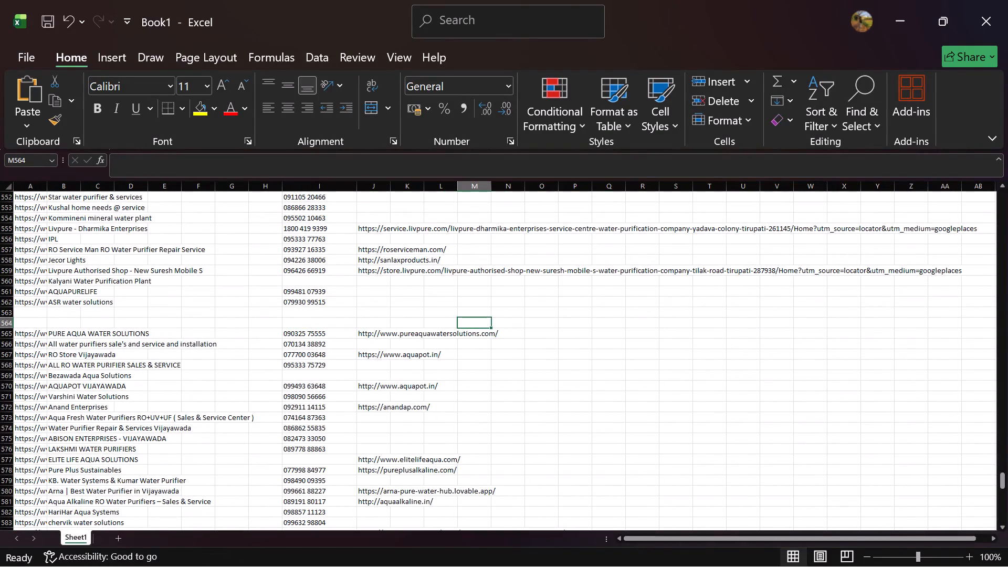
Select A651 in Book1 as the paste location, then open the Visakhapatnam workbook from its city folder, recovering its content and enabling editing.
scroll(560, 381, "down", 3)
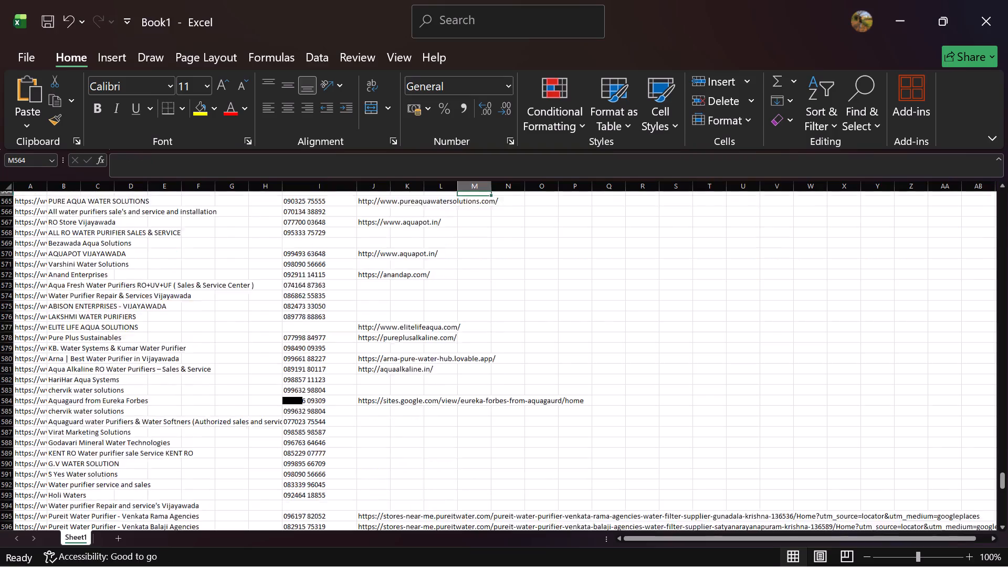
scroll(560, 381, "down", 6)
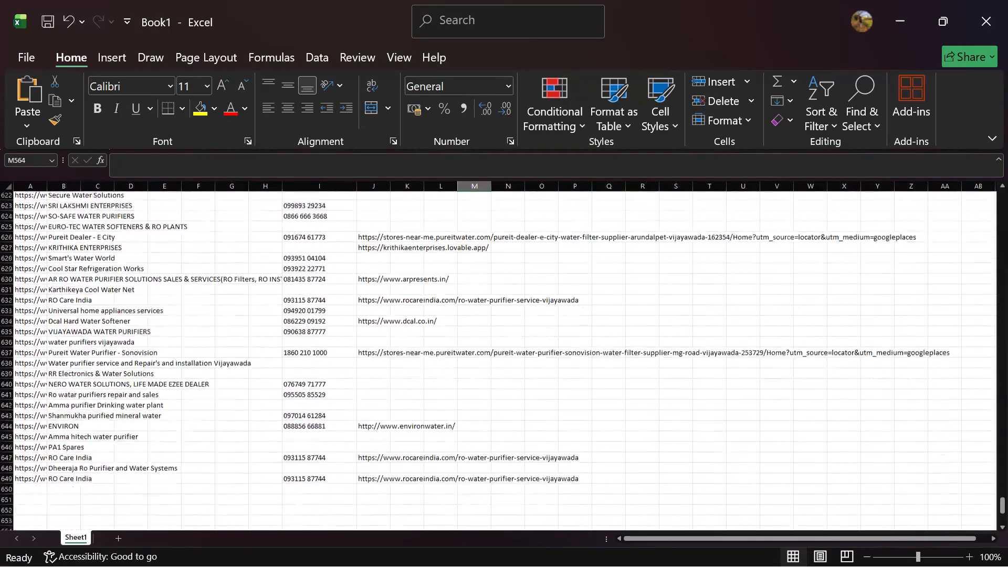
scroll(560, 381, "down", 3)
left_click(27, 365)
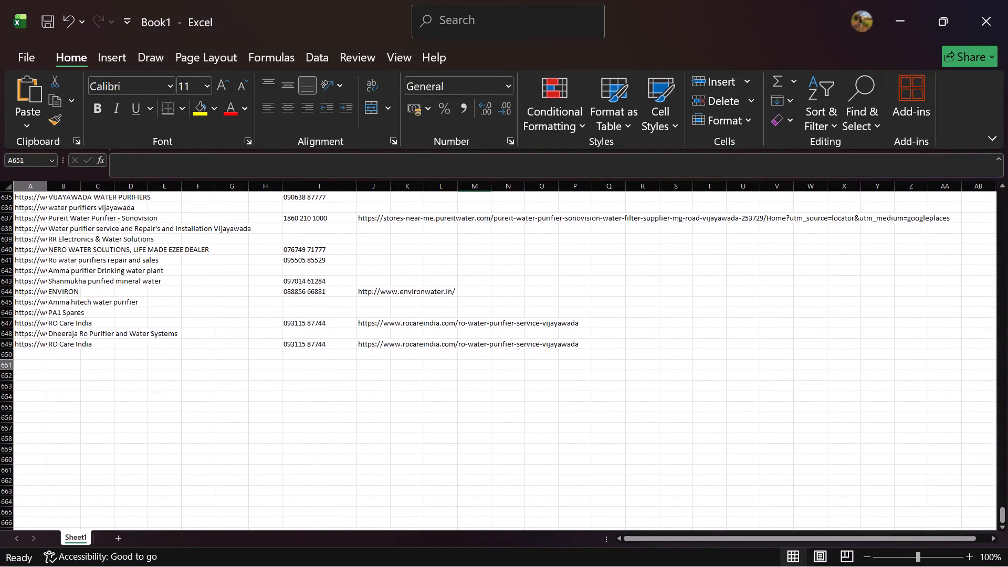
key("alt+Tab")
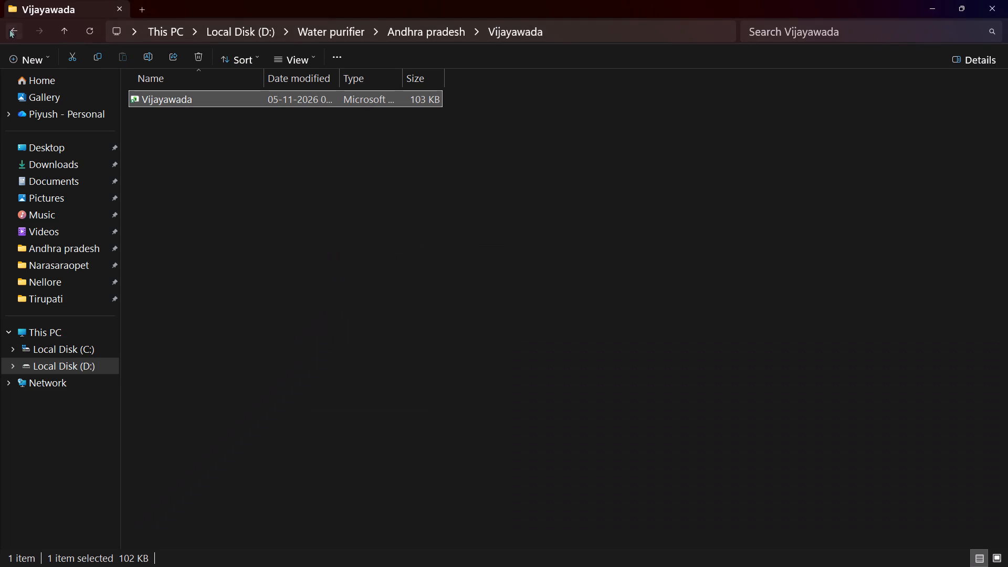
left_click(9, 30)
scroll(507, 323, "down", 5)
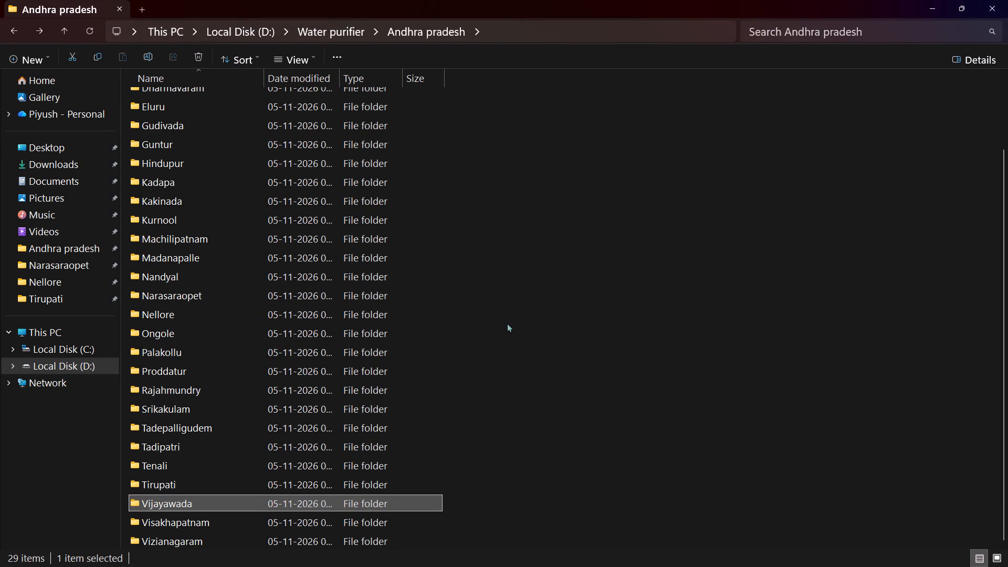
double_click(236, 521)
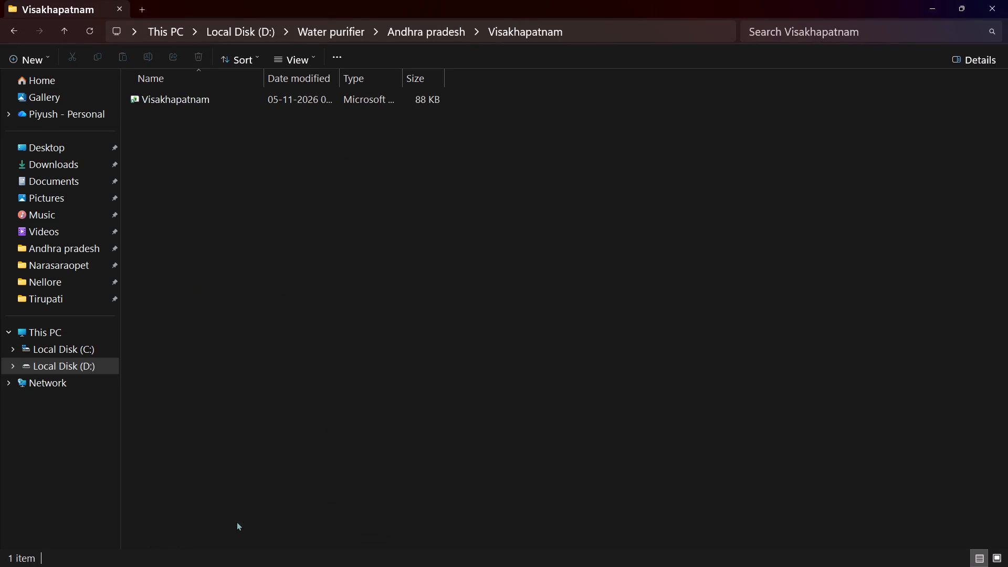
double_click(237, 98)
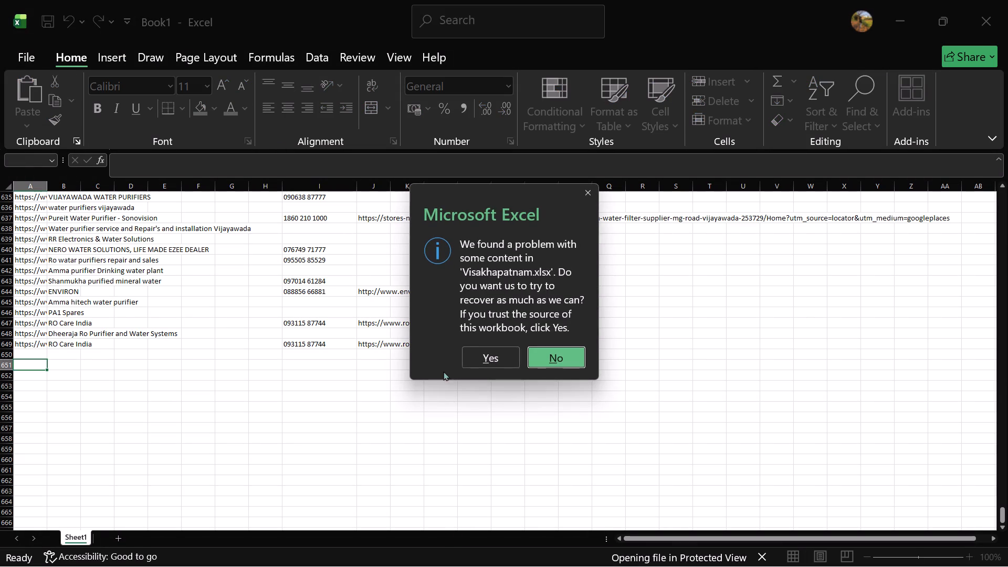
left_click(476, 361)
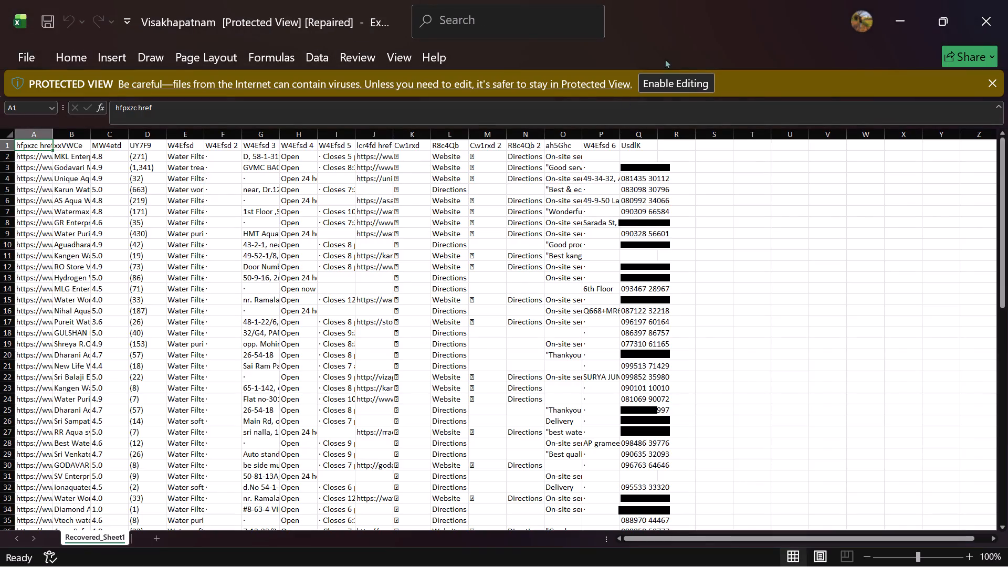
left_click(687, 83)
key("Return")
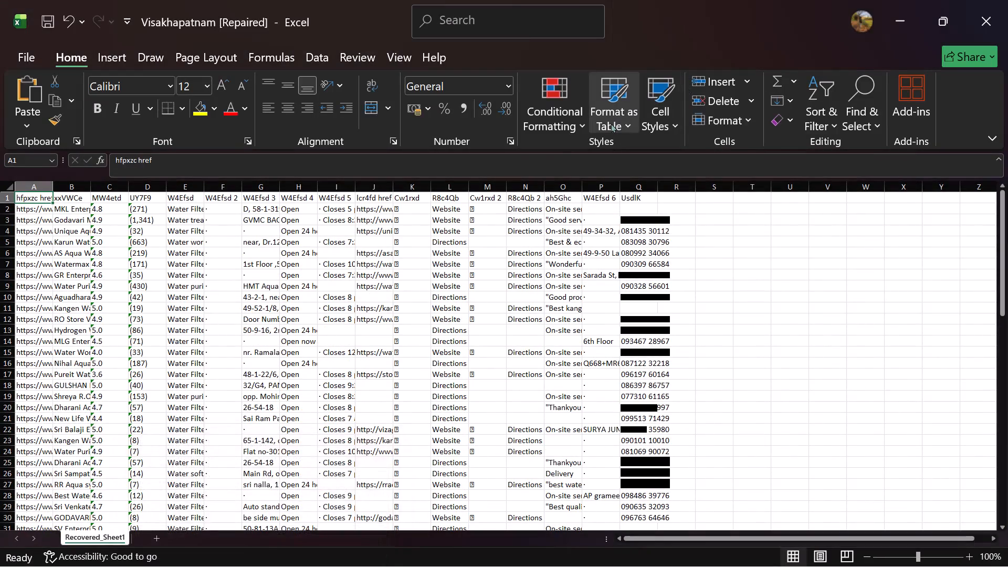
Clear the unneeded Visakhapatnam data in columns K:P and C:I and the header row, keeping links, names, websites and phone numbers.
left_click_drag(412, 197, 643, 492)
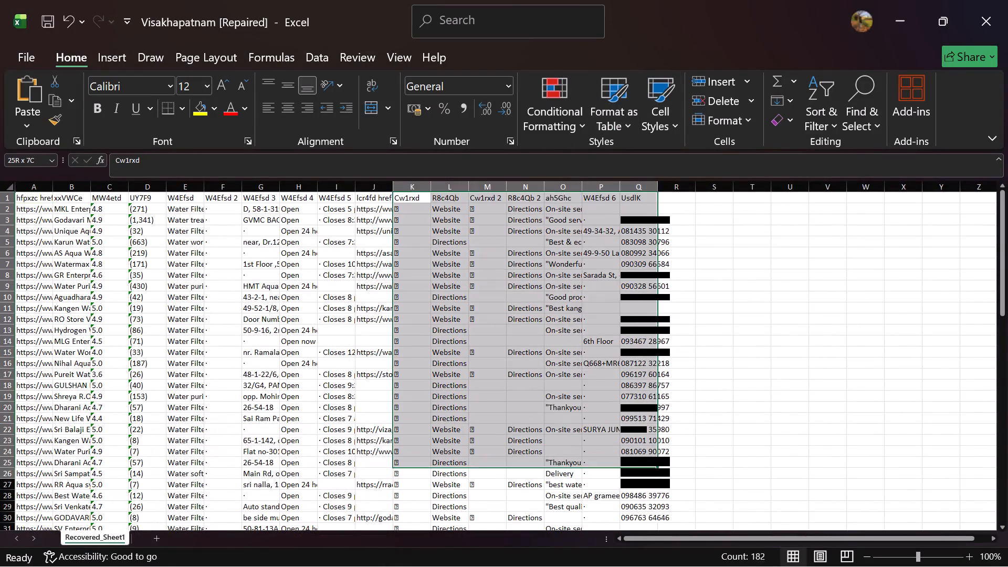
left_click_drag(643, 492, 619, 566)
key("Delete")
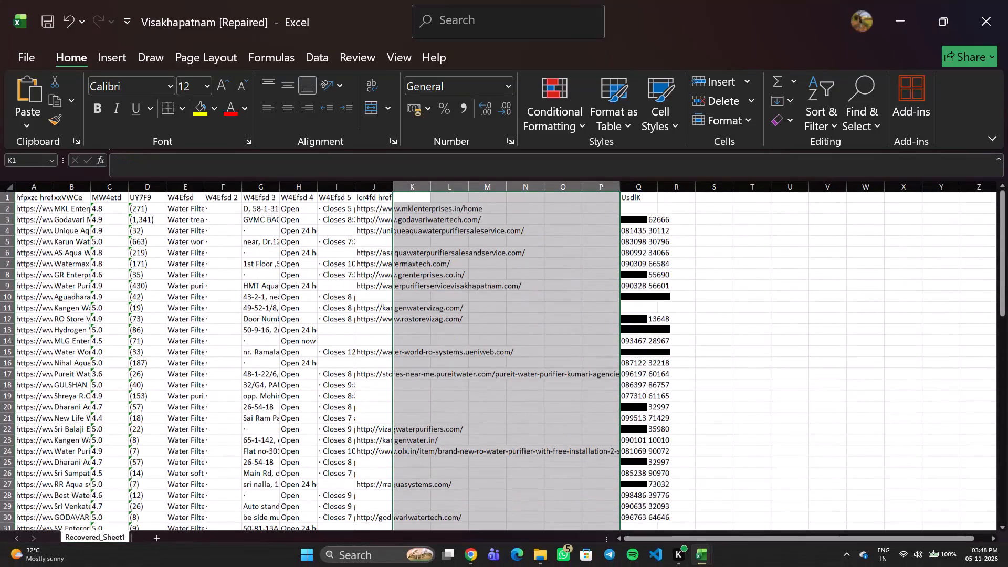
left_click_drag(30, 194, 728, 134)
key("Delete")
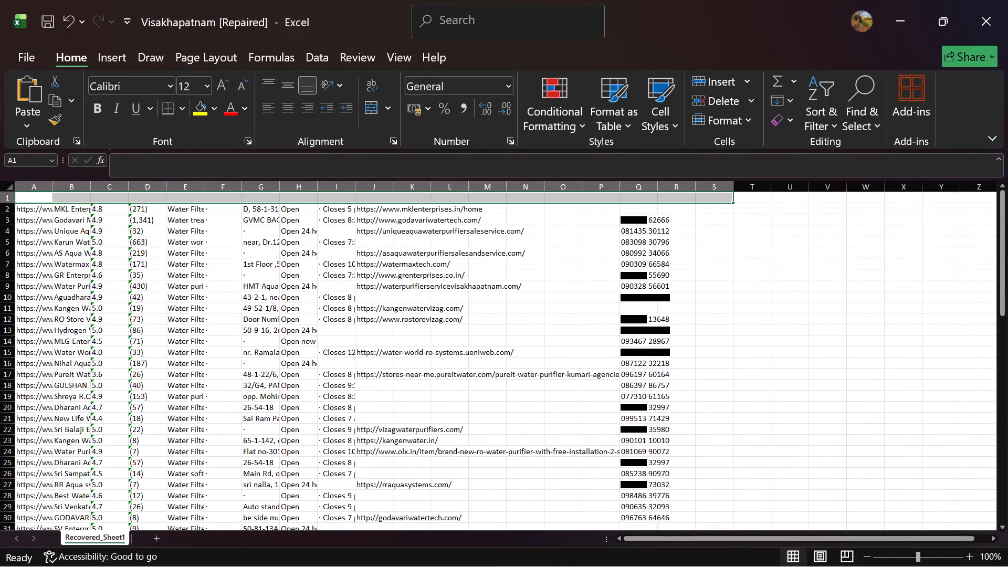
left_click_drag(104, 209, 339, 475)
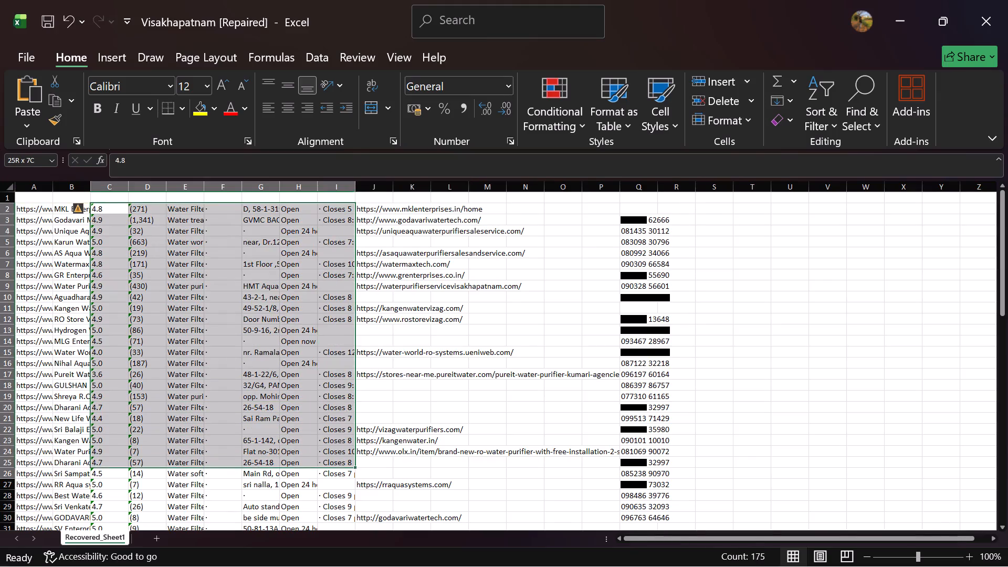
left_click_drag(339, 475, 341, 564)
key("Delete")
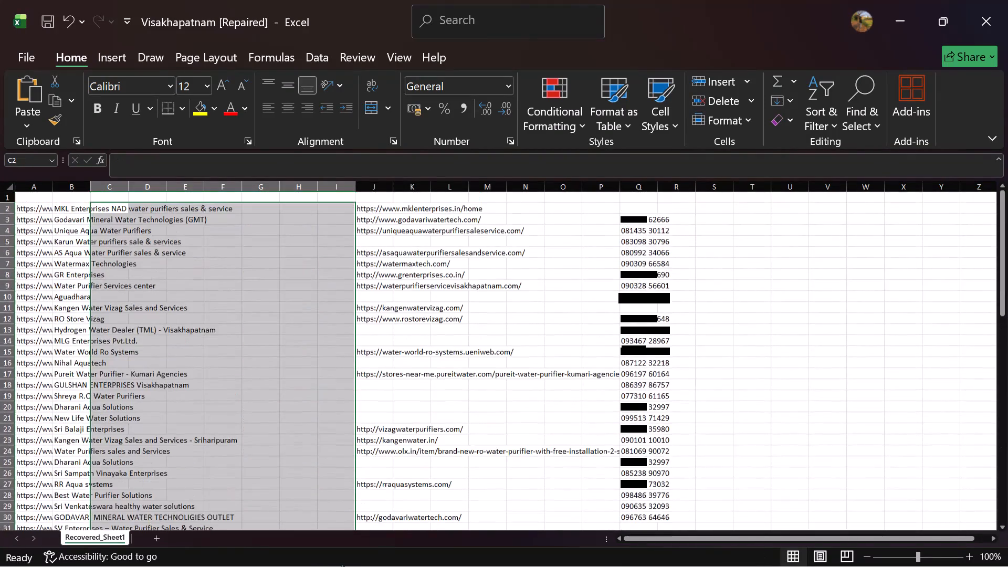
Copy the entire Visakhapatnam sheet, then close the workbook, saving over the existing Visakhapatnam file and keeping the clipboard contents.
left_click(766, 291)
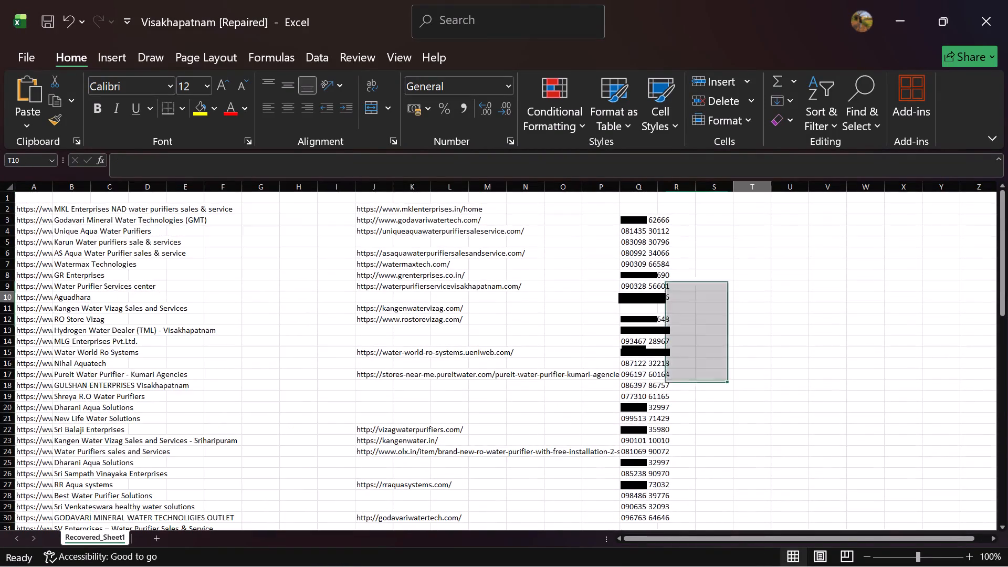
key("ctrl+a")
key("ctrl+c")
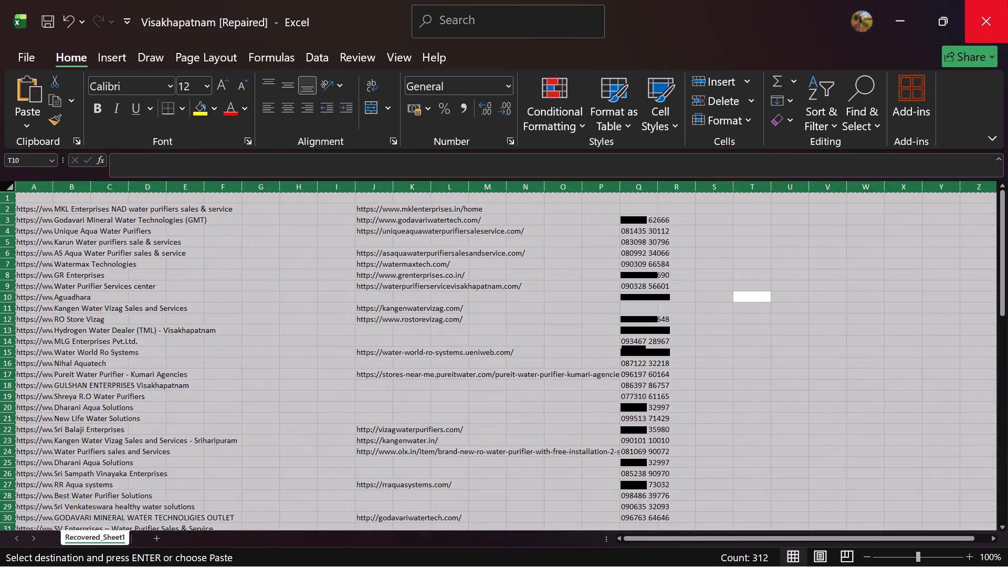
left_click(1007, 0)
key("Return")
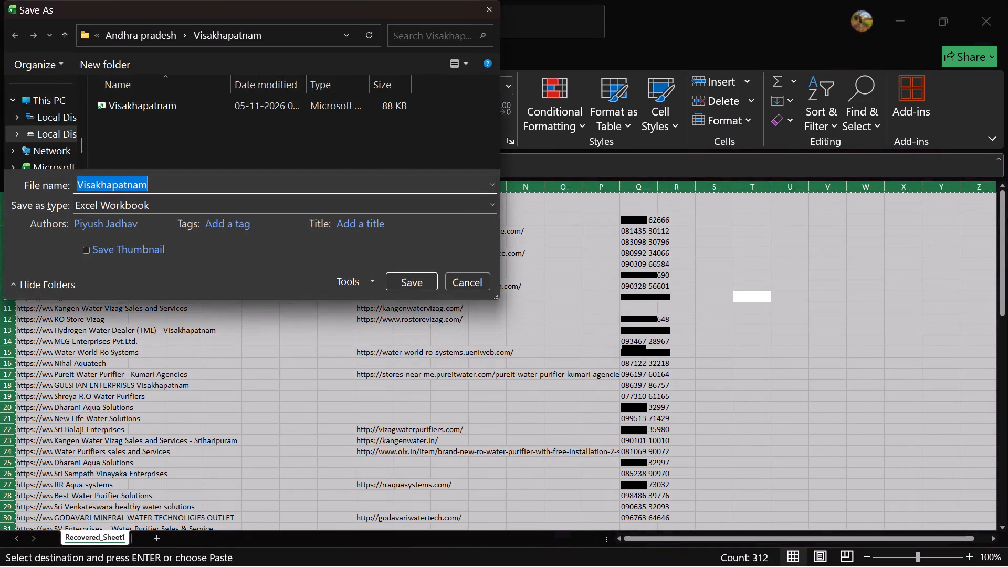
key("Return")
key("Left")
key("Return")
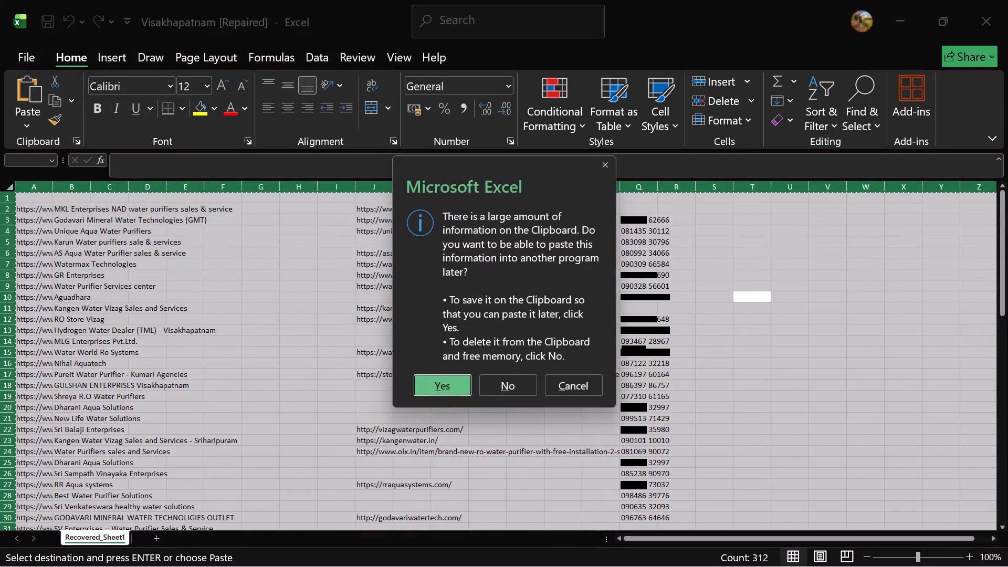
key("Return")
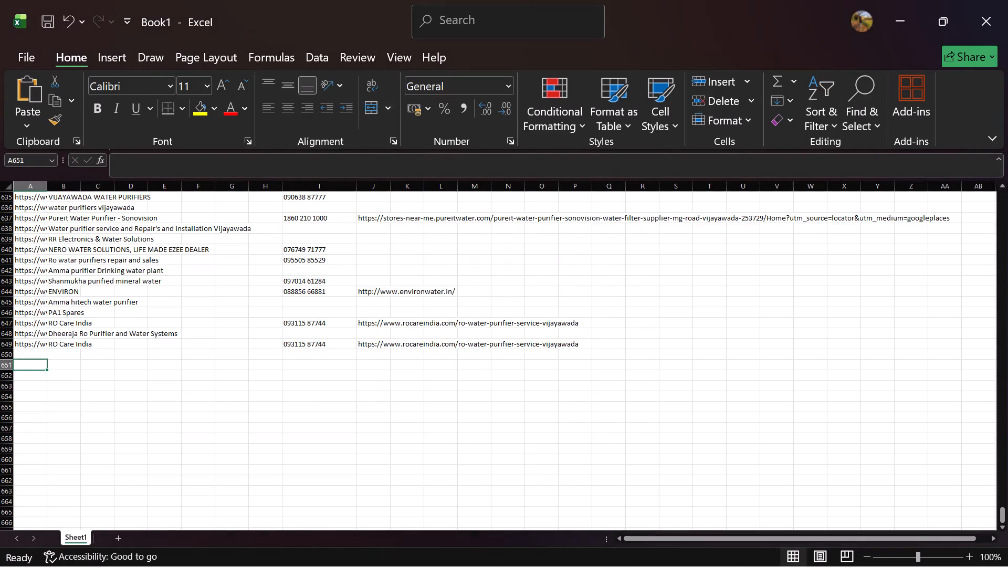
Paste the Visakhapatnam data into Book1 at A651, then move the phone numbers in Q653:Q725 to start at I653.
key("ctrl+v")
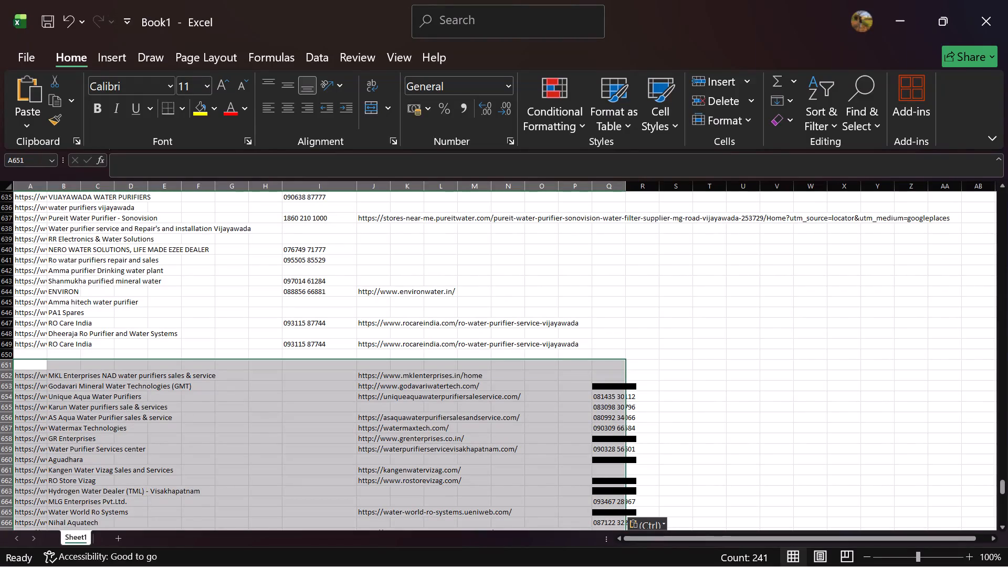
left_click_drag(607, 387, 614, 554)
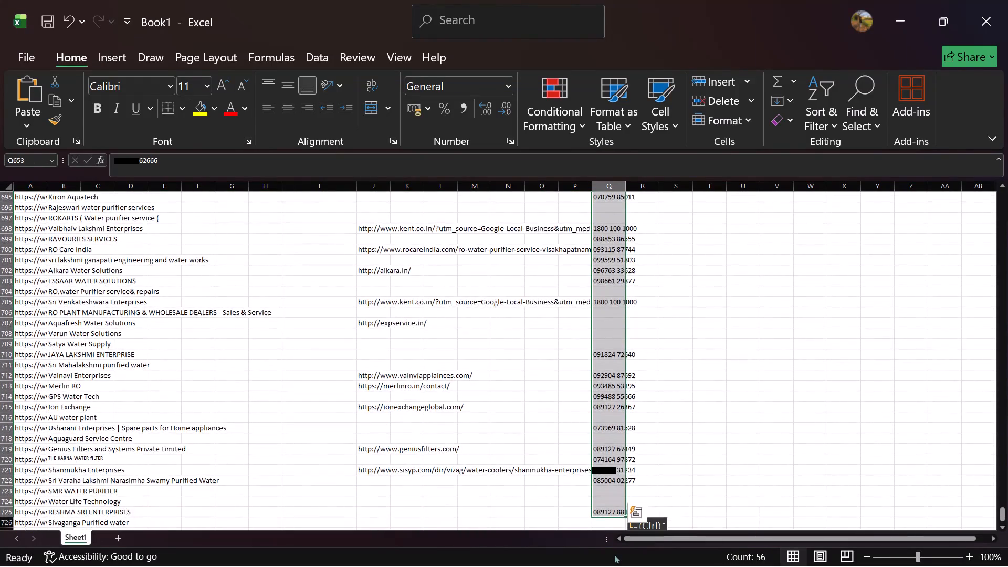
scroll(675, 364, "up", 3)
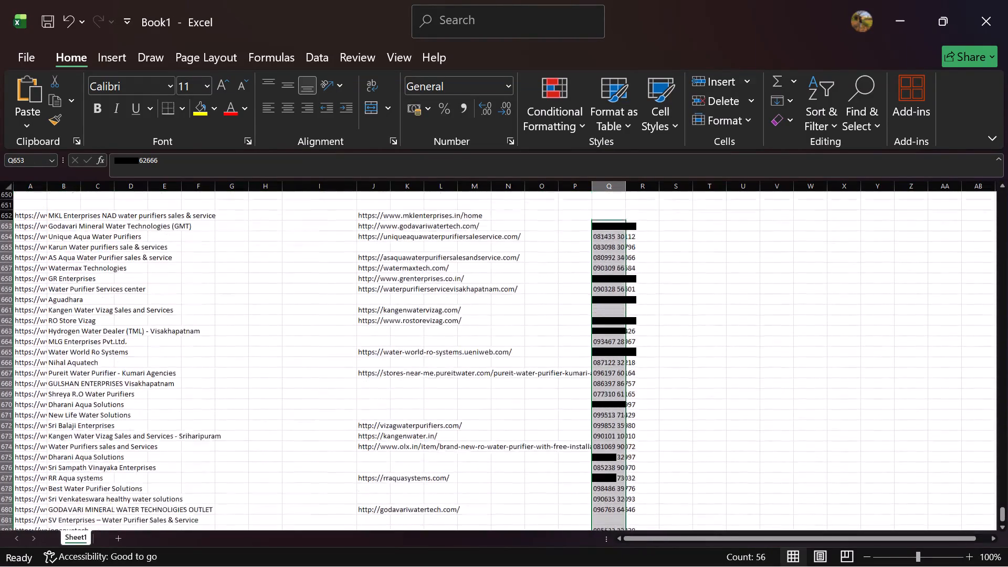
scroll(675, 364, "up", 1)
left_click_drag(611, 307, 561, 320)
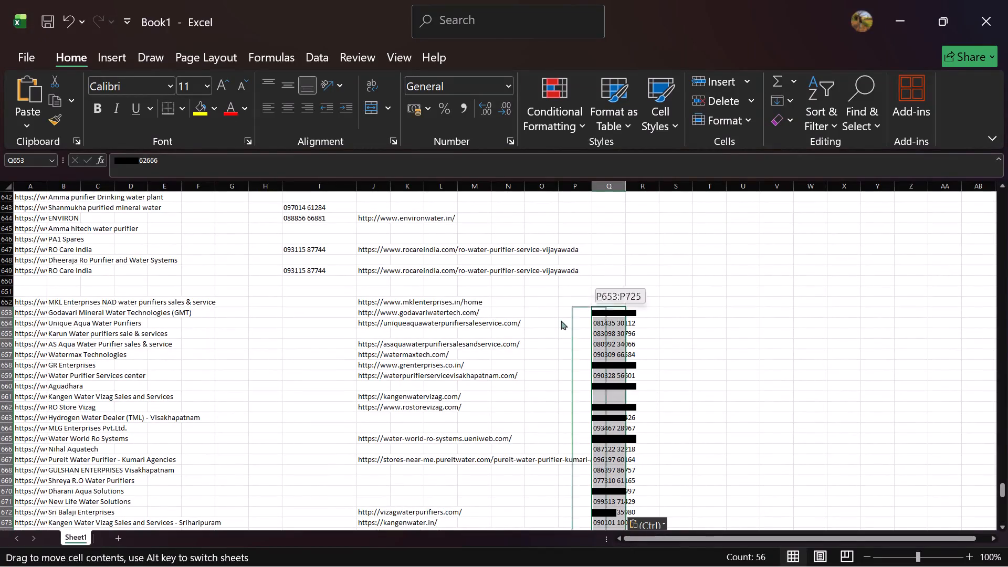
left_click_drag(561, 320, 339, 312)
left_click(643, 340)
Clear the trailing Visakhapatnam entries without phone numbers in A726:I729, from Sivaganga Purified water through Anuja Agencies.
scroll(643, 340, "down", 2)
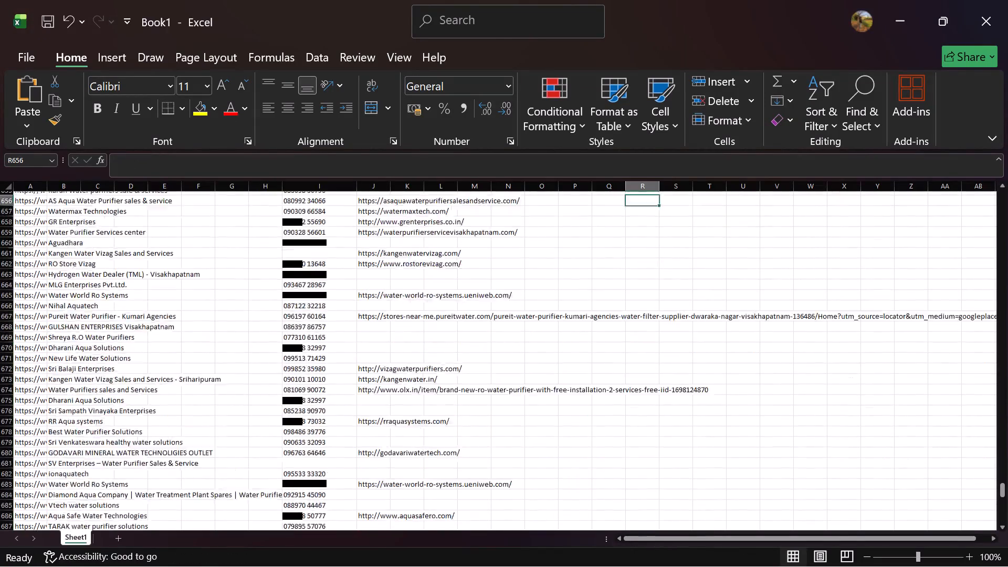
scroll(643, 340, "down", 7)
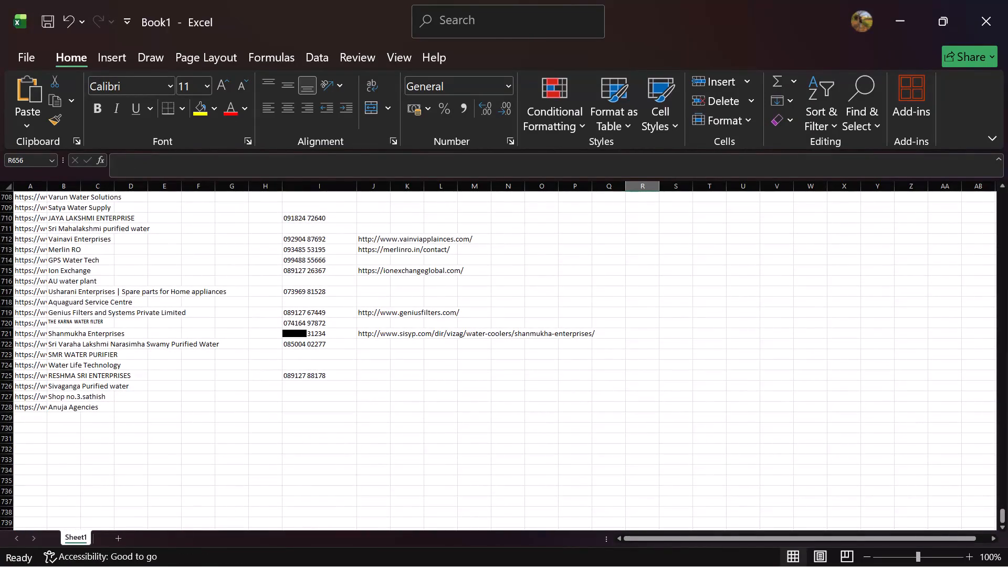
left_click_drag(288, 388, 24, 414)
key("Delete")
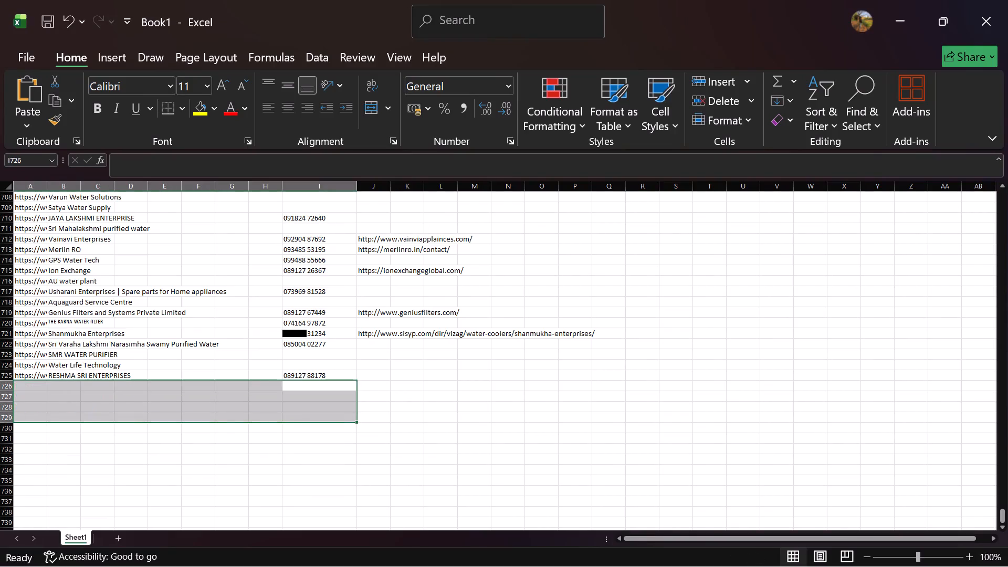
Select A727 in Book1 as the paste location, then open the Vizianagaram workbook from its city folder, recovering its content and enabling editing.
left_click(31, 392)
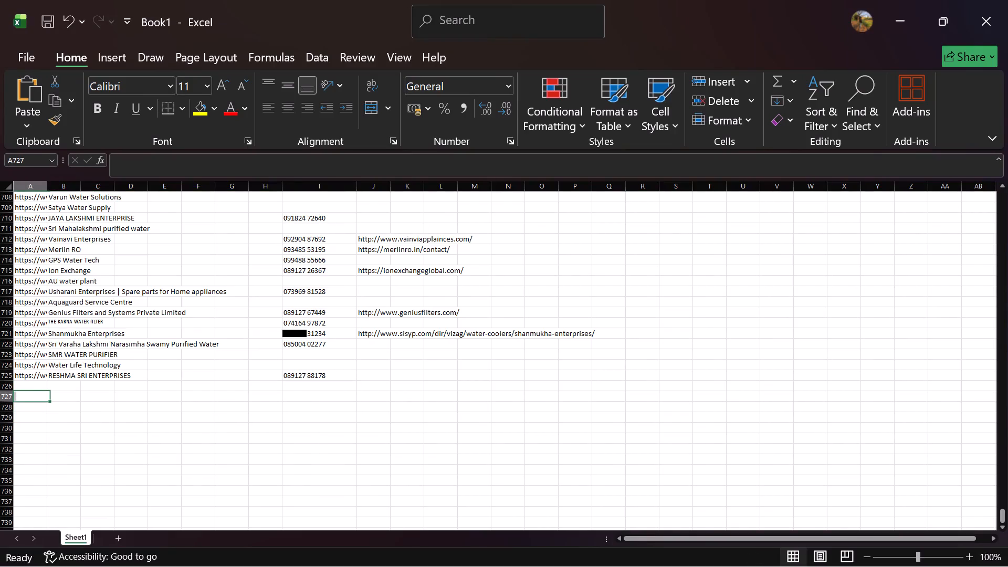
key("alt+Tab")
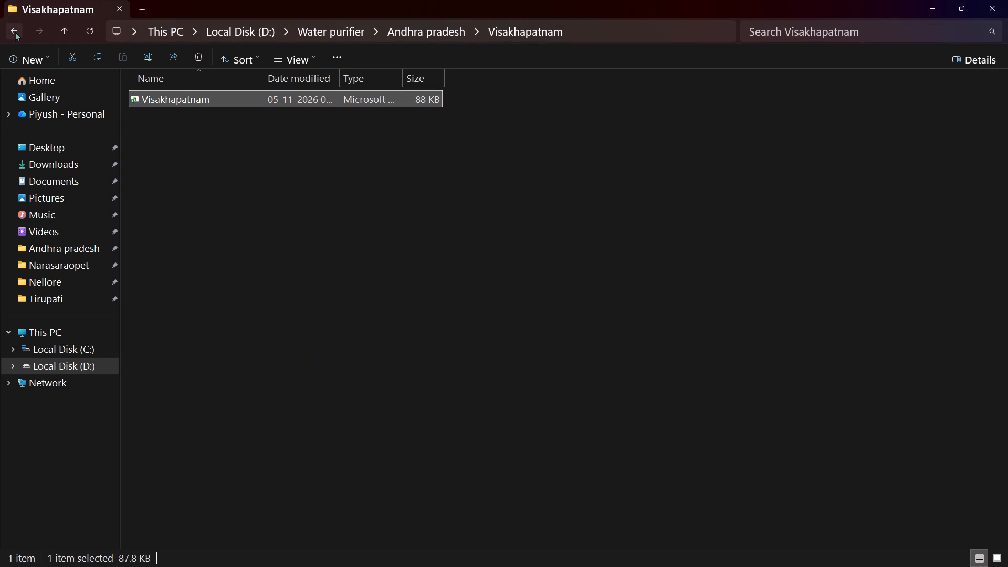
left_click(15, 31)
scroll(594, 352, "down", 6)
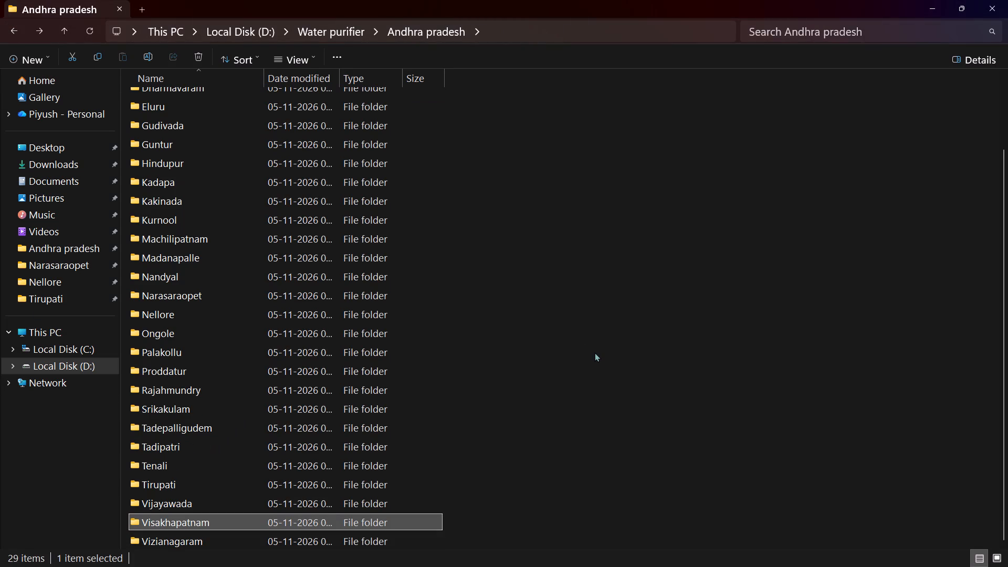
scroll(594, 352, "down", 2)
double_click(231, 540)
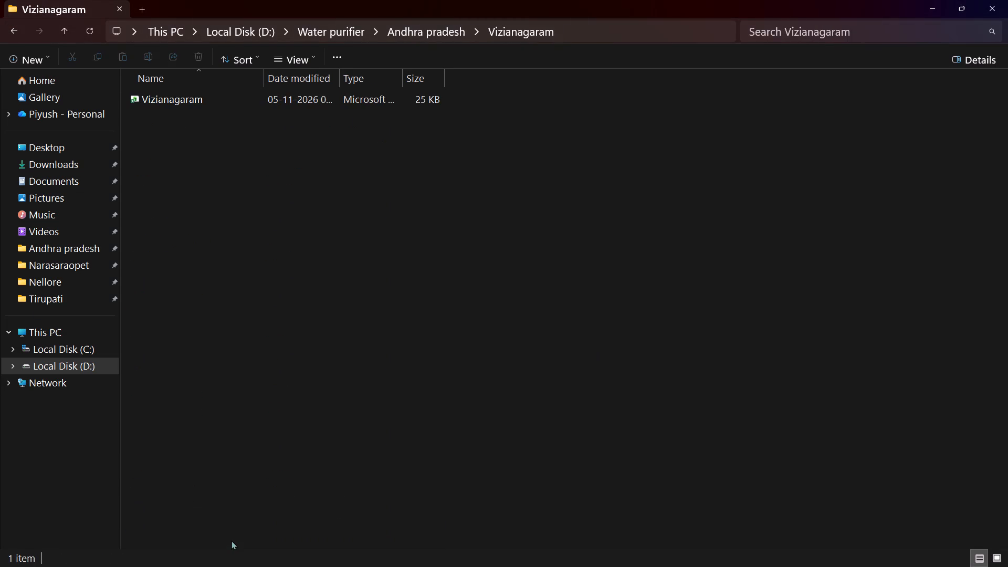
double_click(239, 92)
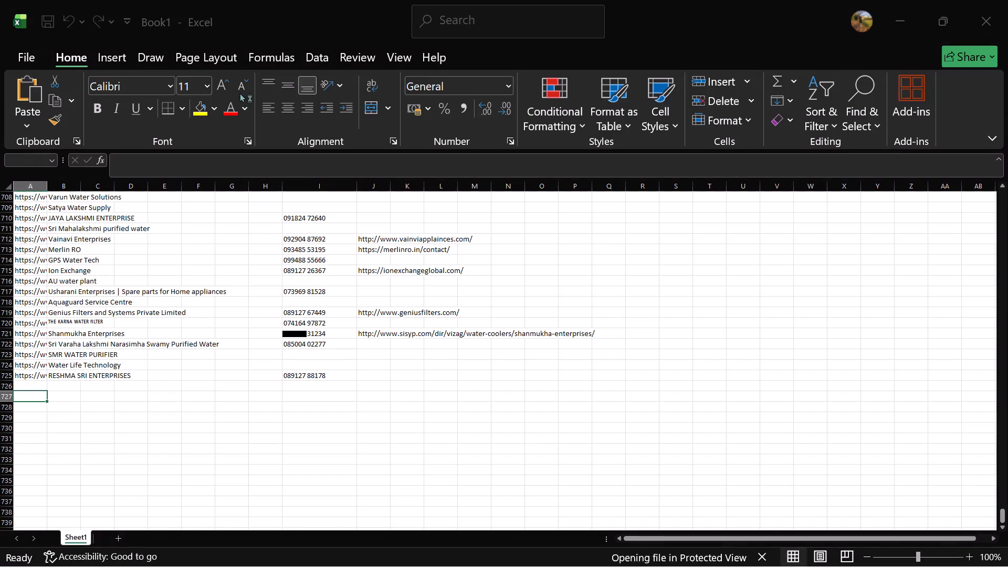
key("Left")
key("Return")
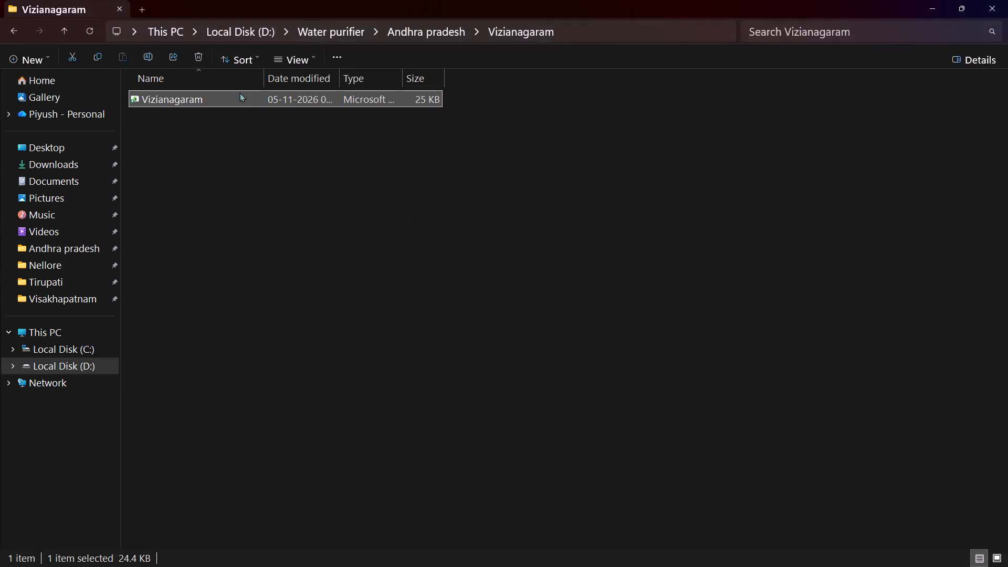
left_click(686, 79)
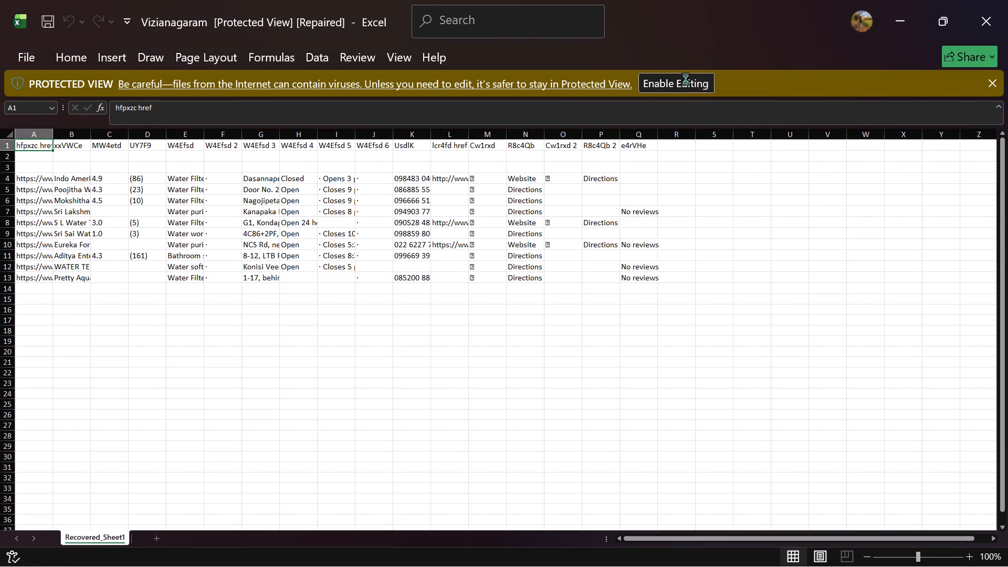
key("Return")
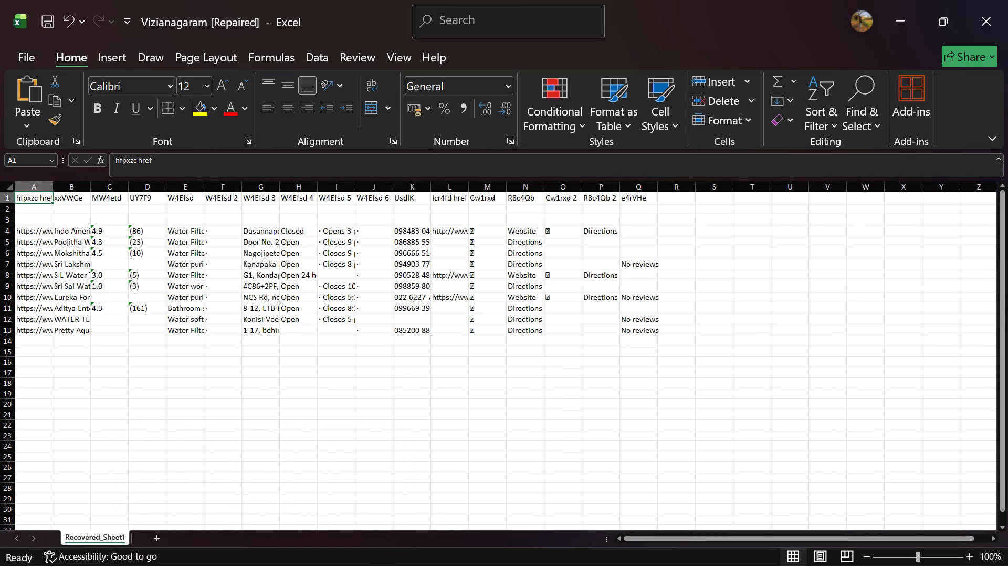
Clear the unneeded Vizianagaram data in columns M:T and C:J, keeping links, names, phone numbers and websites.
left_click_drag(474, 197, 762, 352)
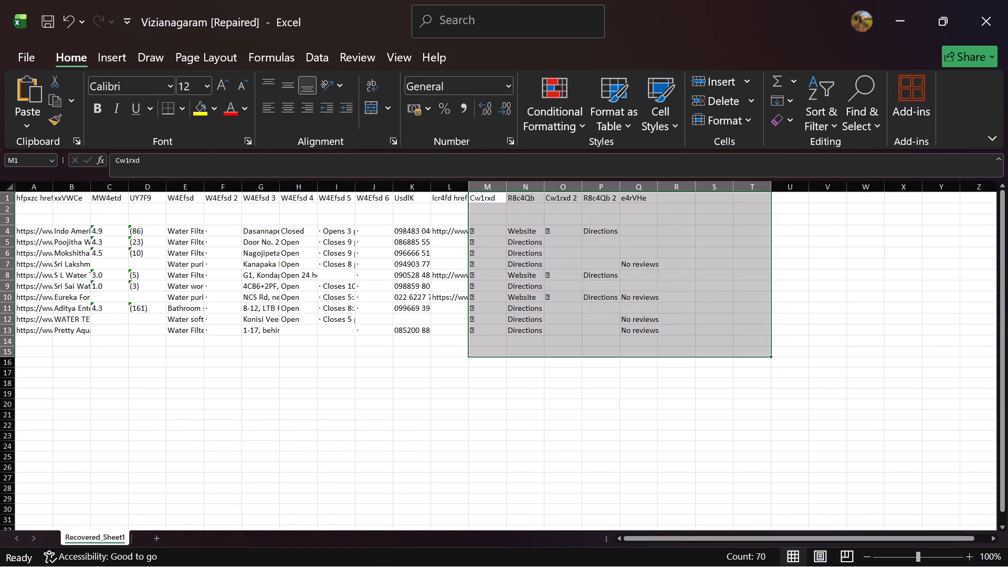
key("Delete")
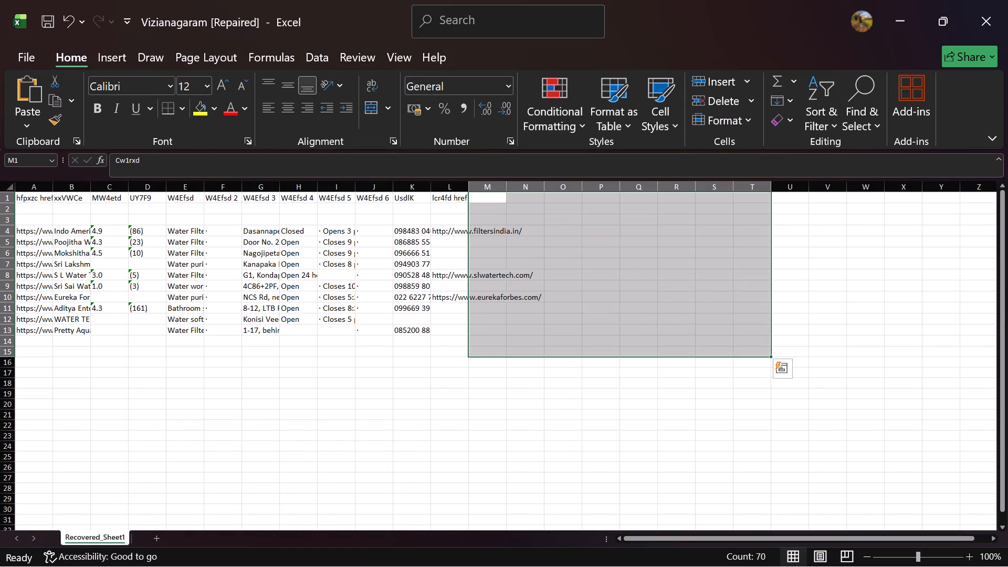
left_click_drag(99, 199, 343, 346)
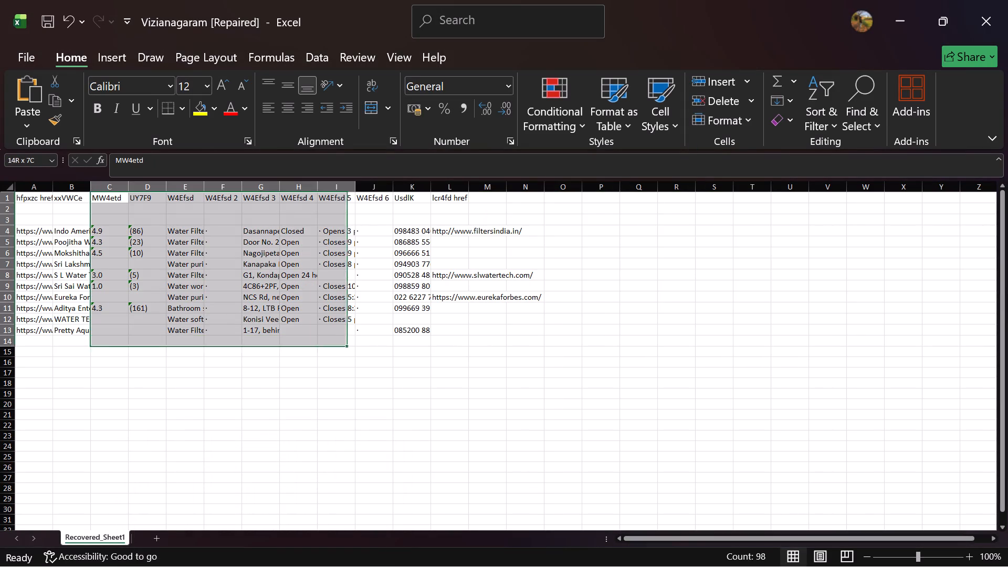
left_click_drag(343, 346, 371, 369)
key("Delete")
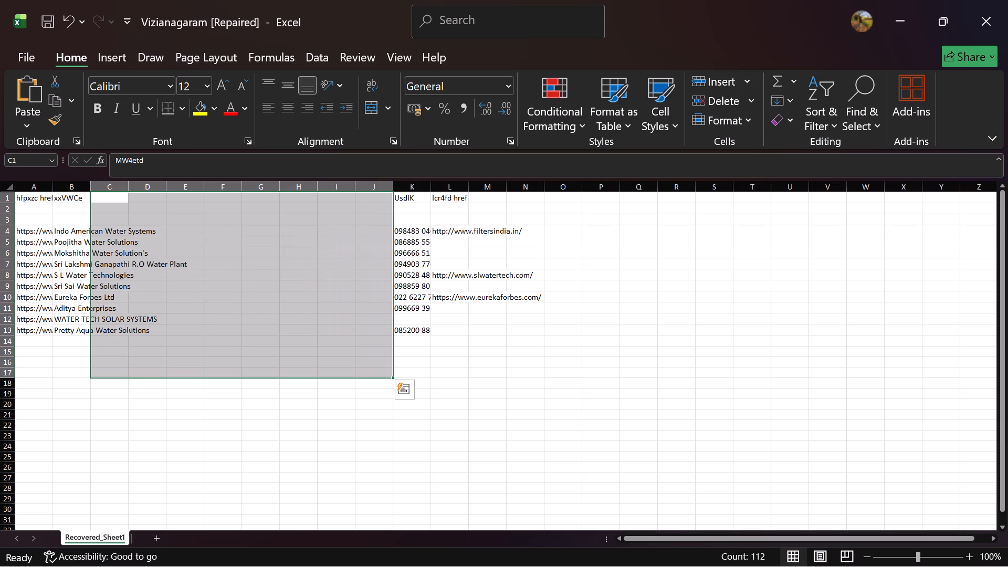
left_click(558, 364)
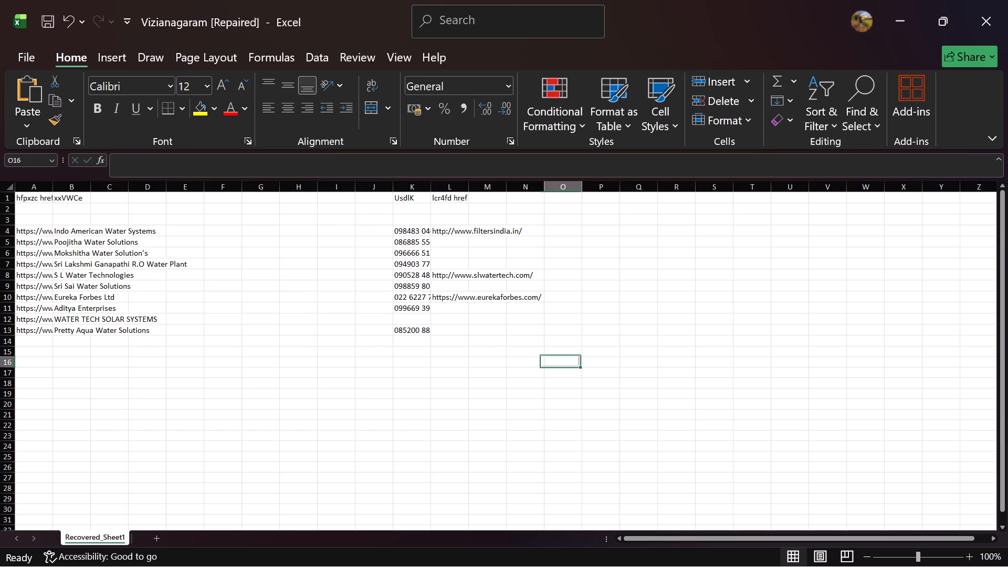
Copy the Vizianagaram range A3:M13, then close the workbook, saving over the existing Vizianagaram file and keeping the clipboard contents.
left_click_drag(29, 220, 472, 329)
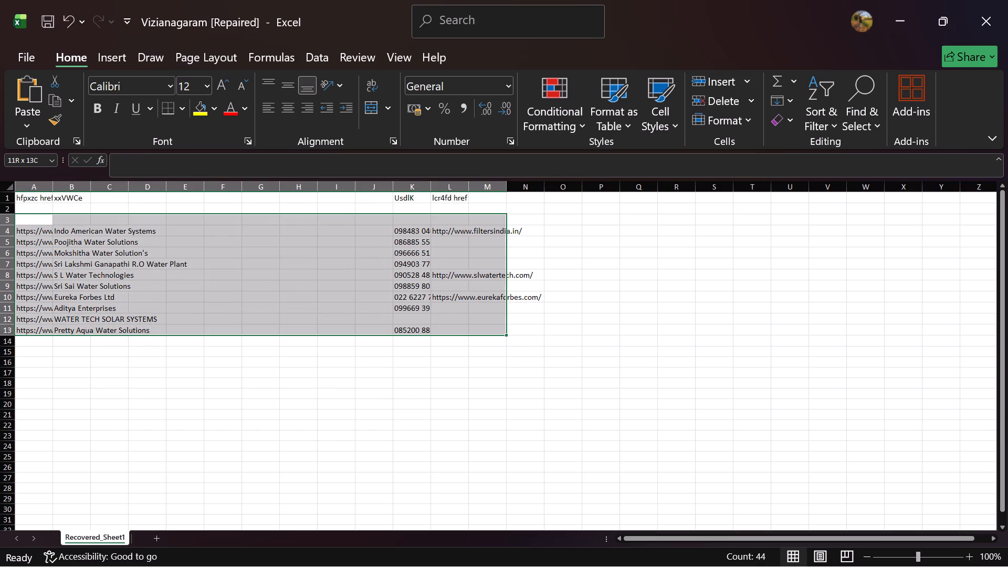
left_click_drag(472, 329, 488, 334)
key("ctrl+c")
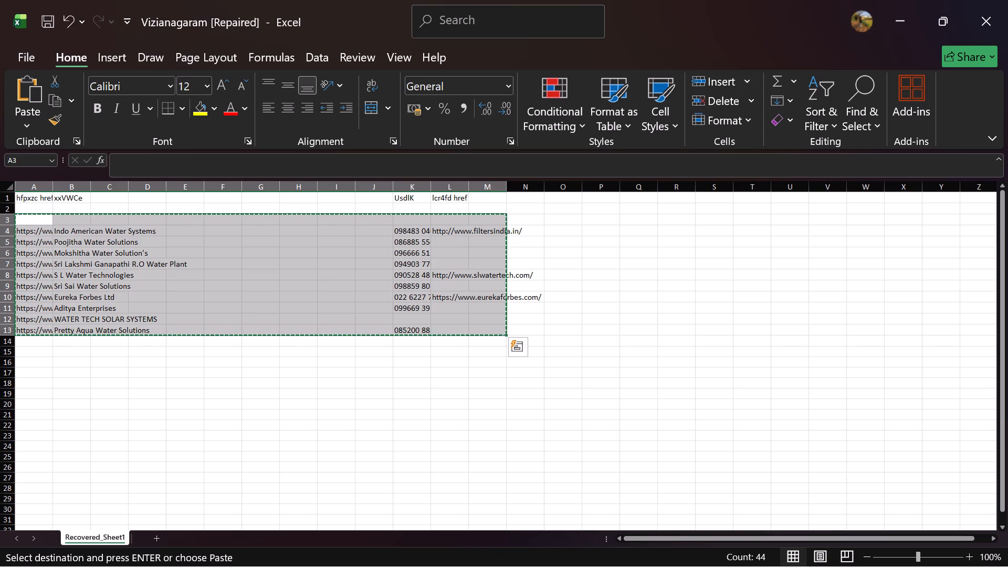
left_click(1007, 0)
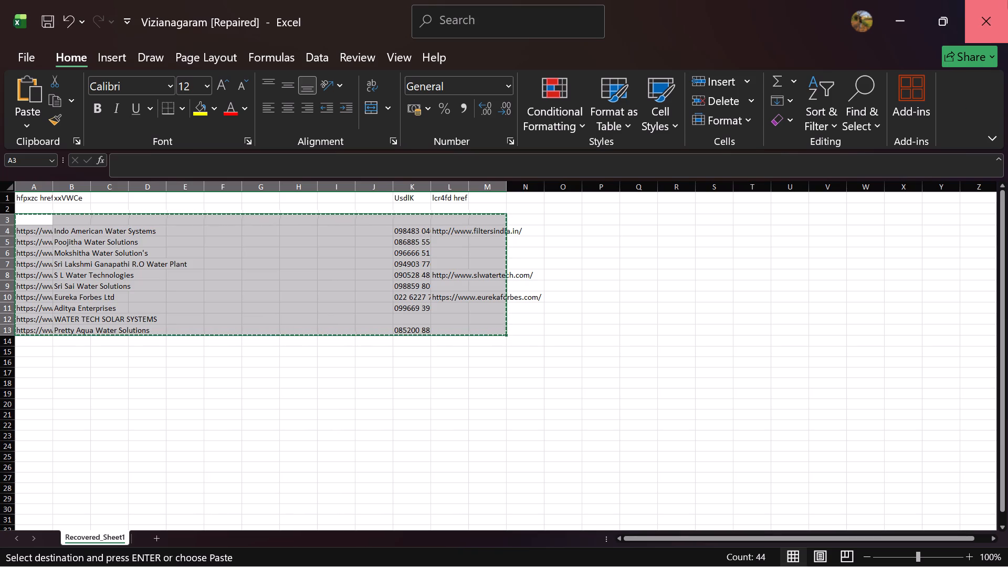
key("Return")
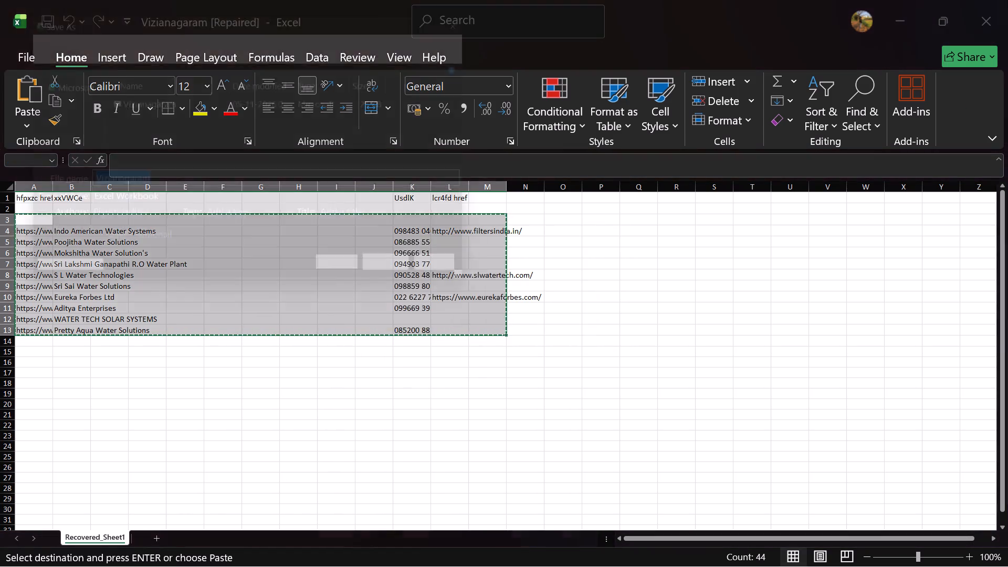
key("Return")
key("Left")
key("Return")
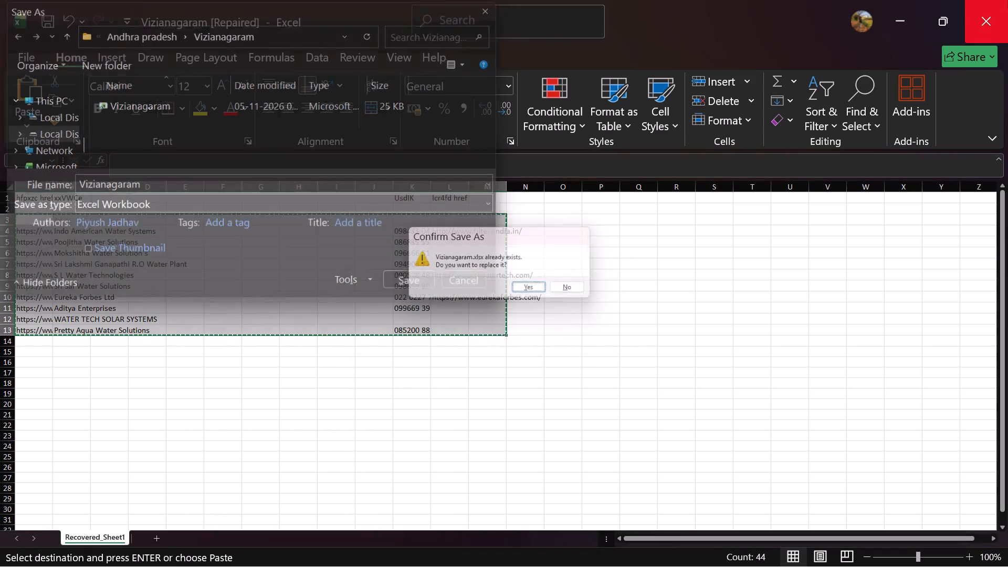
key("Return")
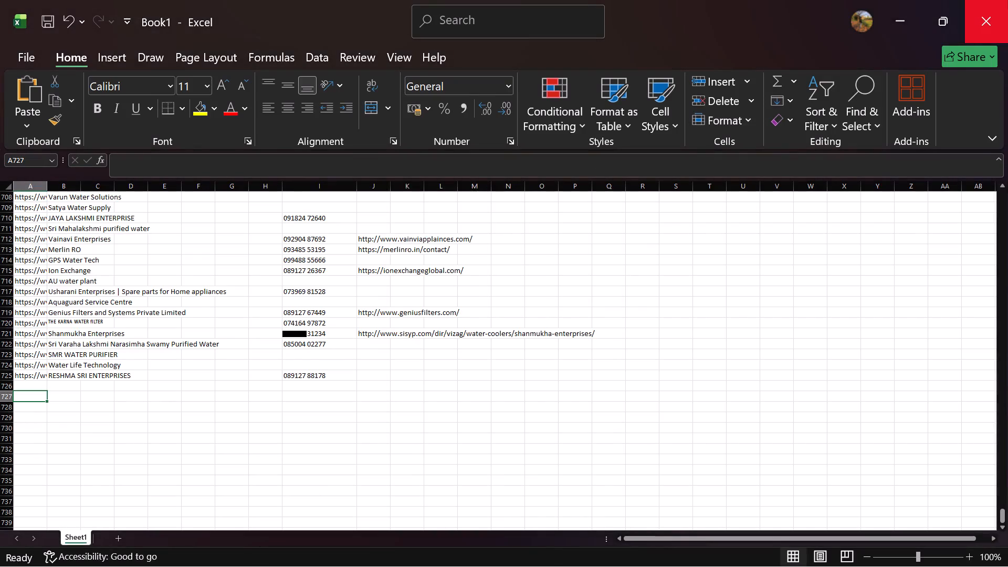
Paste the Vizianagaram data into Book1 at A727, moving the phone numbers to start at I728 and the websites at J728.
key("ctrl+v")
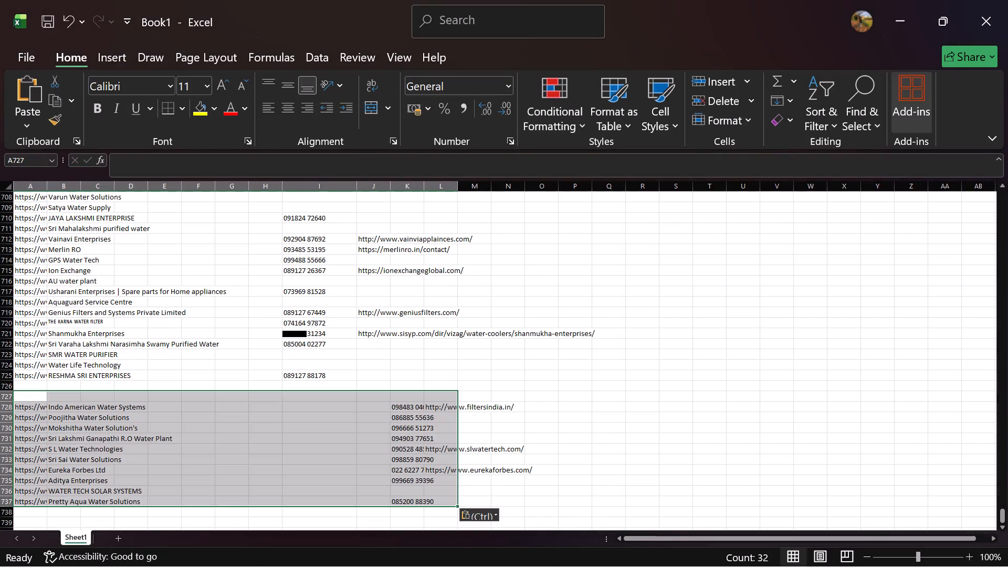
scroll(724, 364, "down", 2)
left_click_drag(401, 270, 416, 362)
left_click_drag(414, 370, 325, 366)
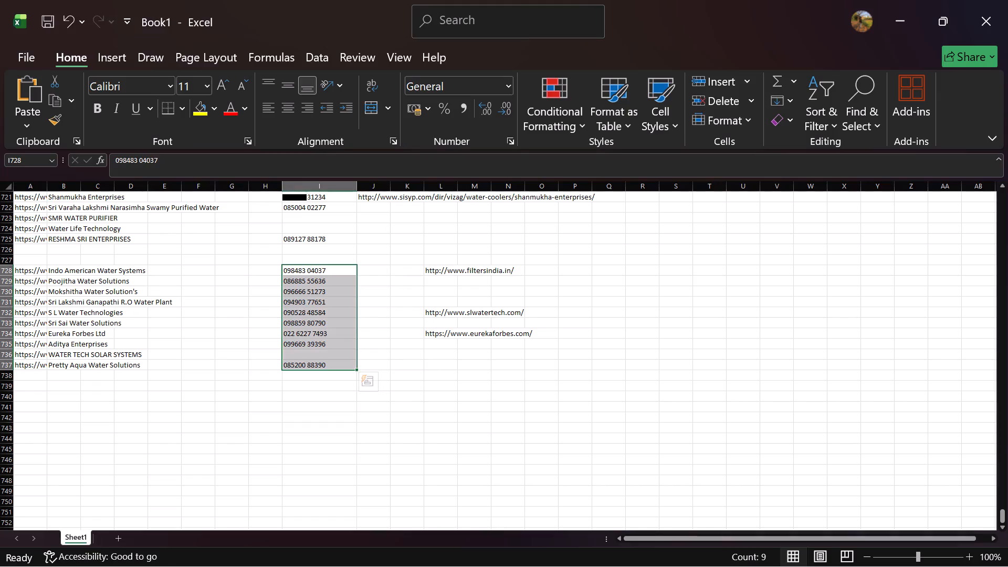
left_click_drag(427, 270, 520, 334)
left_click_drag(461, 264, 438, 267)
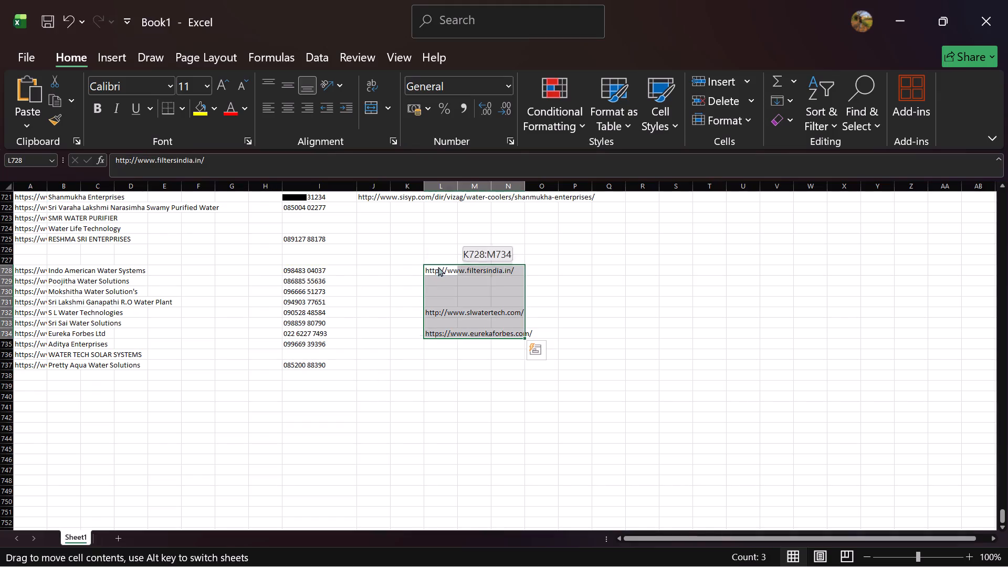
left_click_drag(438, 267, 398, 268)
left_click(592, 287)
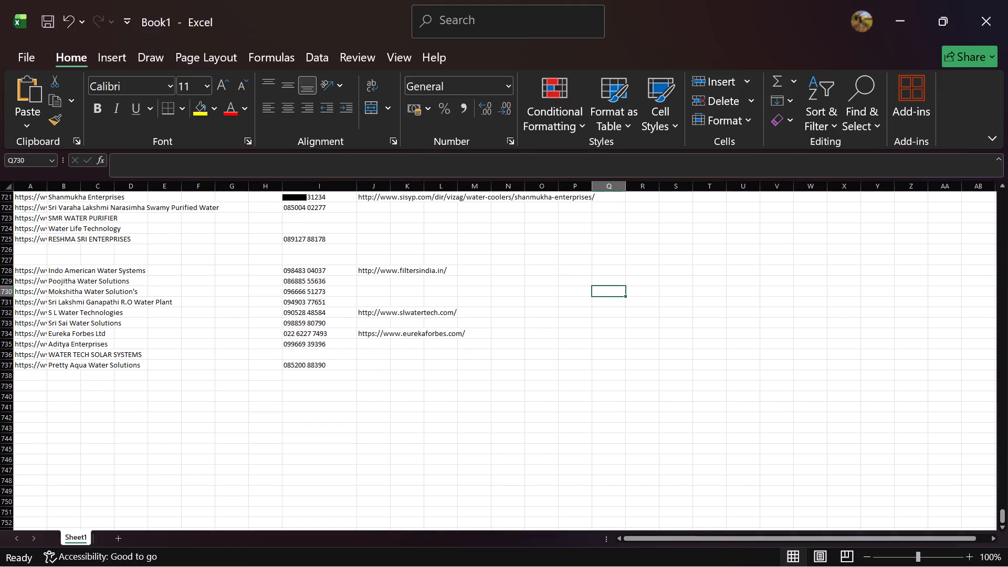
Save Book1 in the OneDrive Documents folder under the name Andhra pradesh excel data (water purifier).
key("ctrl+s")
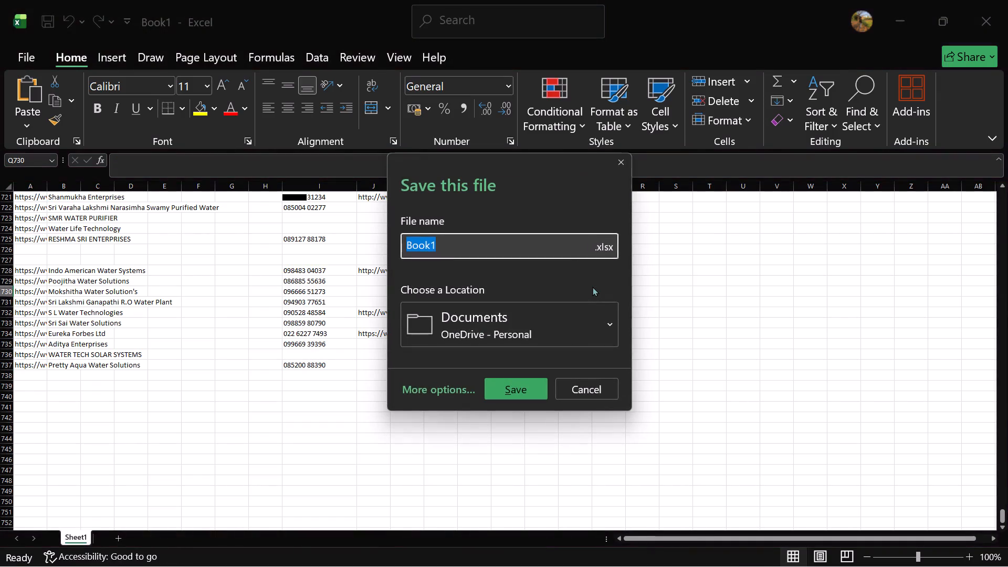
key("BackSpace")
key("shift+a")
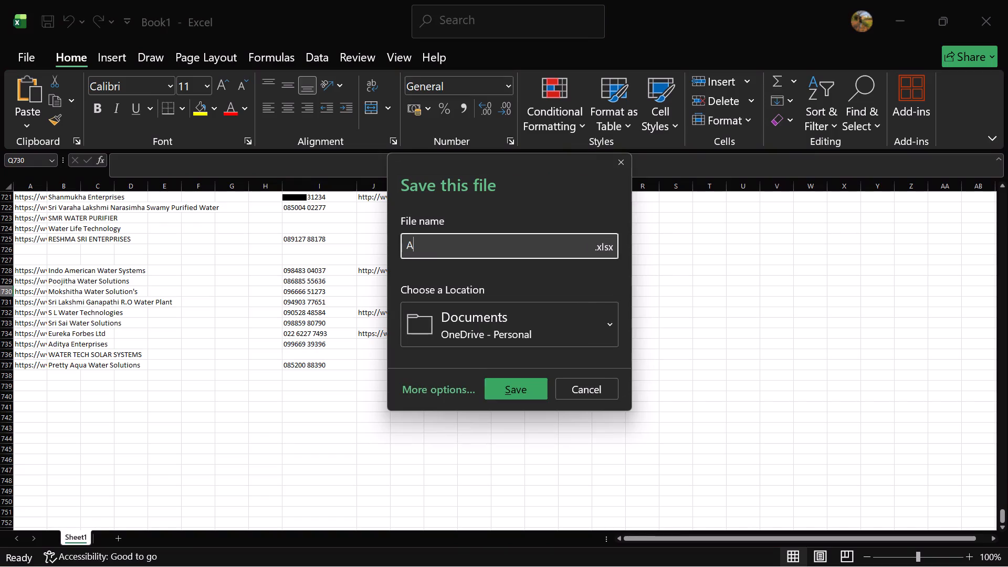
type("ndhra")
key("space")
type("pradesh")
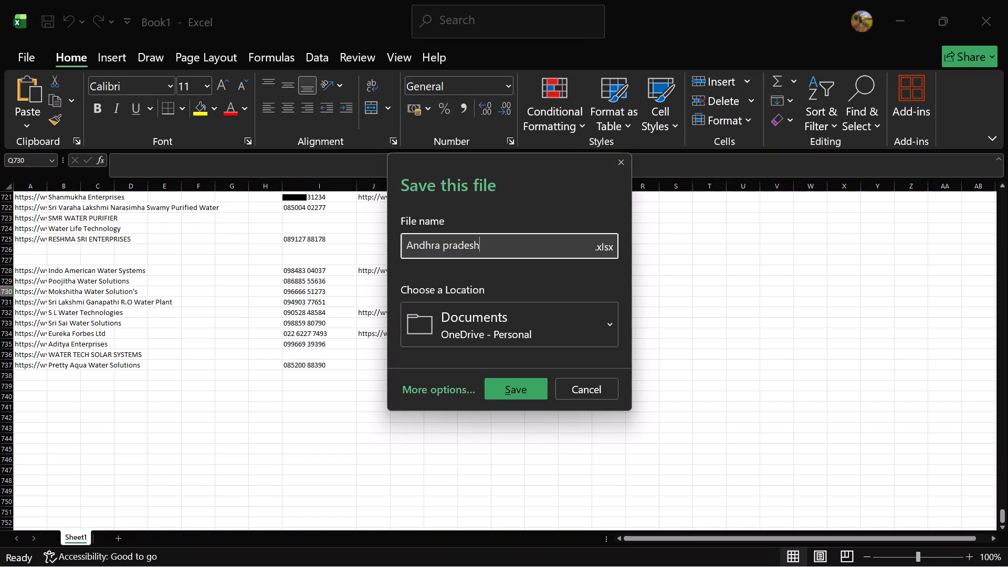
key("space")
type("excel data")
key("space")
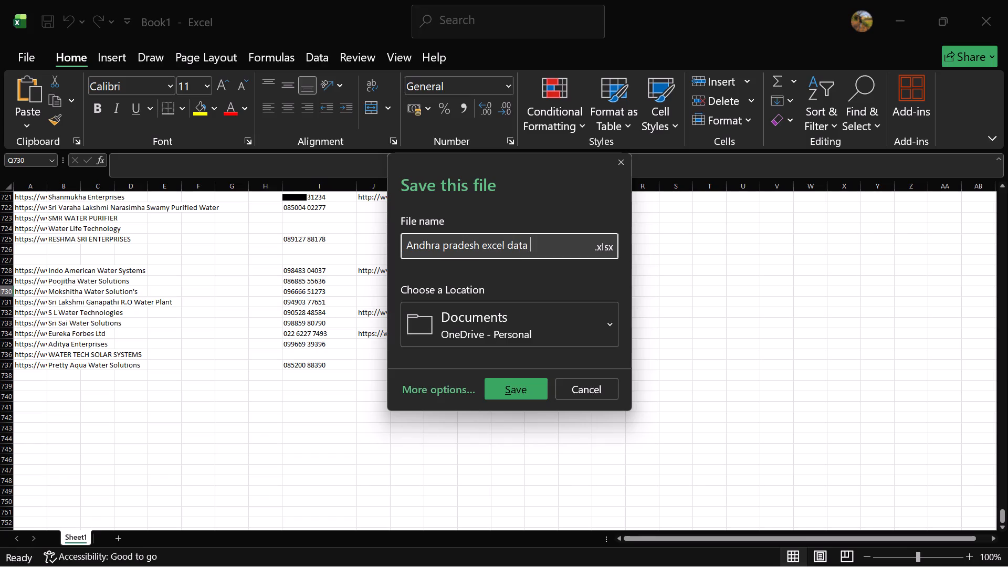
key("shift+parenleft")
type("water")
key("space")
type("purifi")
type("er")
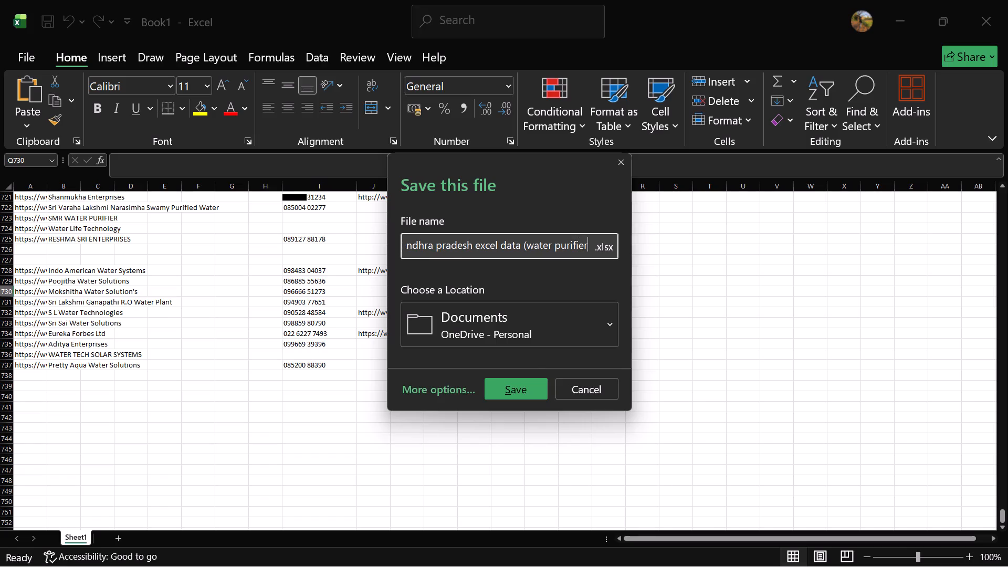
key("shift+parenright")
left_click(514, 391)
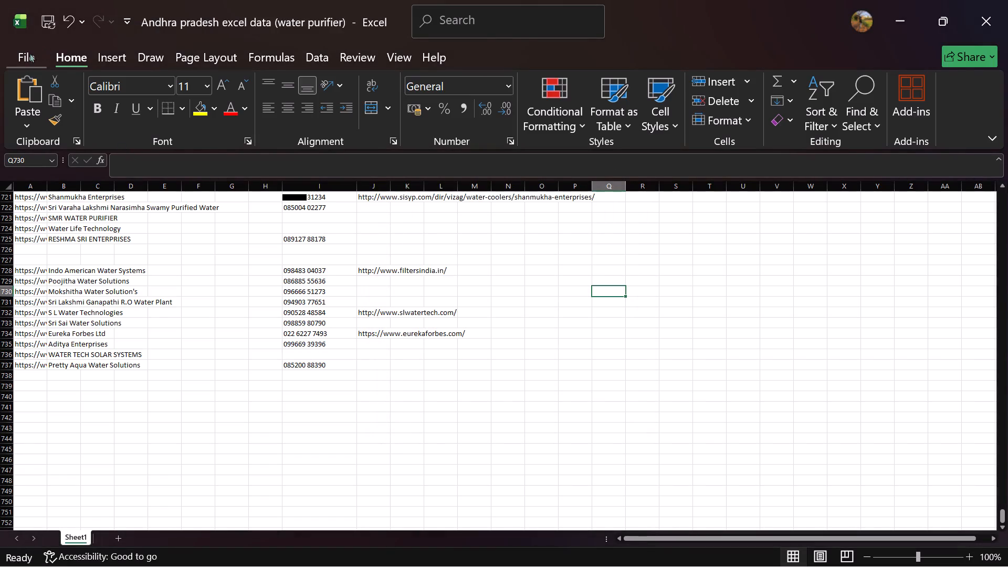
Save the workbook under the same name in Water purifier > Andhra pradesh on Local Disk (D:), then close it.
left_click(29, 54)
left_click(53, 242)
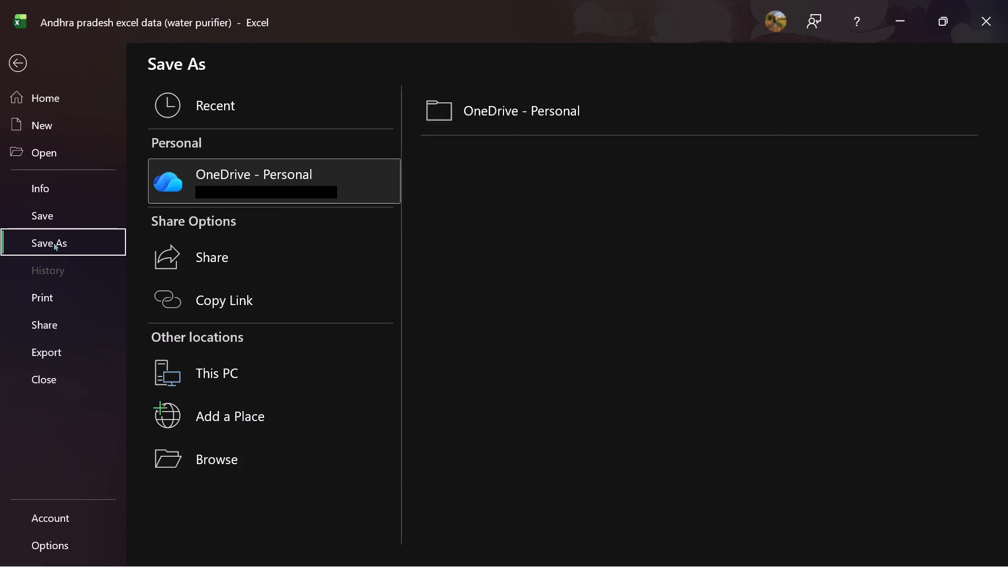
left_click(227, 458)
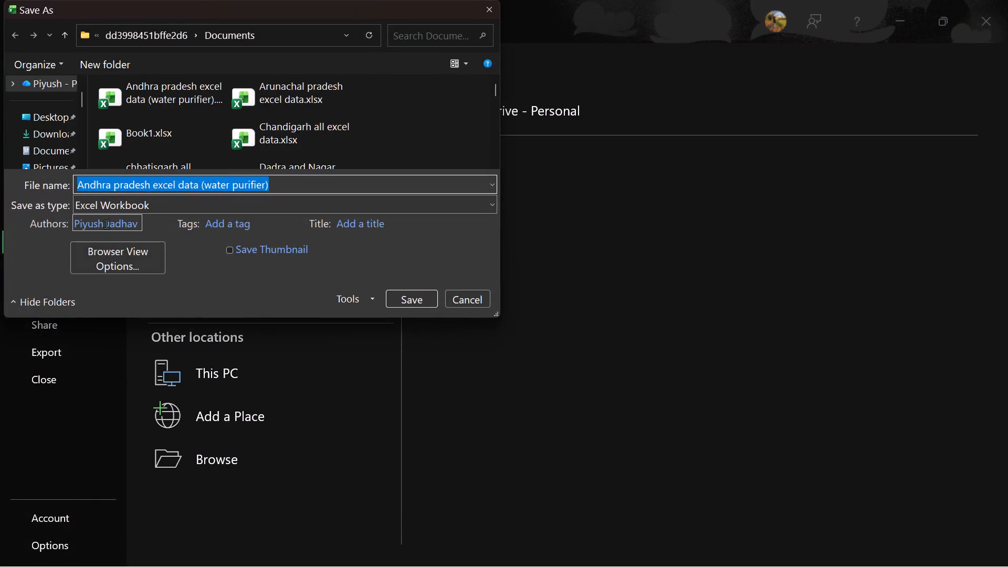
scroll(50, 123, "down", 6)
scroll(50, 123, "up", 5)
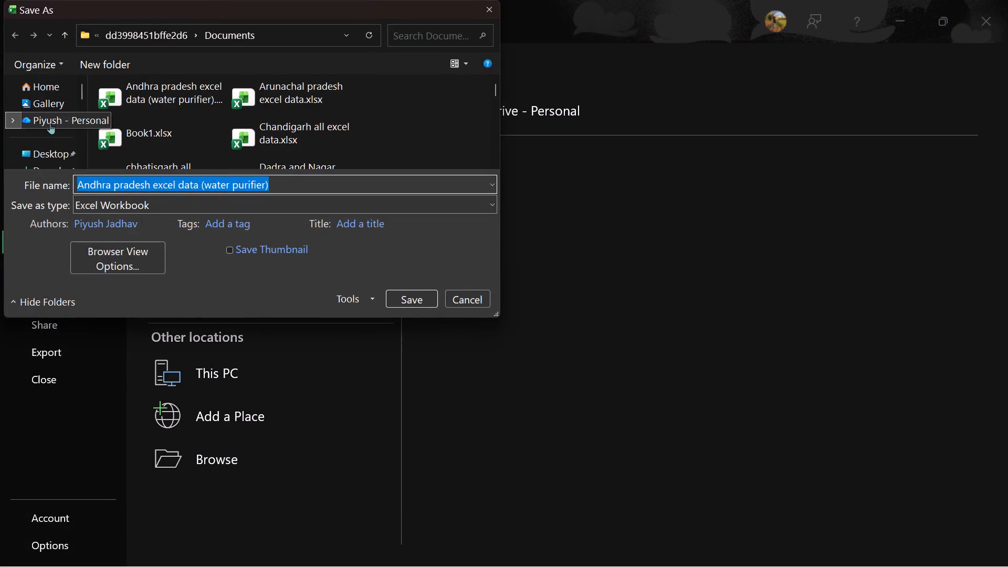
scroll(54, 125, "down", 2)
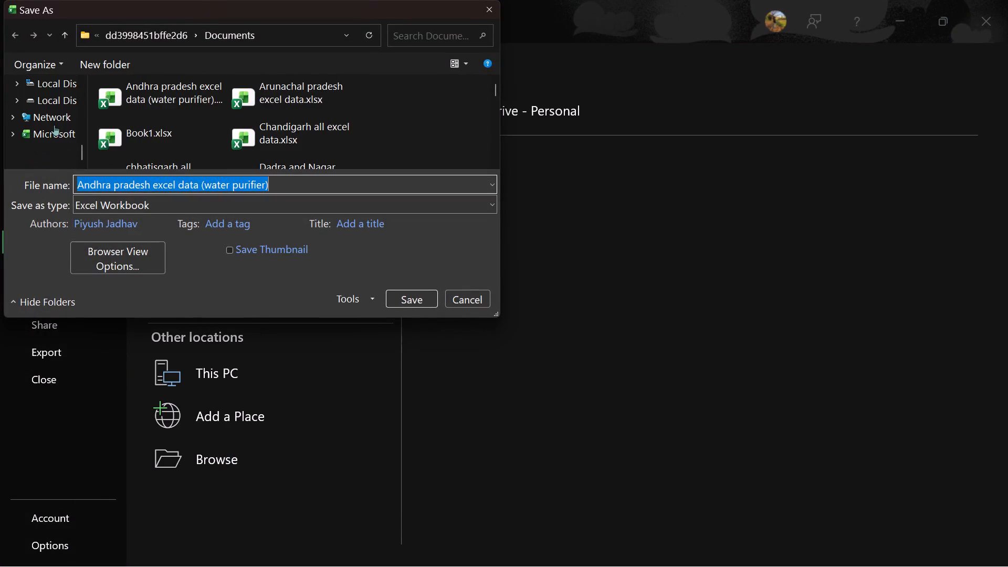
scroll(54, 125, "down", 2)
left_click(53, 95)
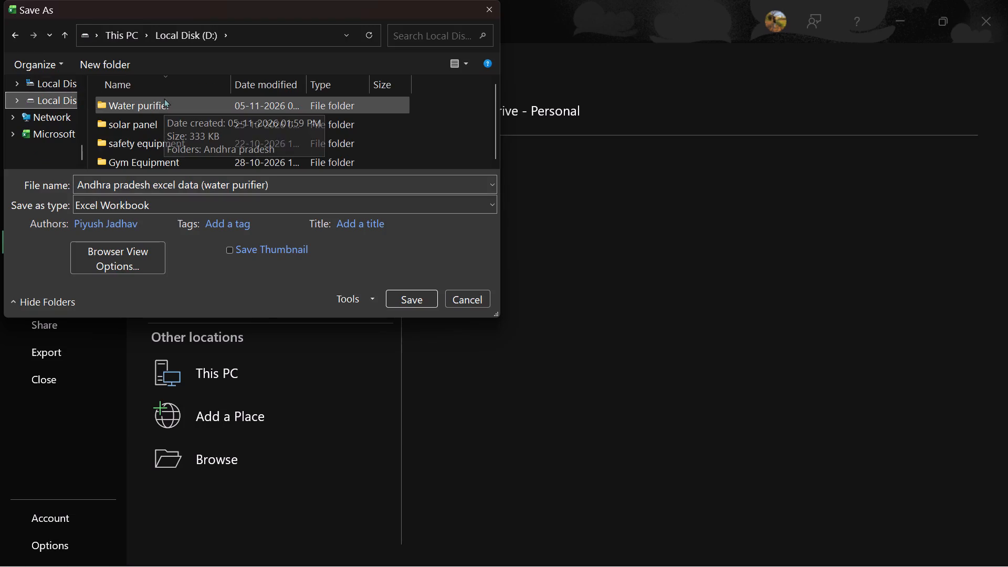
double_click(176, 102)
double_click(176, 102)
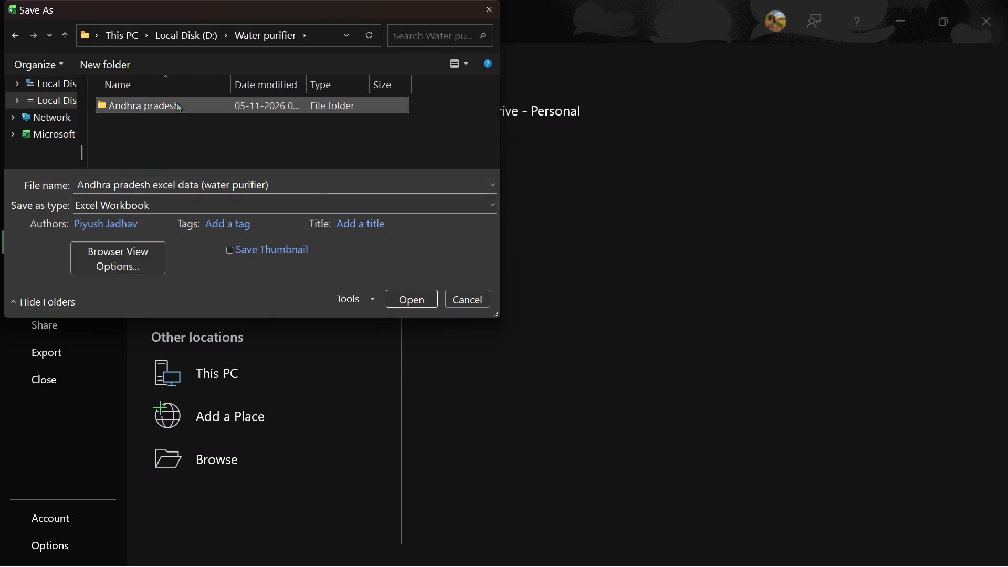
left_click(417, 292)
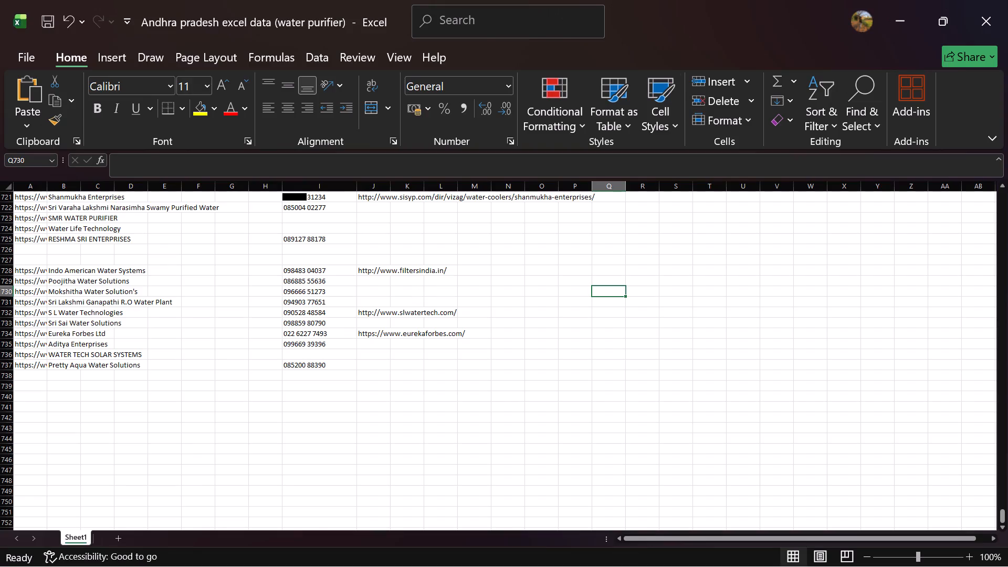
left_click(1007, 0)
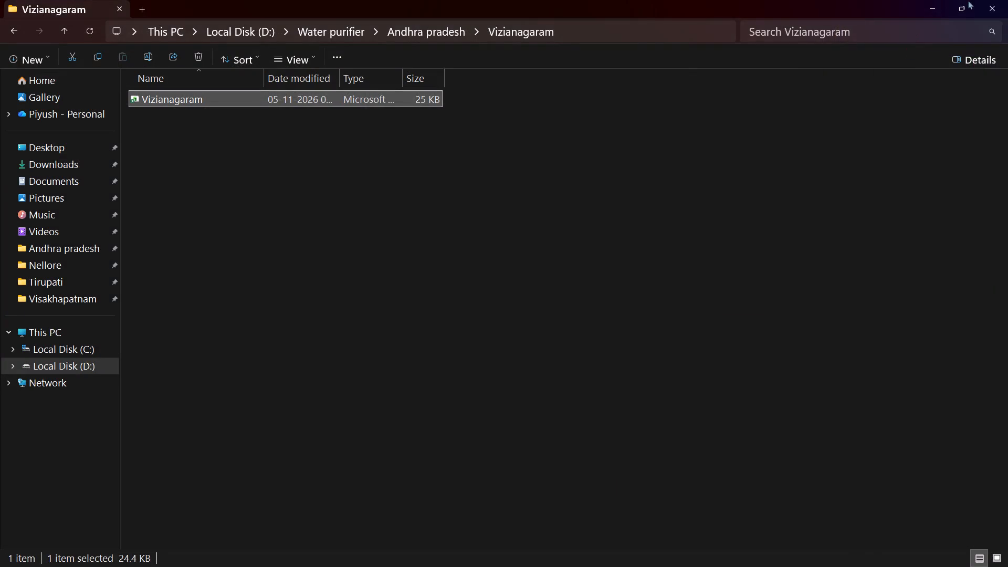